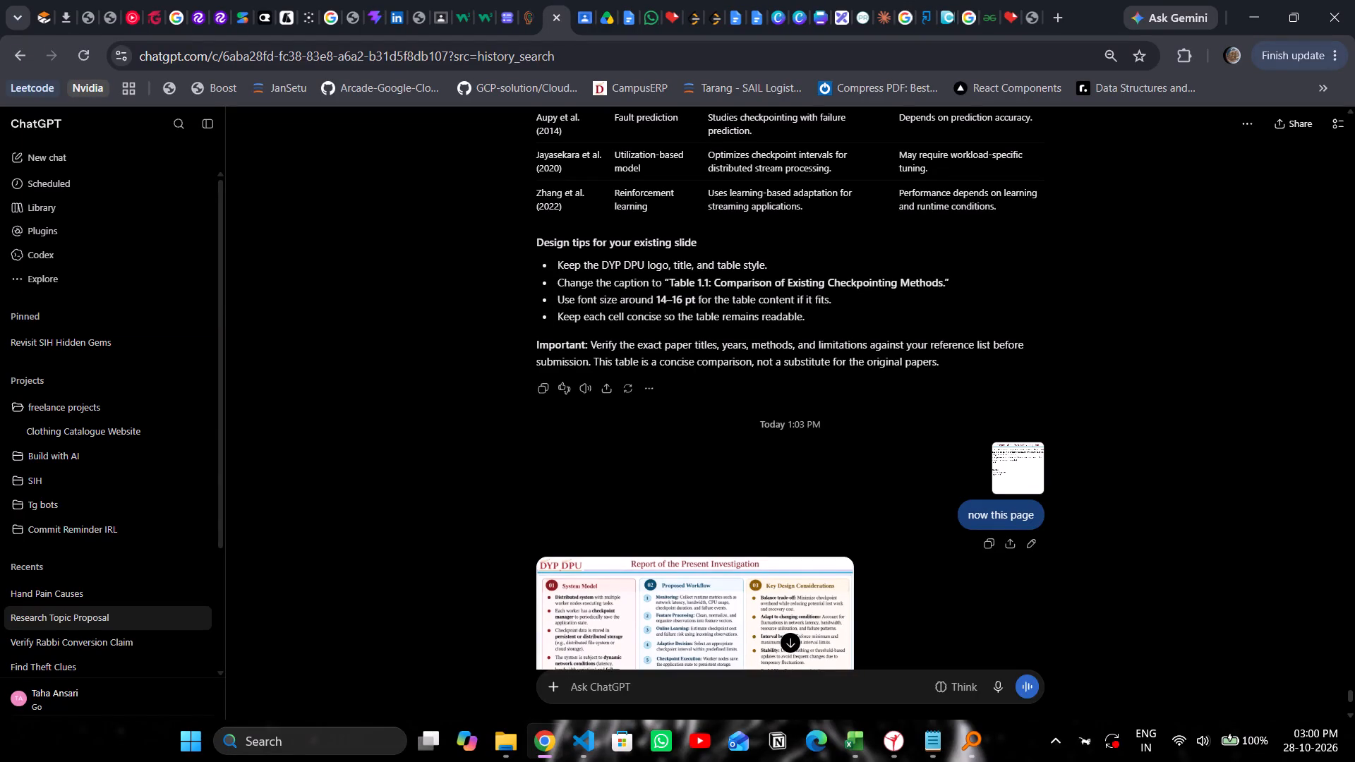
Open a new browser tab and enter "overleaf" in the address bar to reach the Overleaf projects page.
left_click(1026, 9)
left_click(1068, 13)
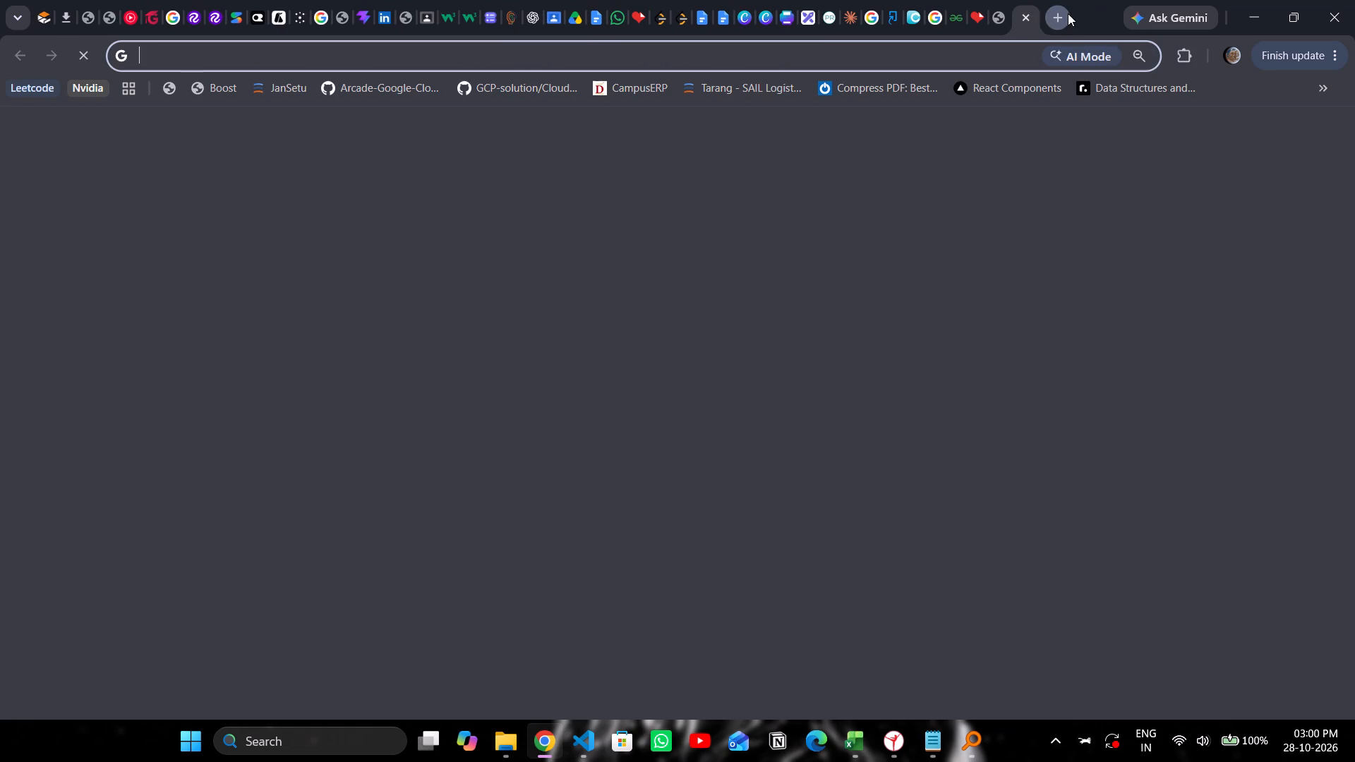
type("overlead")
key("BackSpace")
key("f")
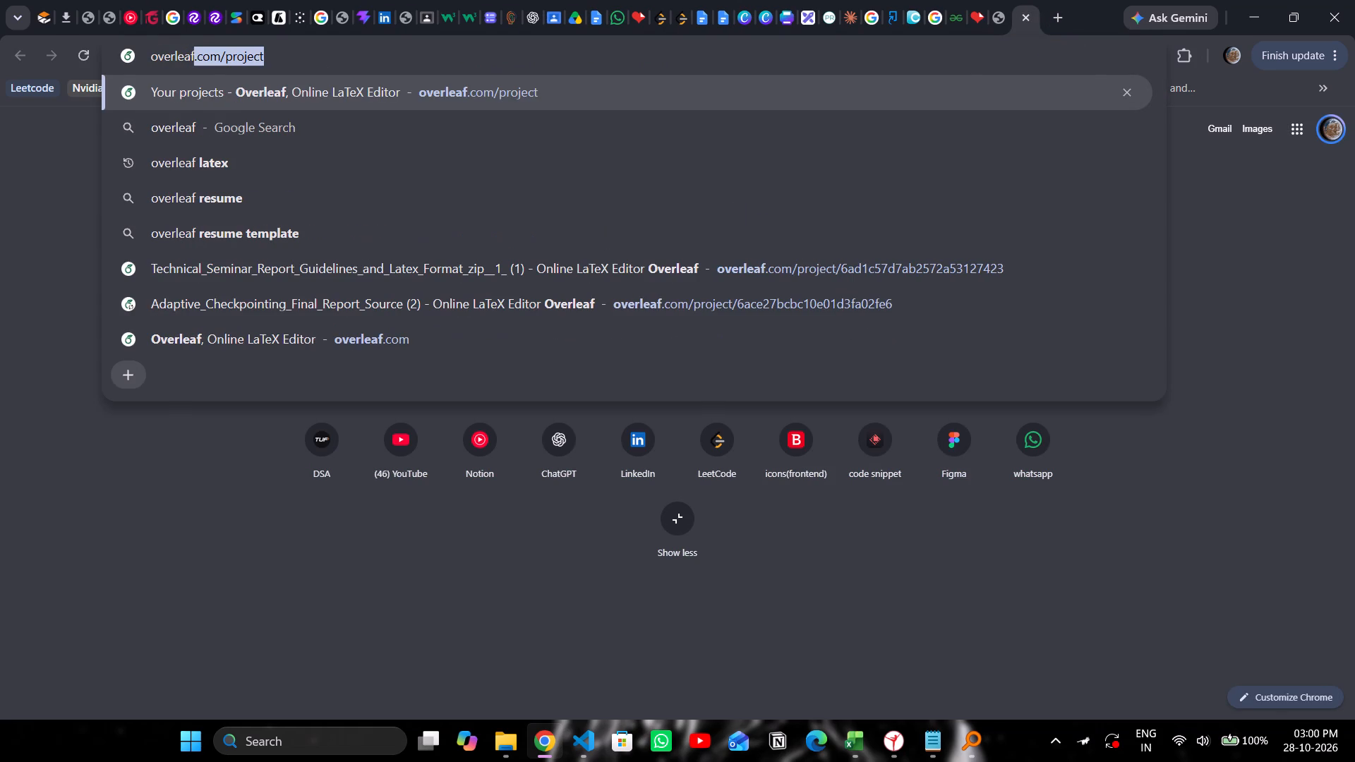
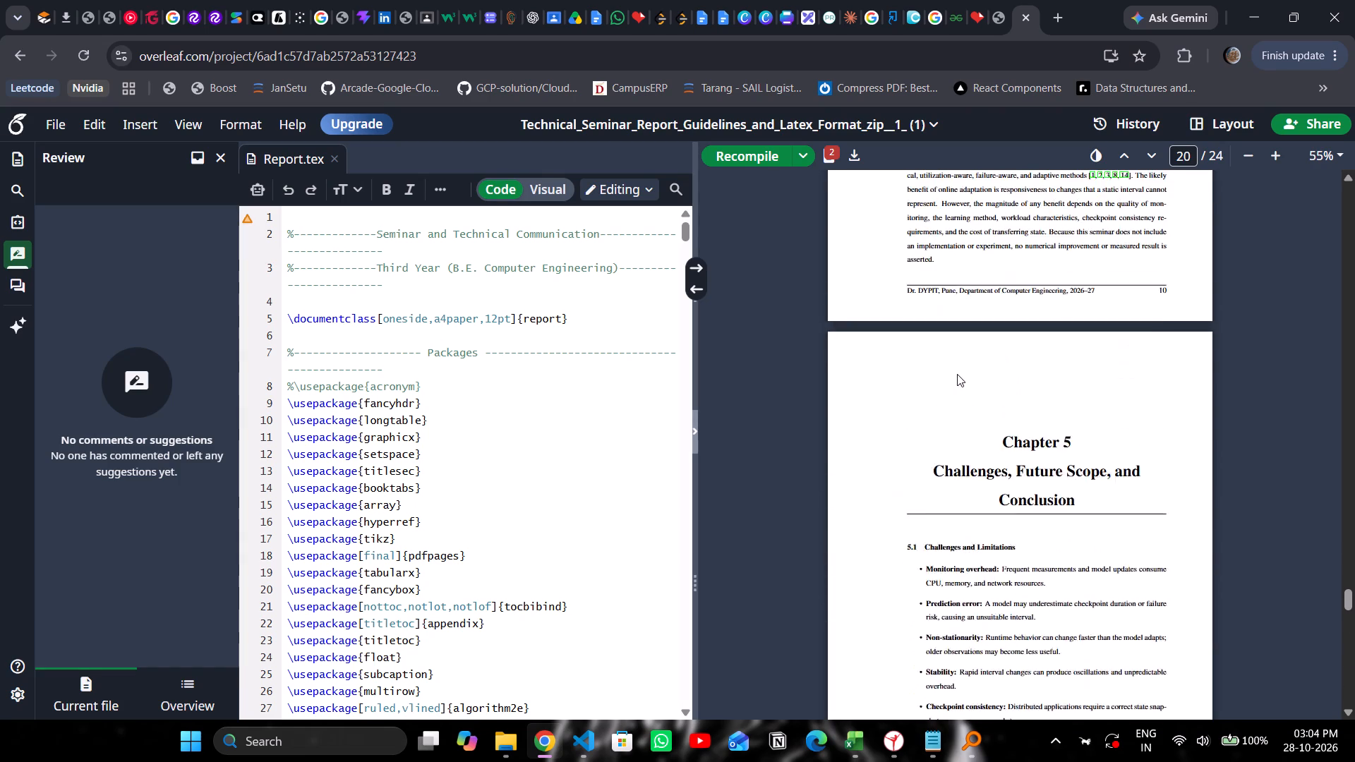
Look back through the compiled seminar report PDF from Chapter 5 towards the Chapter 1 introduction and the front matter.
scroll(957, 374, "up", 20)
scroll(957, 374, "up", 12)
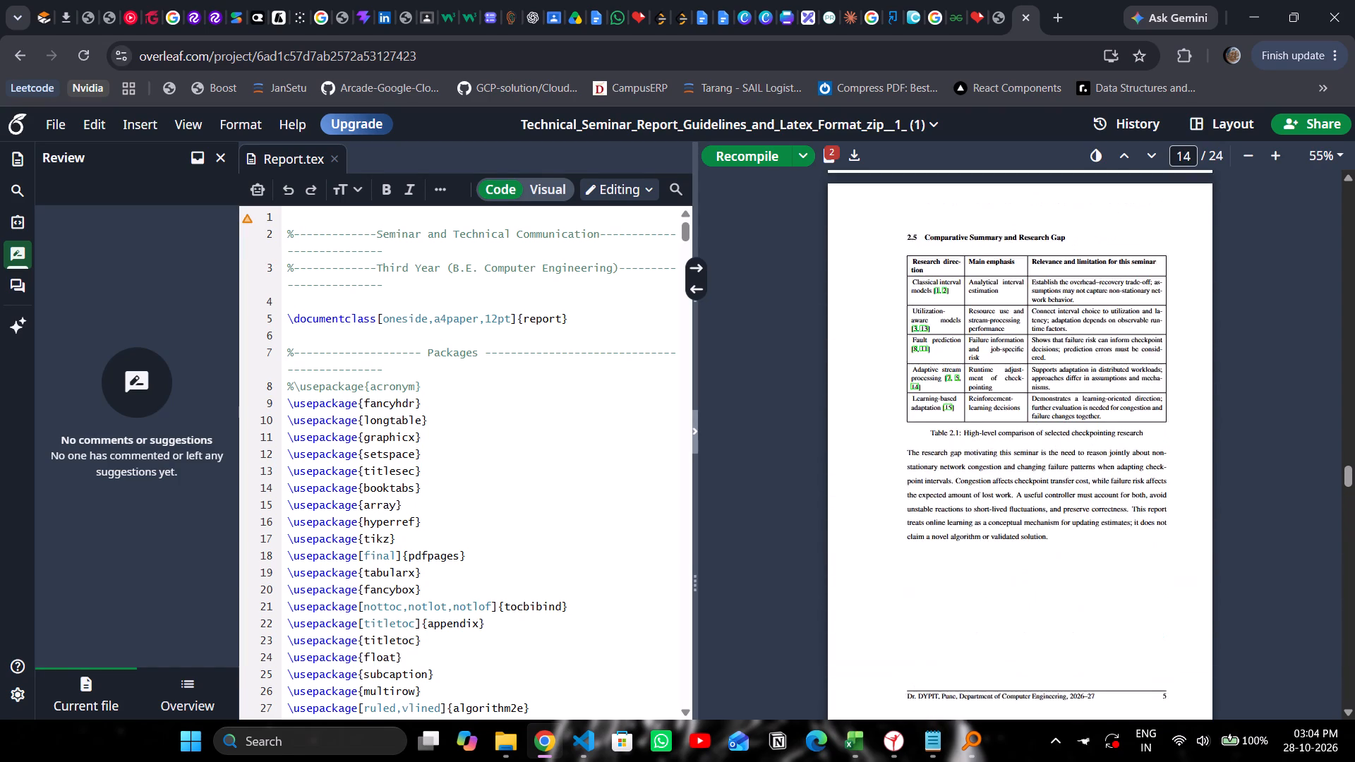
scroll(948, 374, "up", 15)
scroll(948, 374, "up", 17)
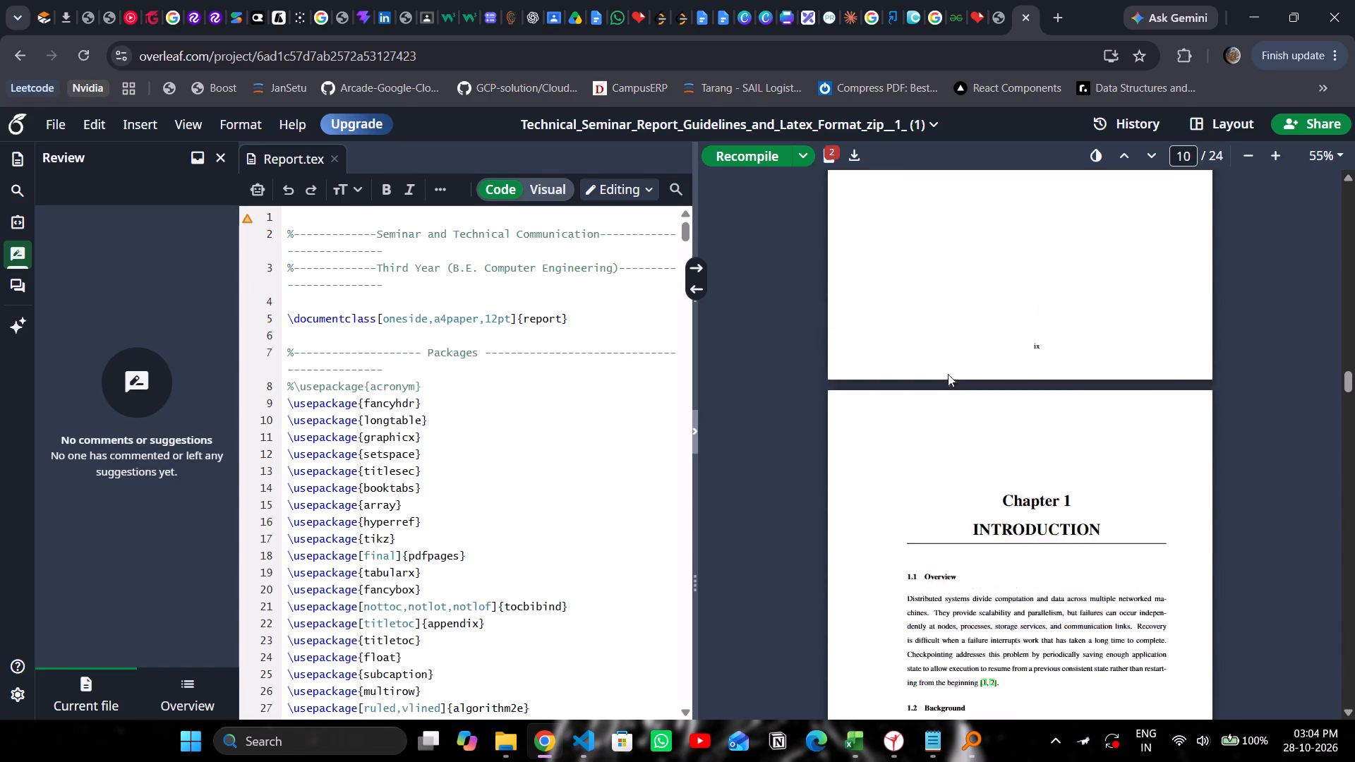
Examine the table of contents, list of figures and Chapter 1 introduction pages in the compiled seminar report PDF.
scroll(948, 374, "up", 9)
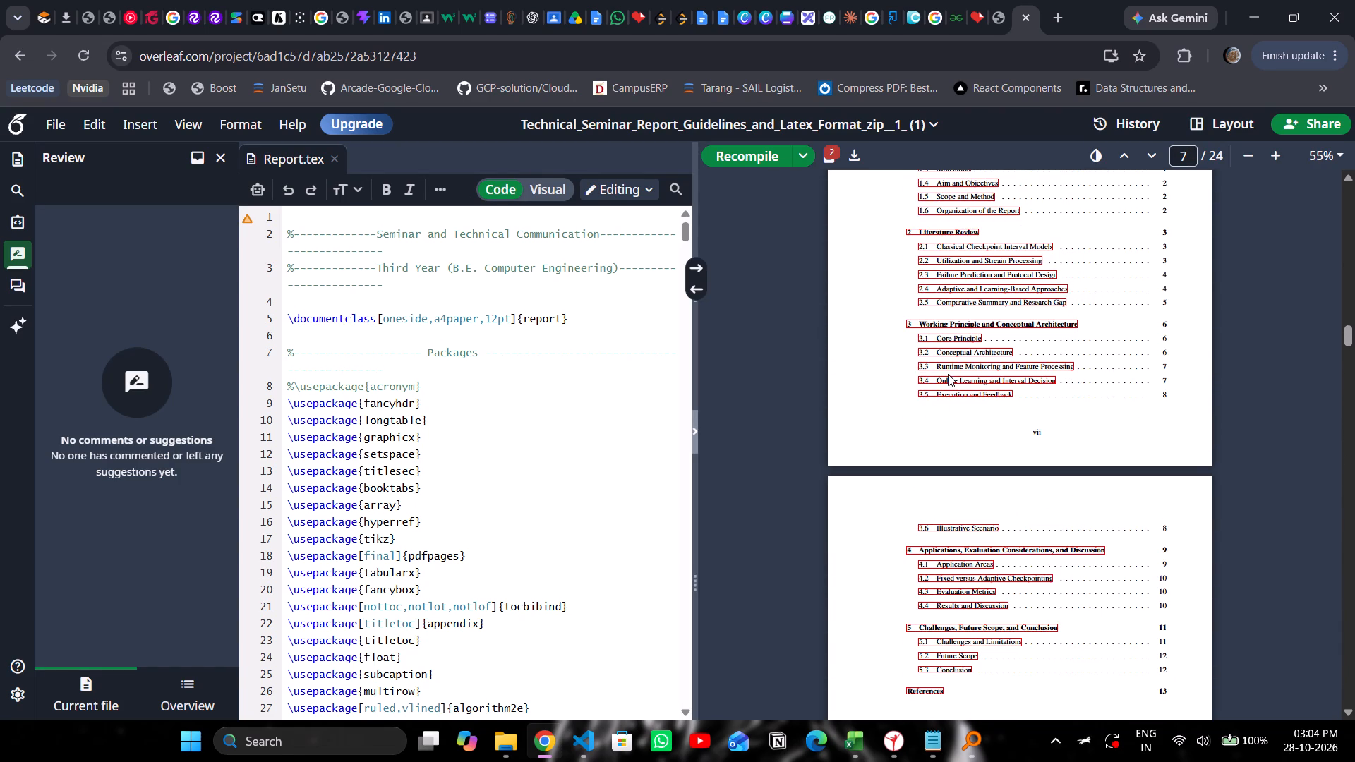
scroll(946, 376, "down", 5)
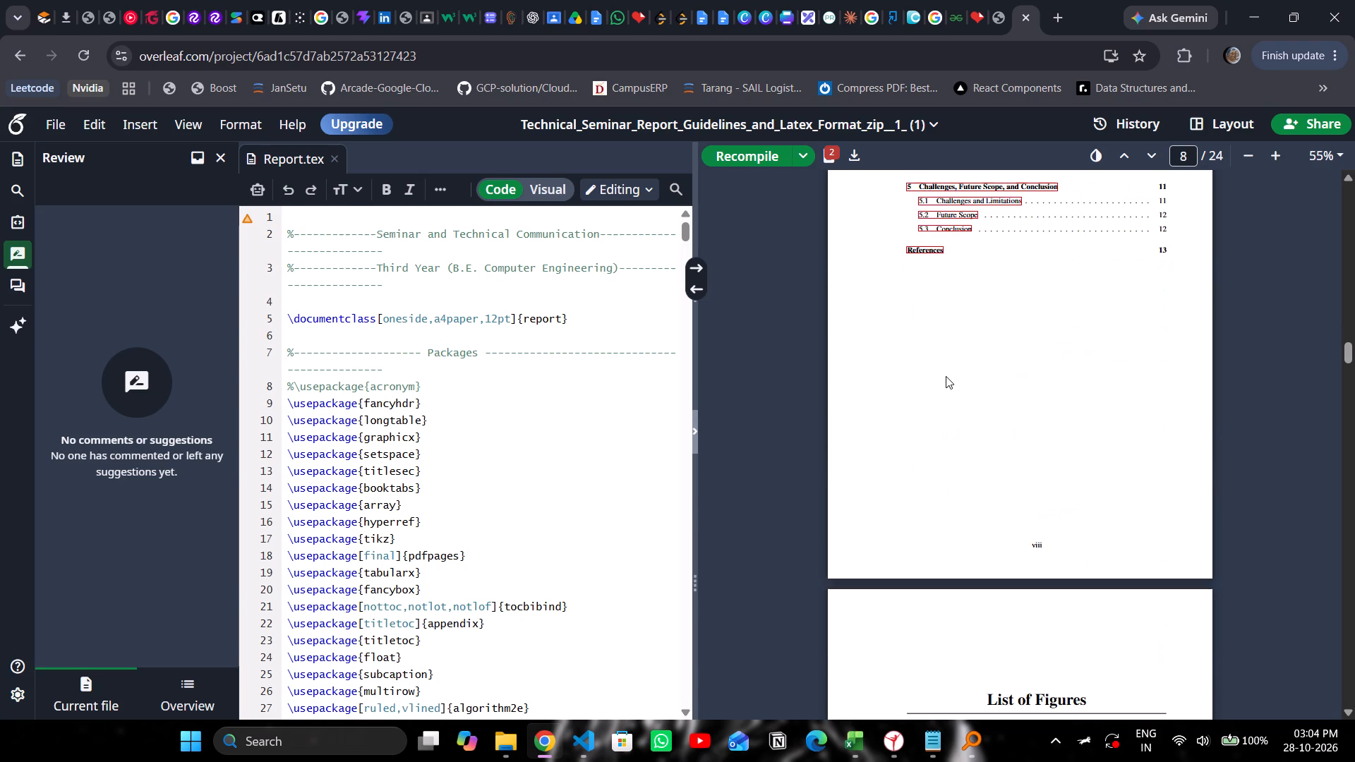
scroll(946, 376, "down", 17)
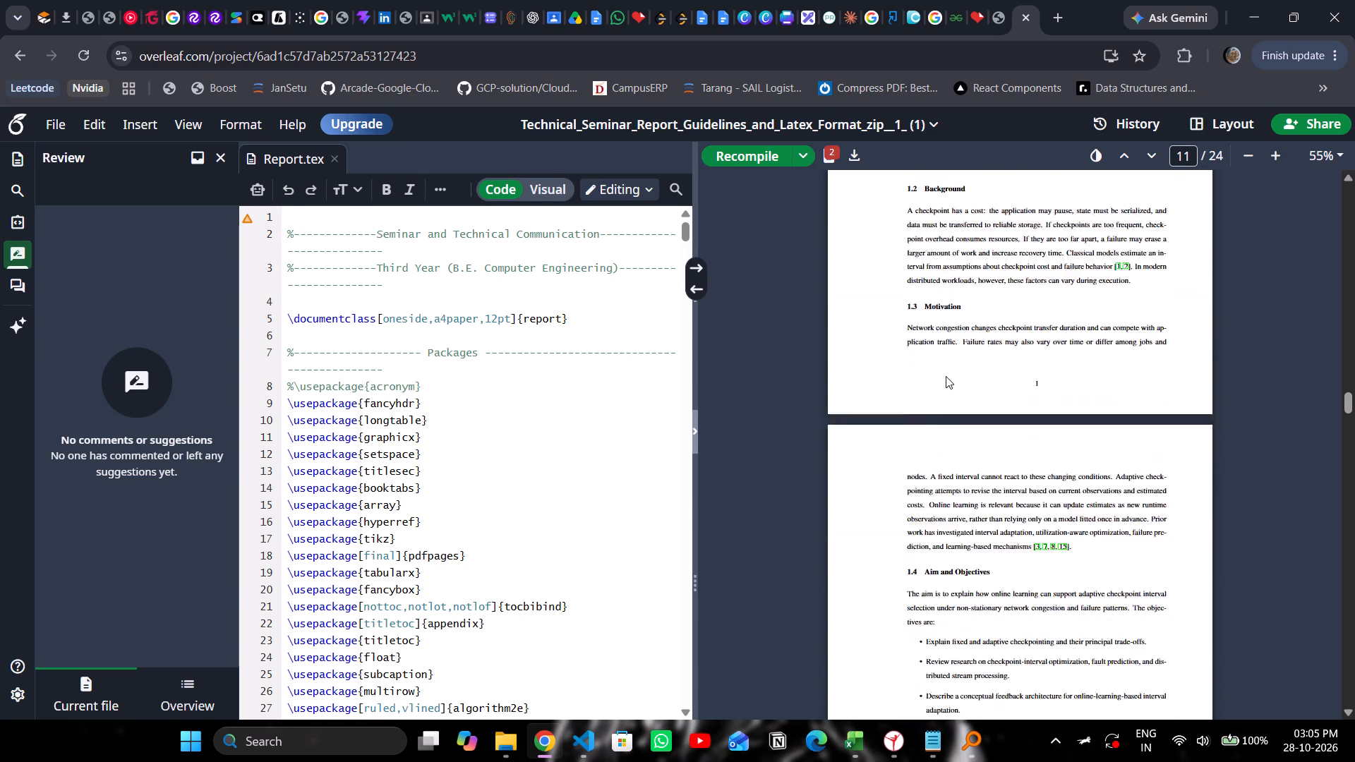
scroll(945, 377, "down", 3)
Review the report's front matter from the list of figures back through the abstract and certificate to the title page.
scroll(945, 377, "up", 19)
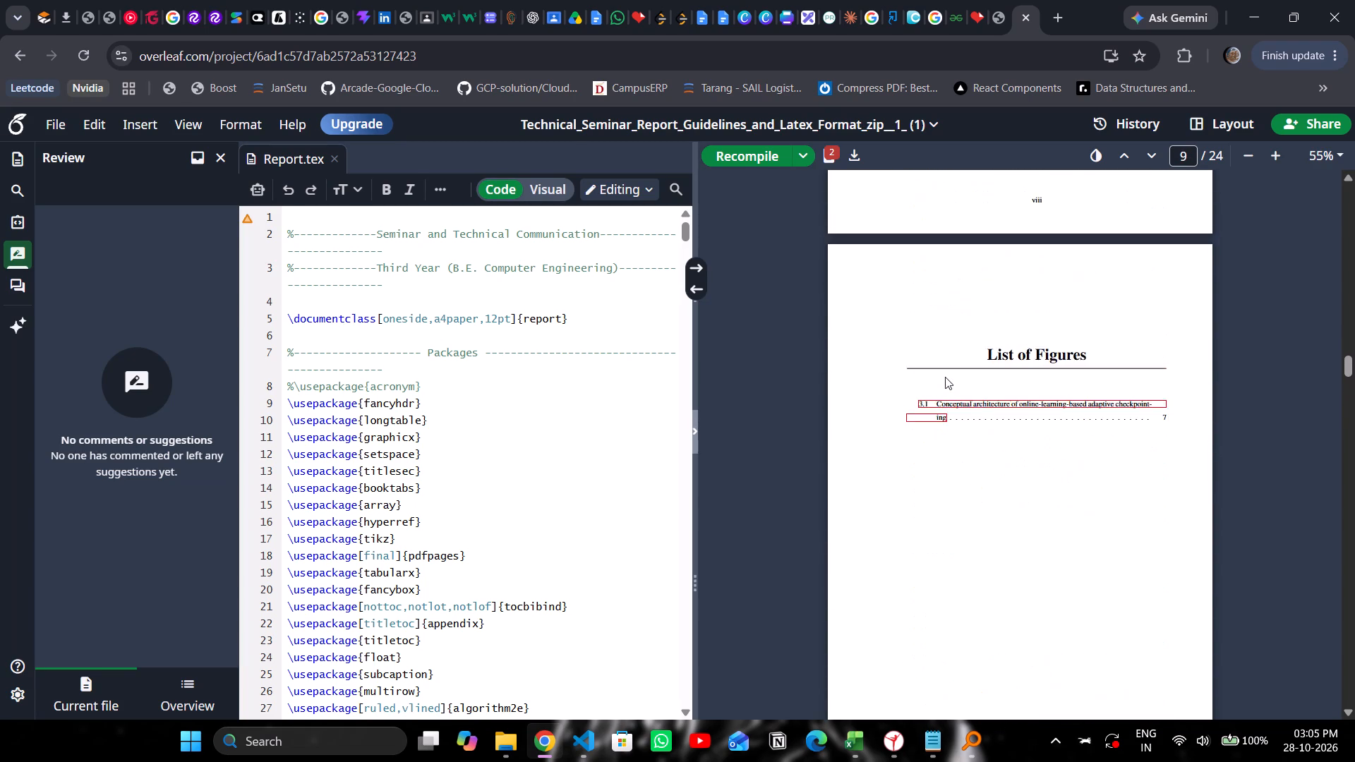
scroll(945, 377, "up", 19)
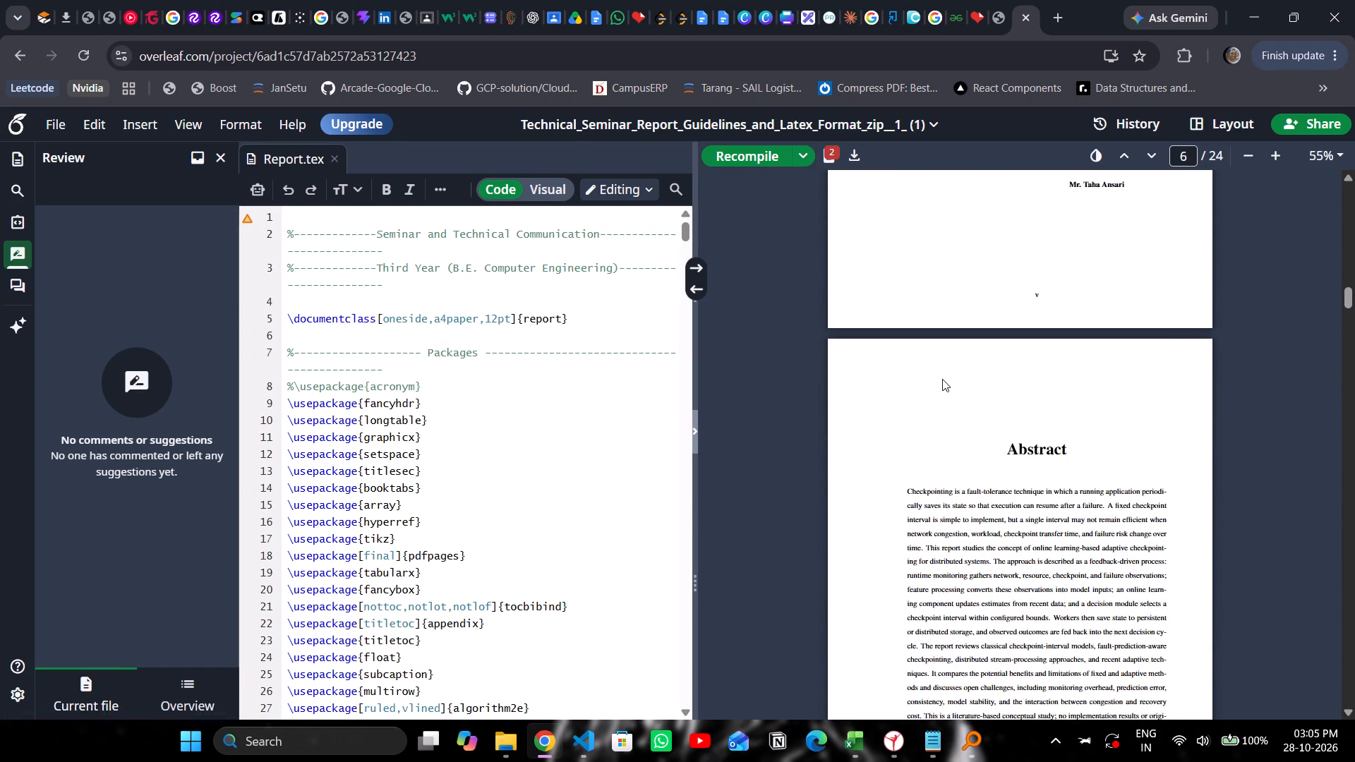
scroll(942, 379, "up", 19)
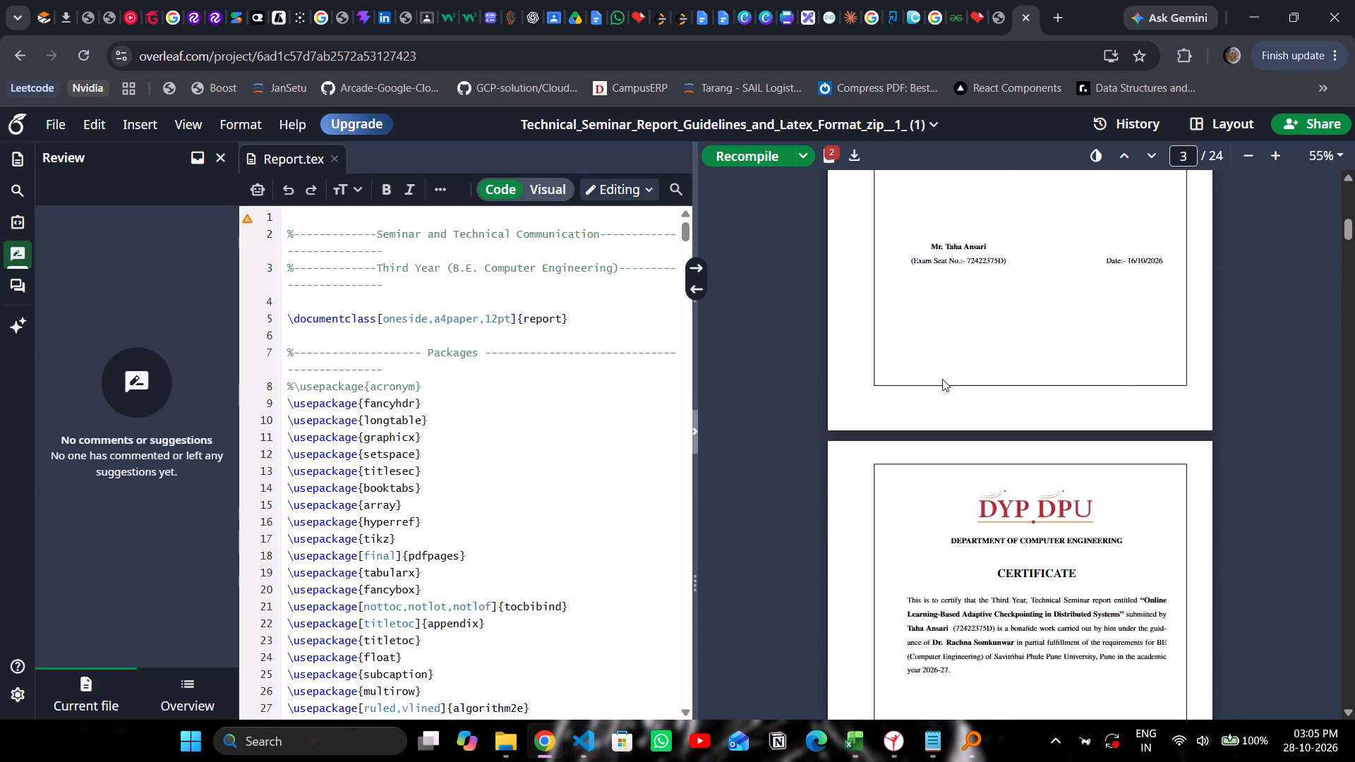
scroll(942, 379, "up", 15)
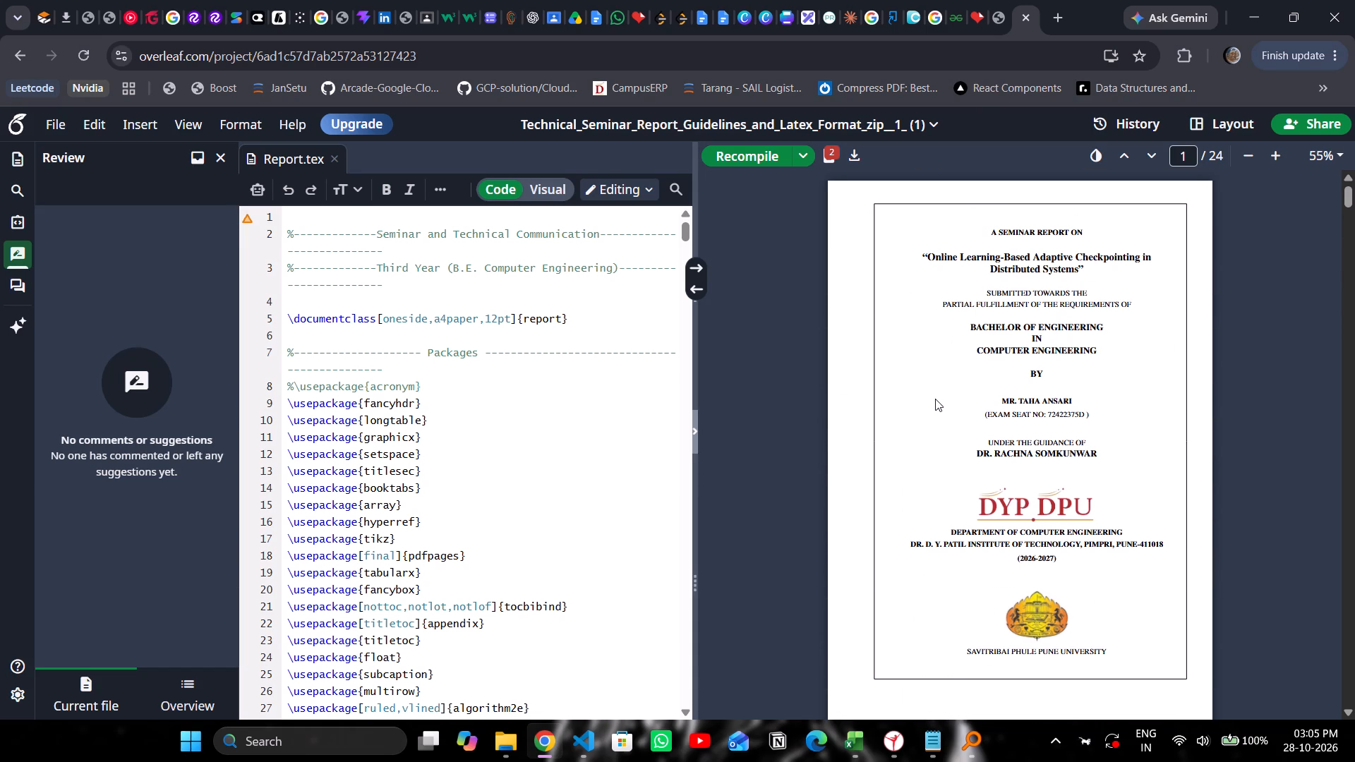
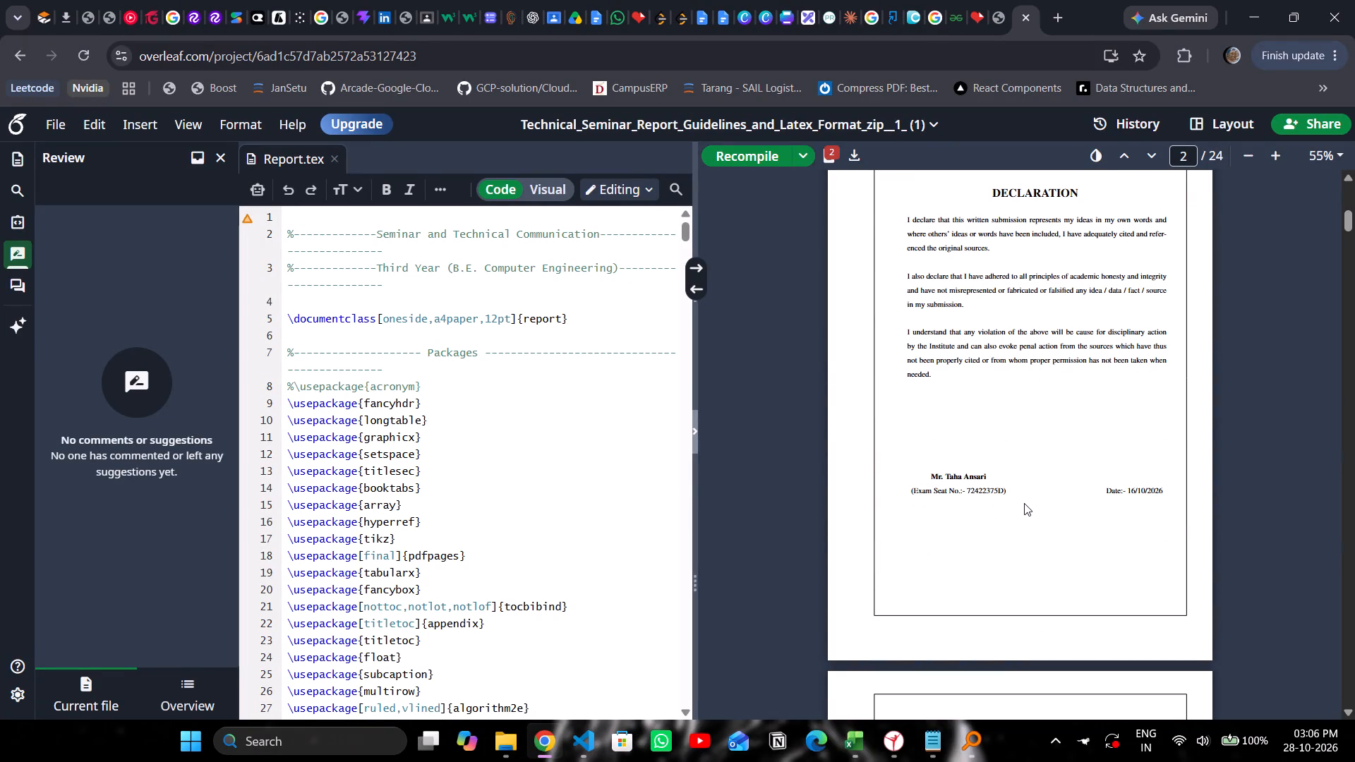
Look back from the declaration page to the title page of the compiled seminar report PDF.
scroll(1025, 502, "up", 8)
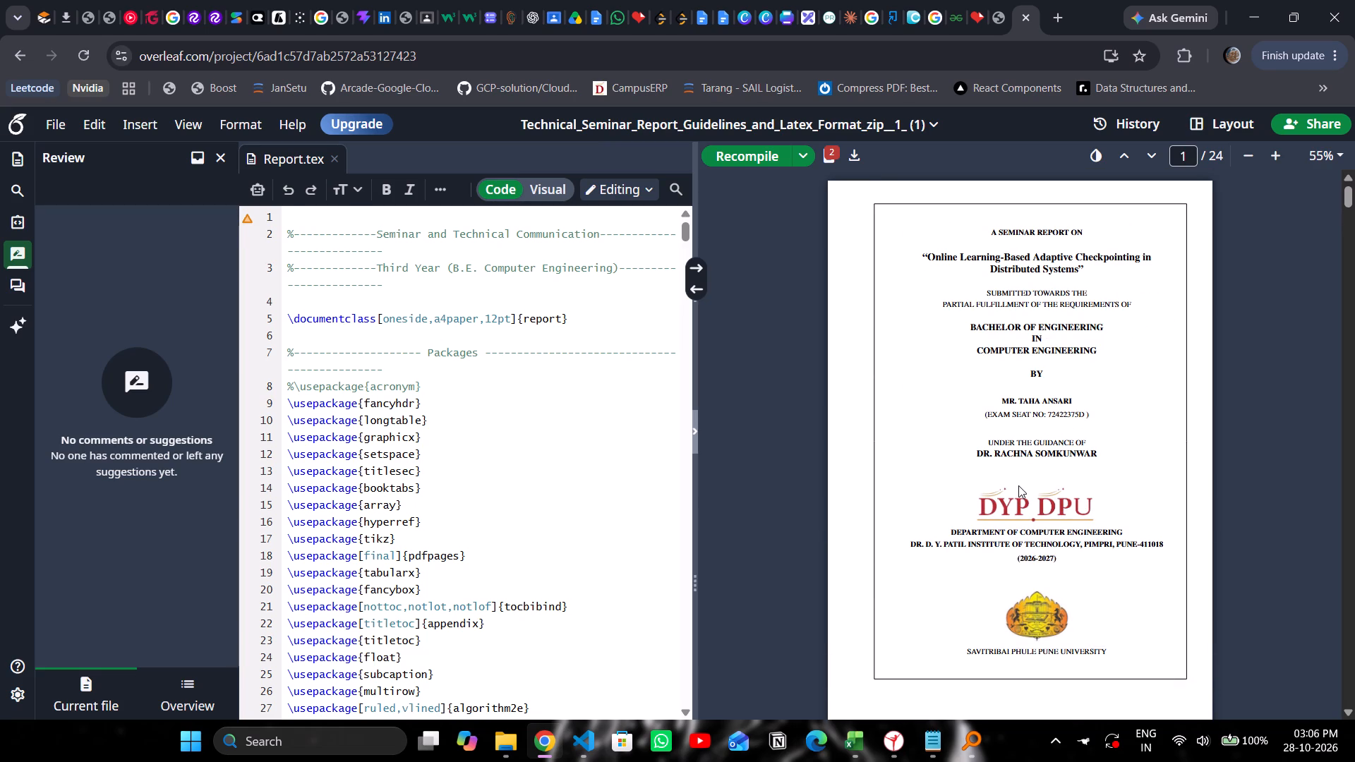
Review the report's front matter in the compiled PDF, from the title page through the declaration and certificate to the seminar approval page.
scroll(1018, 485, "down", 9)
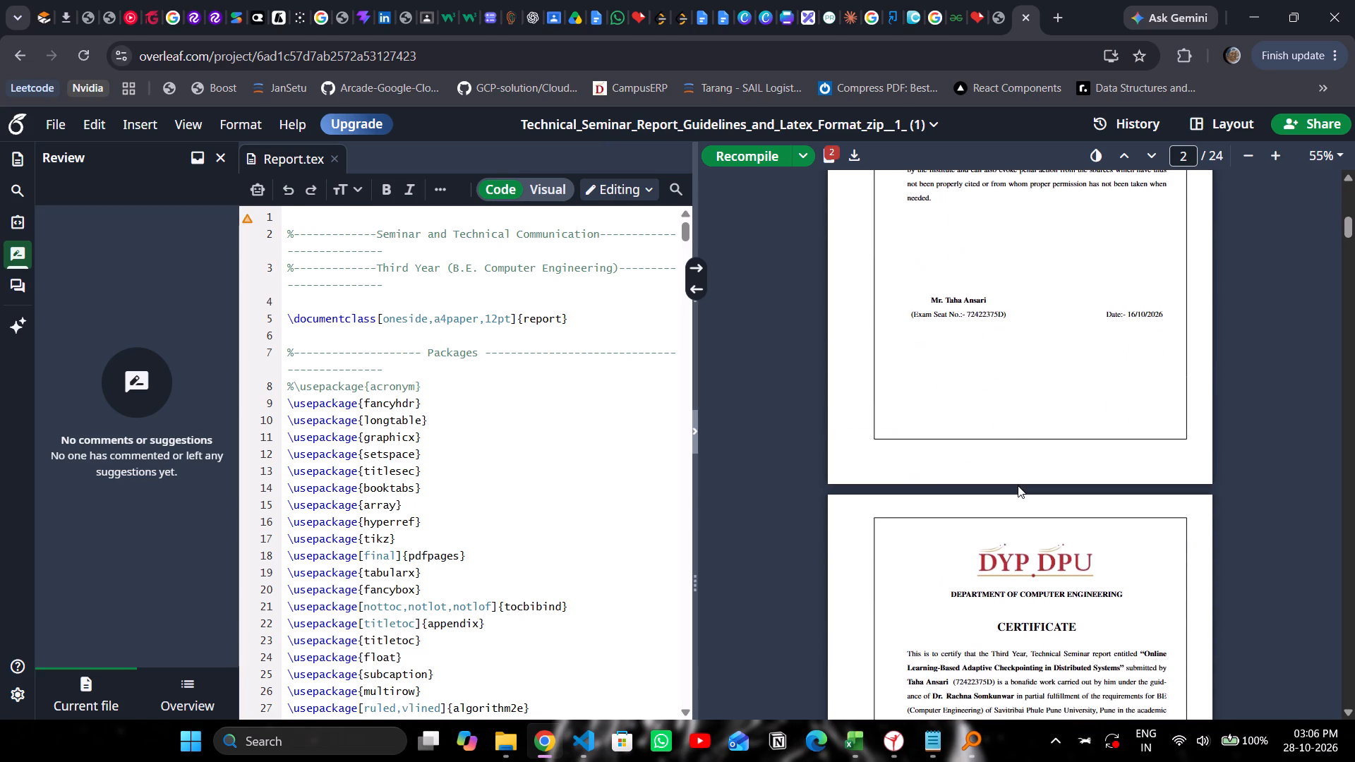
scroll(1018, 485, "down", 1)
scroll(1018, 485, "up", 4)
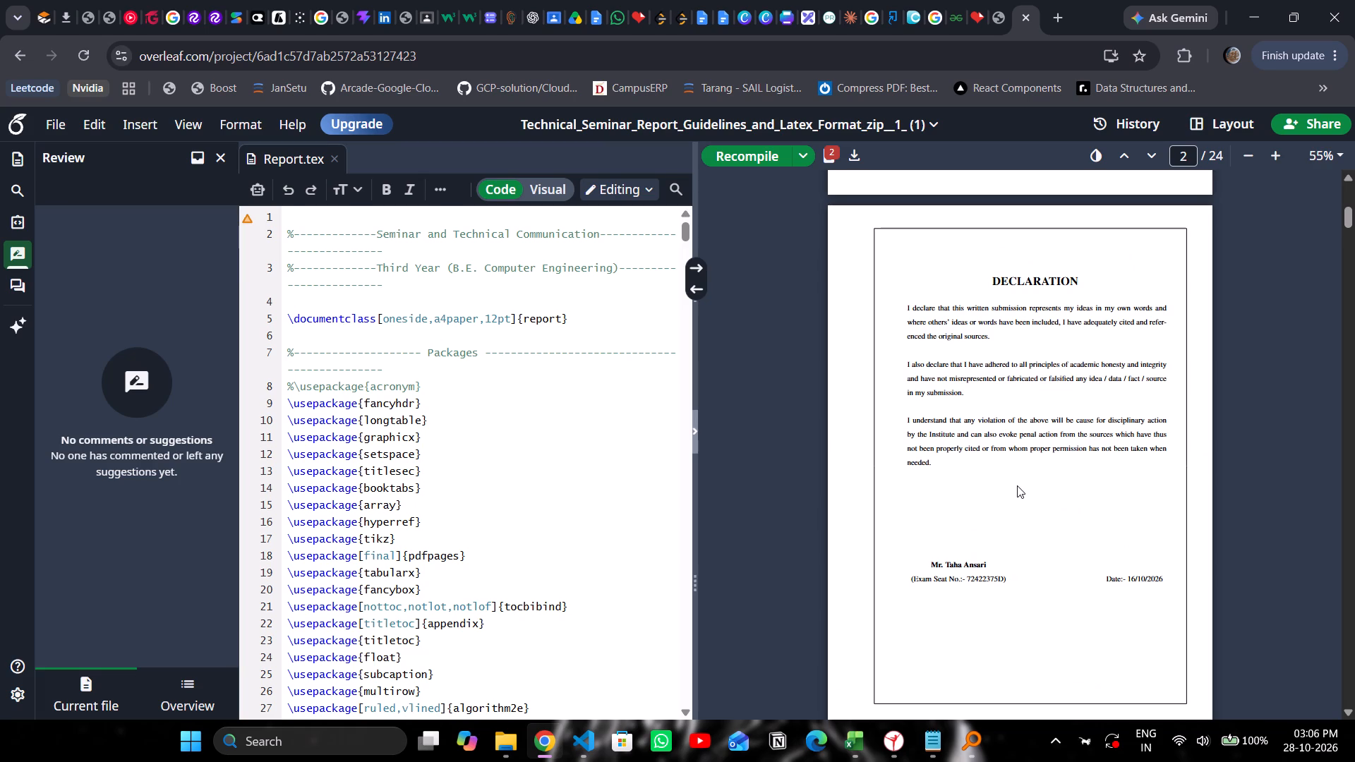
scroll(1016, 487, "down", 8)
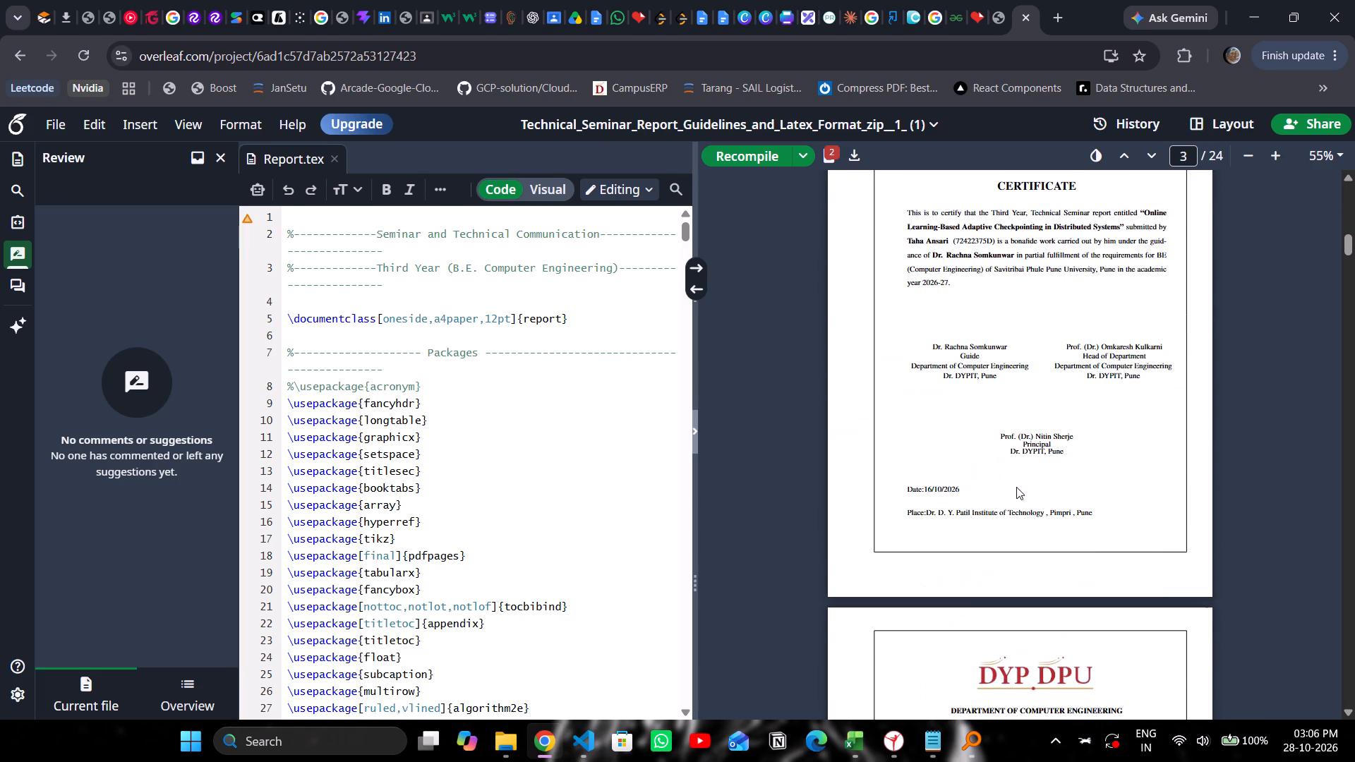
scroll(1016, 487, "down", 2)
scroll(1016, 487, "up", 5)
scroll(1016, 487, "down", 12)
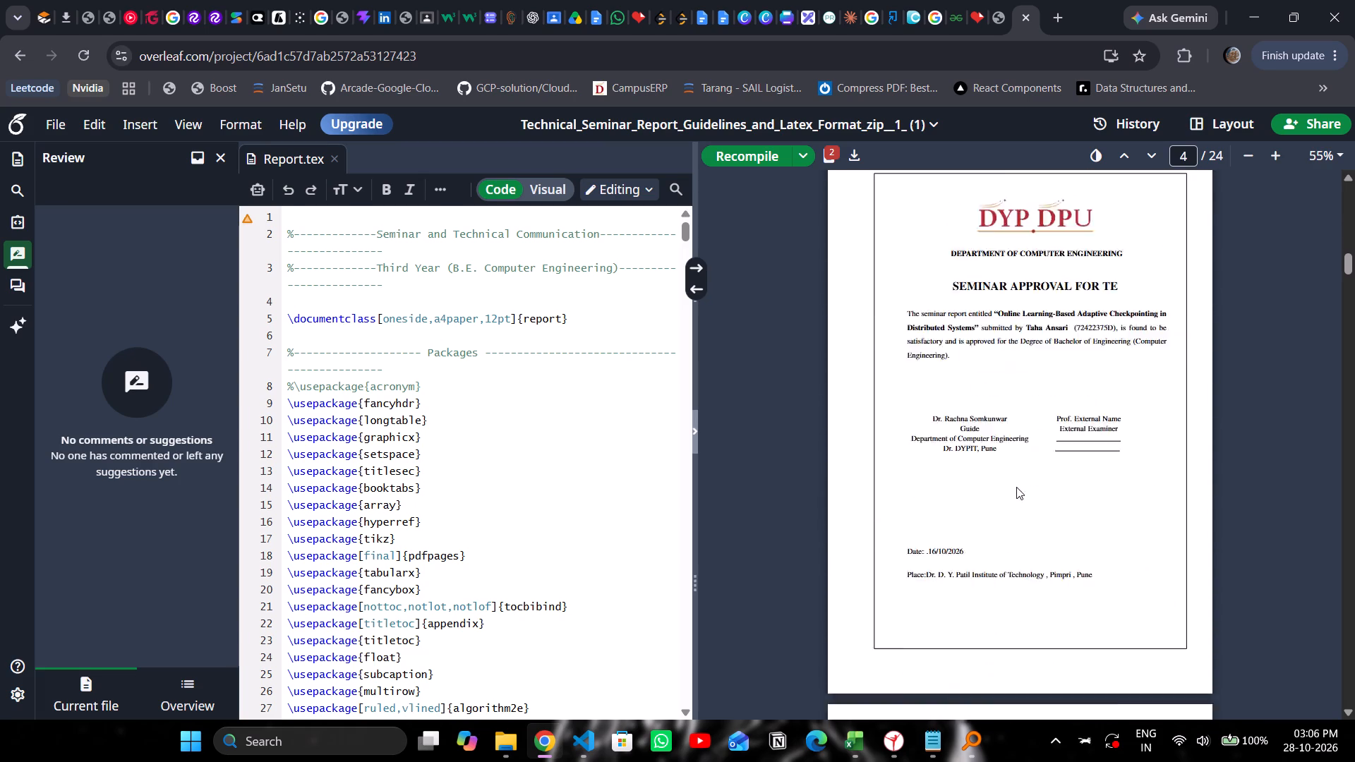
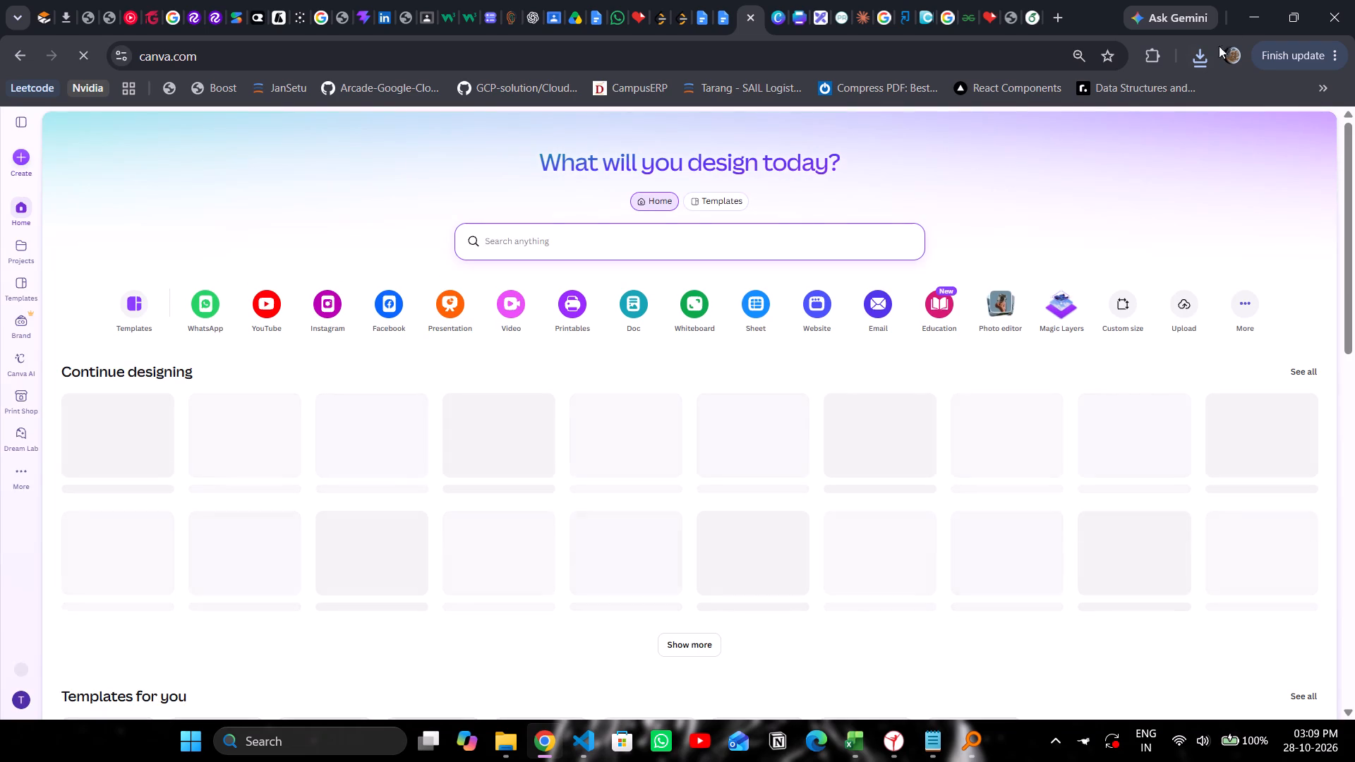
Upload the downloaded Technical Seminar Report 1st 4 pages (corrected).pdf to Canva.
left_click(1193, 67)
left_click_drag(1059, 149, 709, 385)
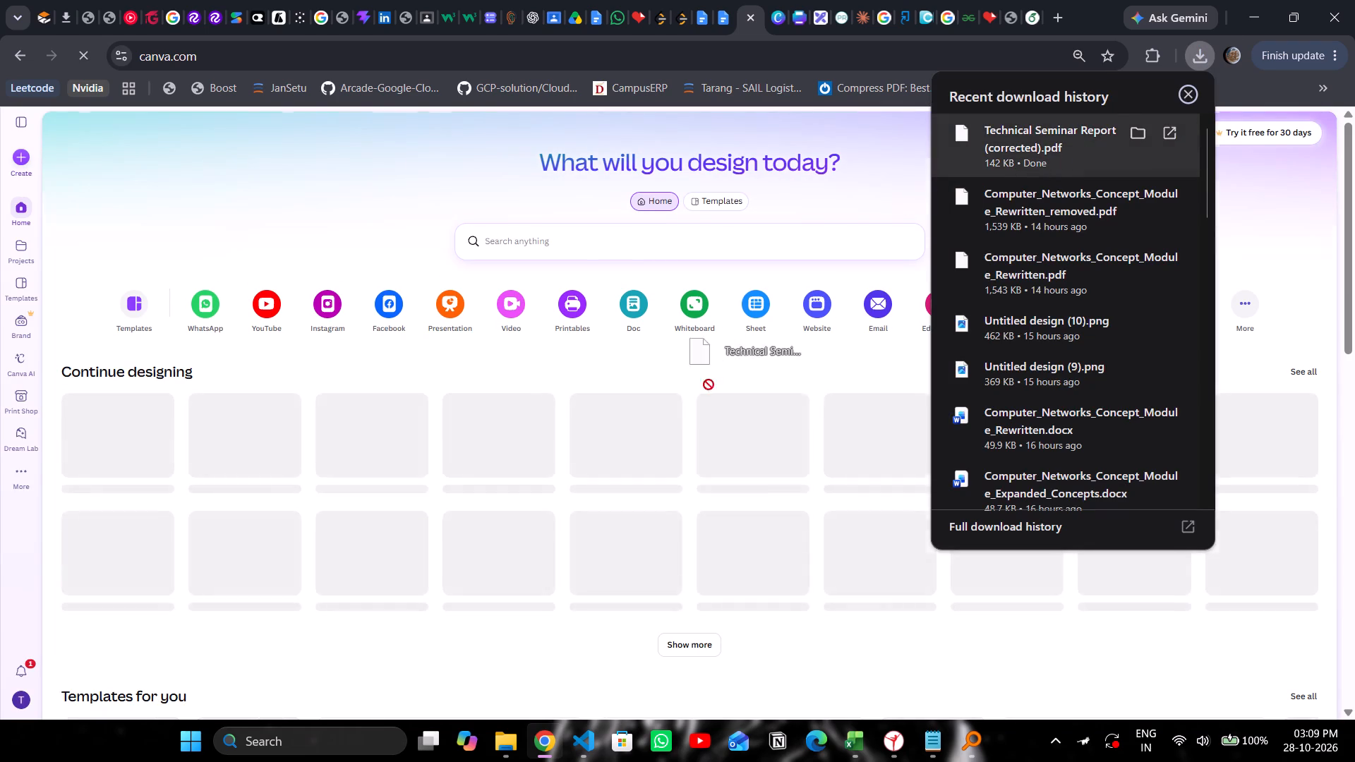
left_click_drag(709, 385, 634, 483)
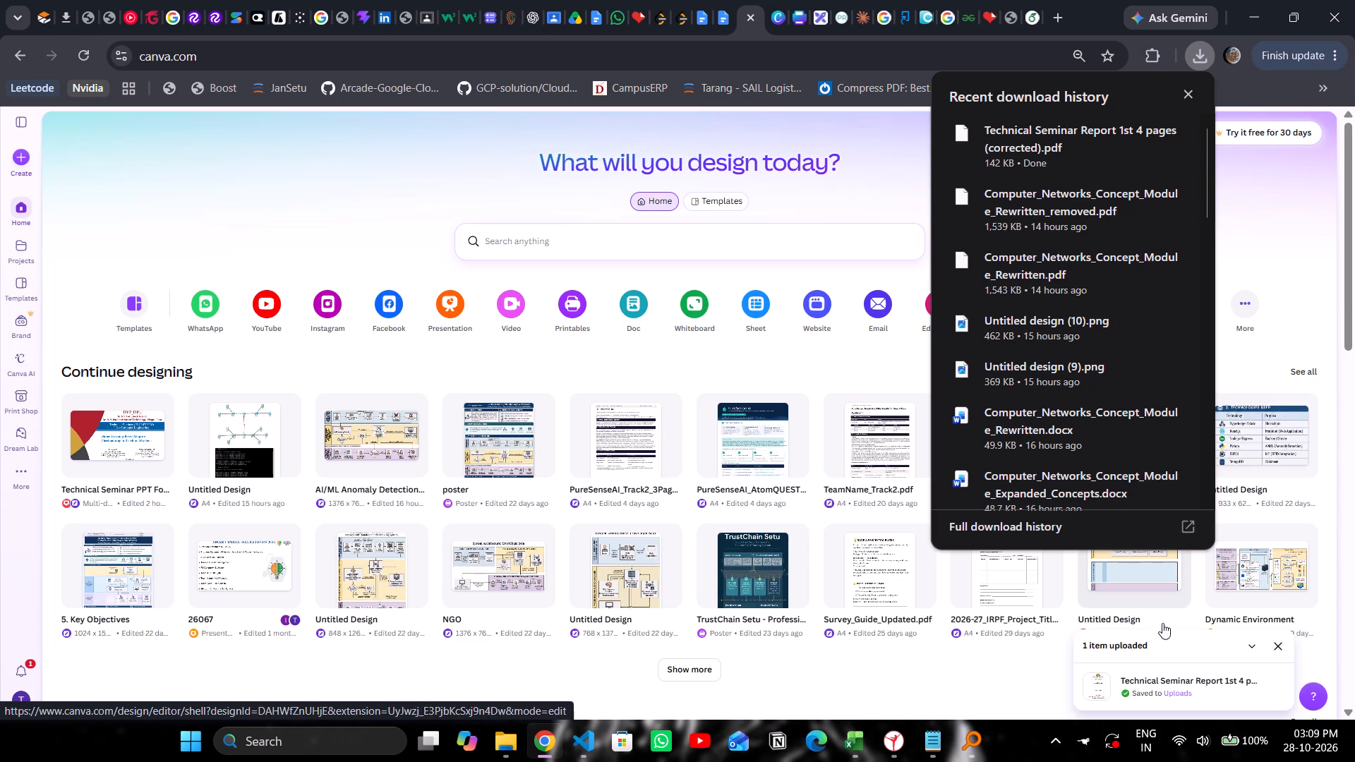
Open the uploaded seminar report PDF from the Uploads folder as an editable design.
left_click(1105, 683)
double_click(1105, 683)
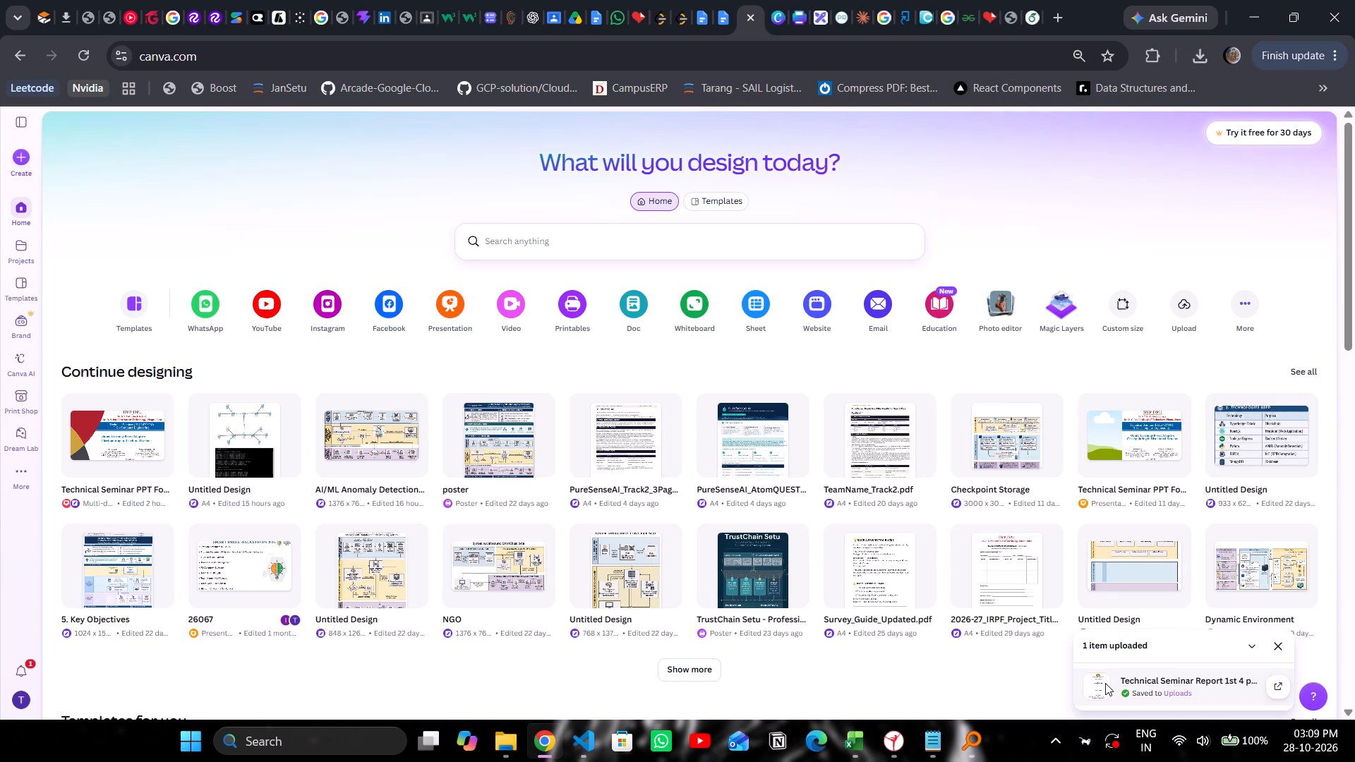
left_click_drag(1097, 690, 1159, 713)
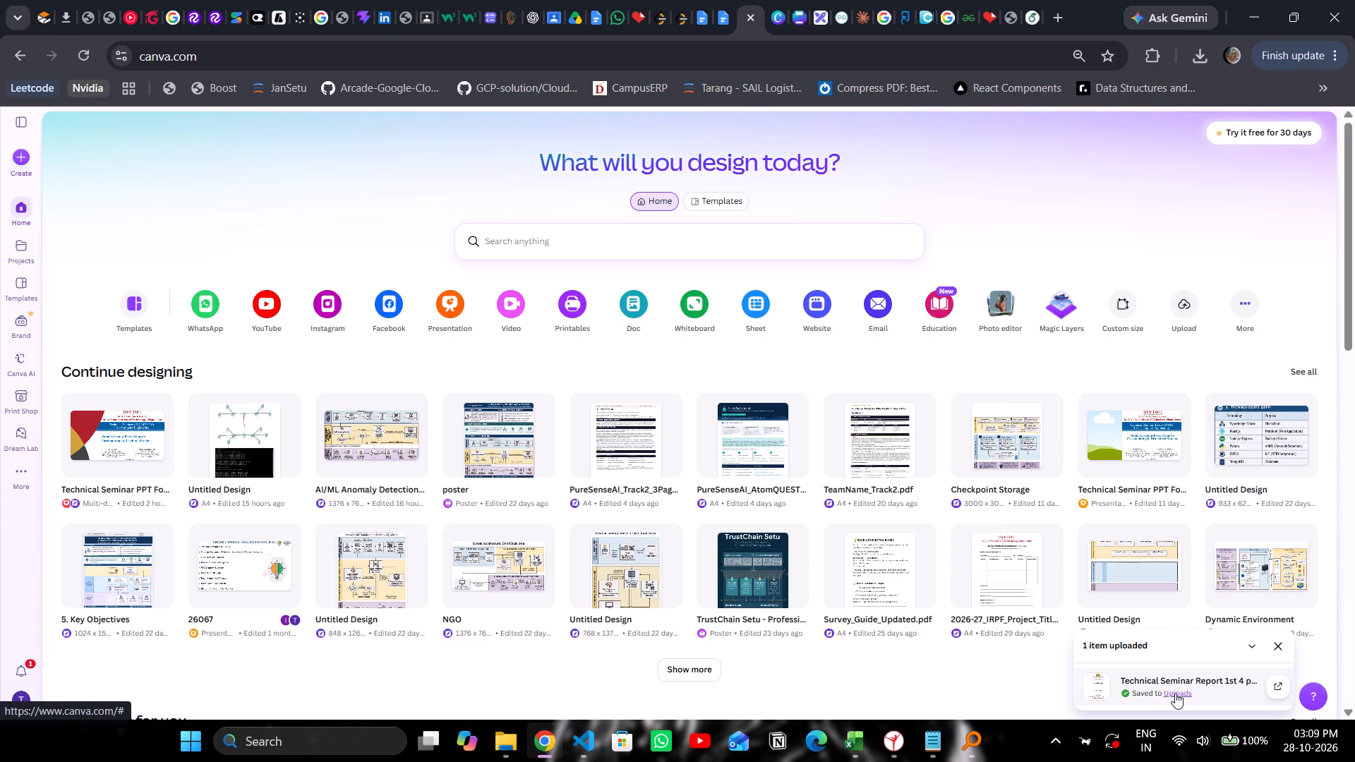
left_click(1175, 694)
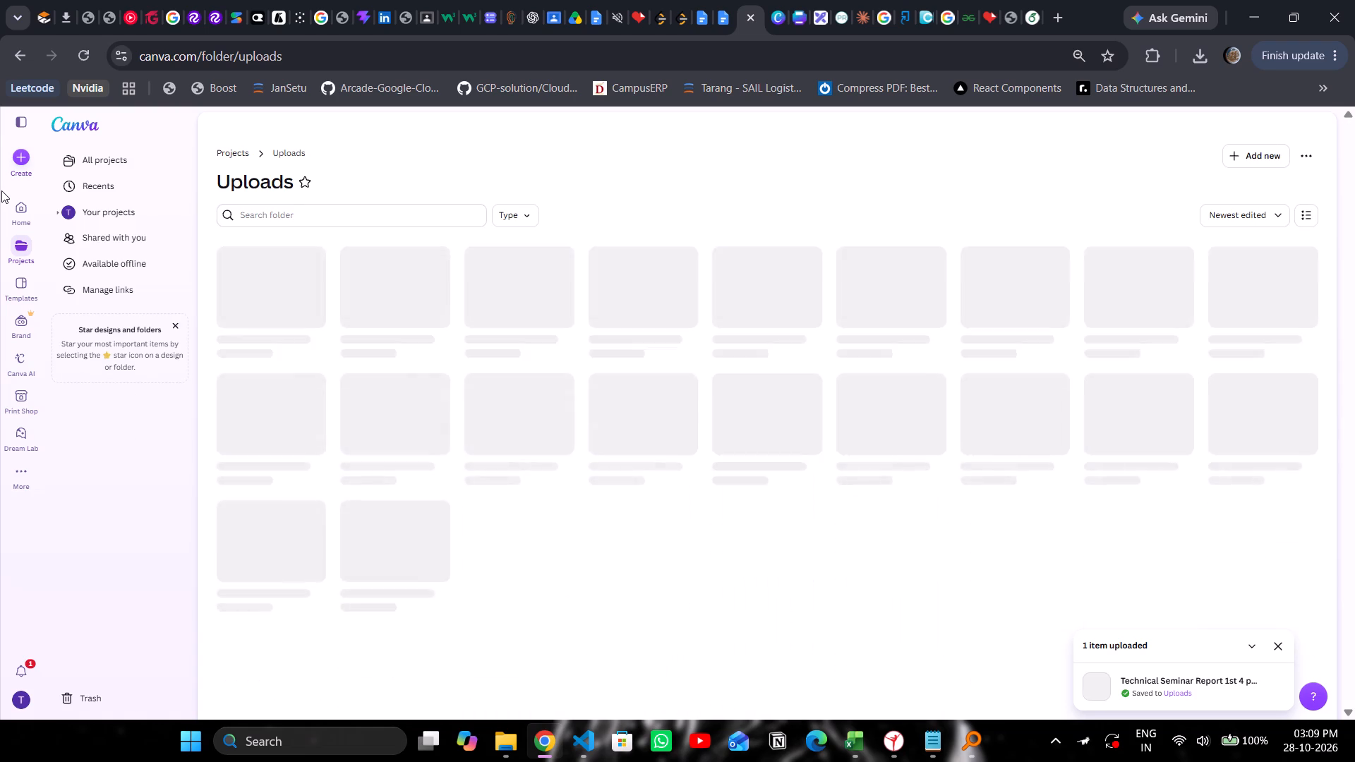
double_click(251, 294)
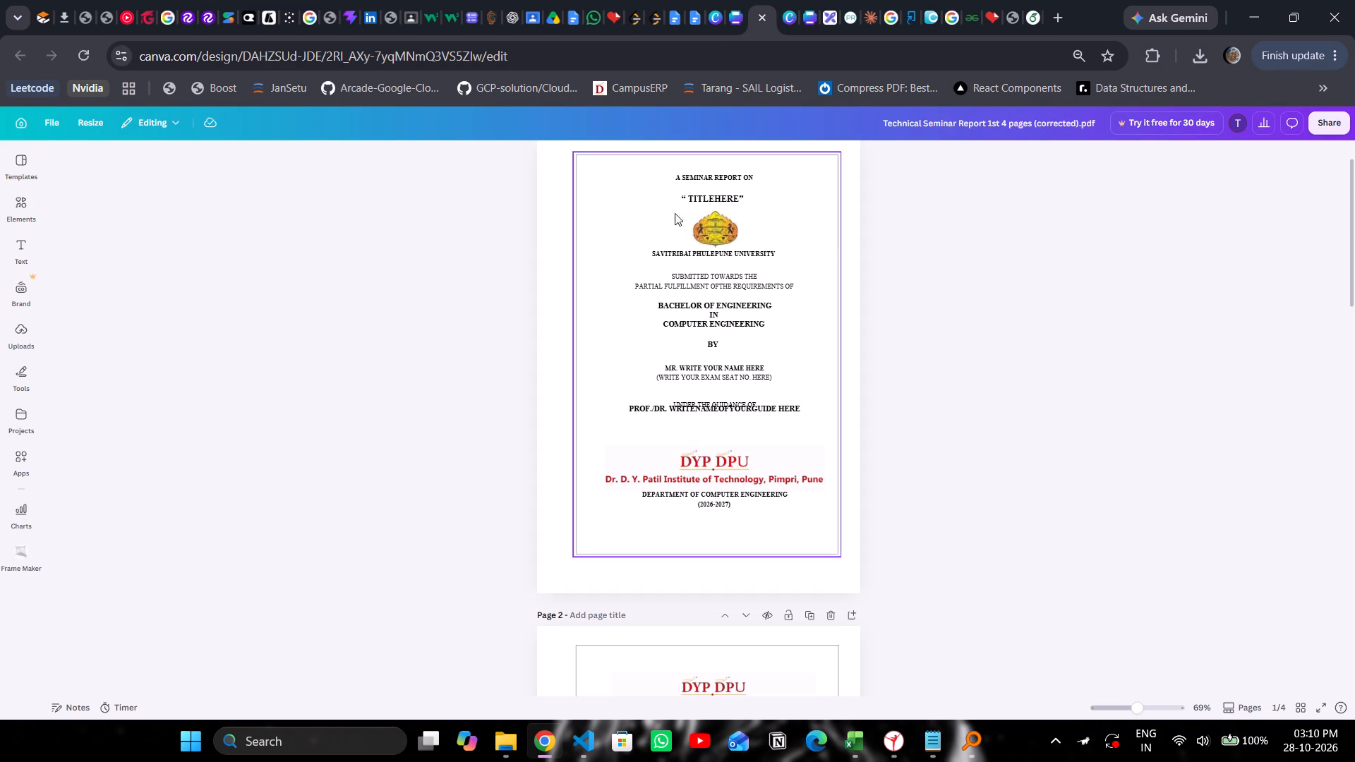
Switch to the Overleaf project and copy the seminar title, without quotation marks, from the compiled PDF's title page.
left_click(1028, 0)
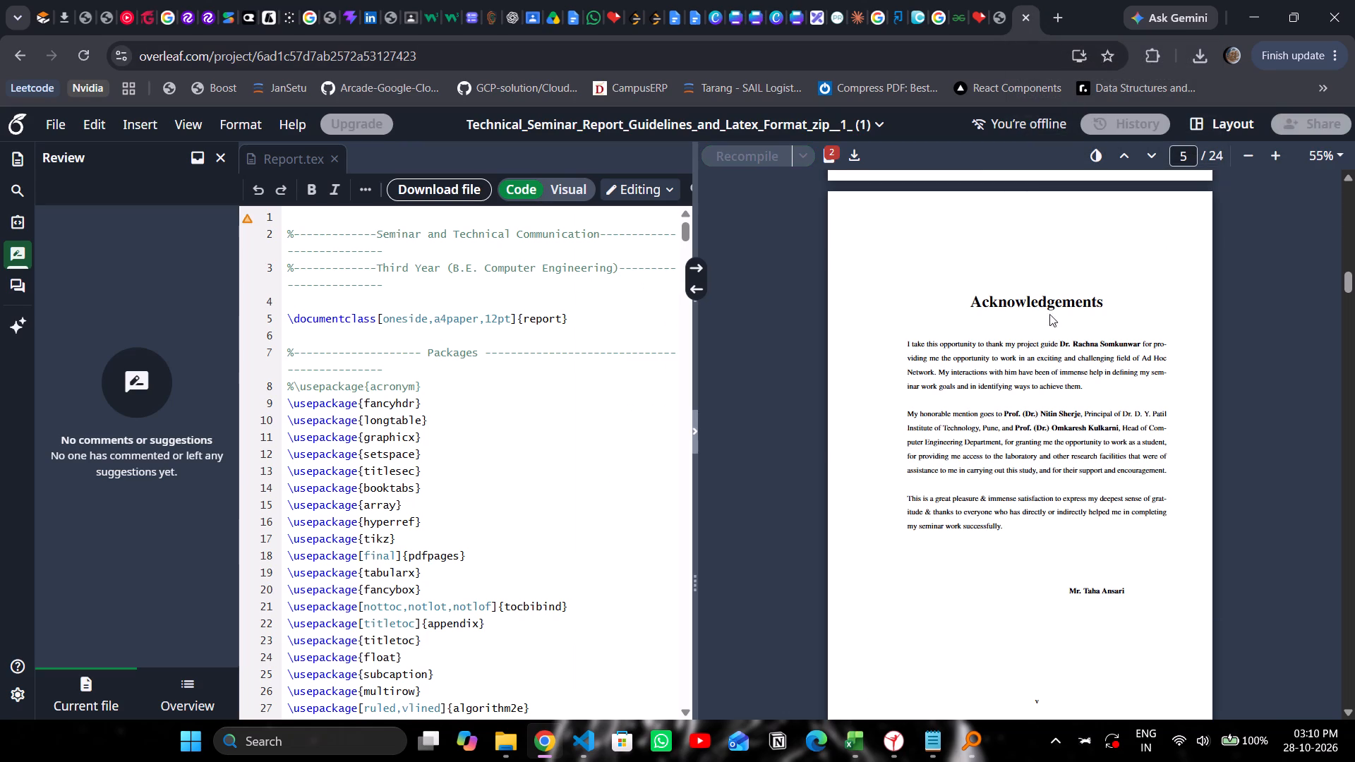
scroll(1014, 332, "up", 20)
scroll(1014, 332, "up", 14)
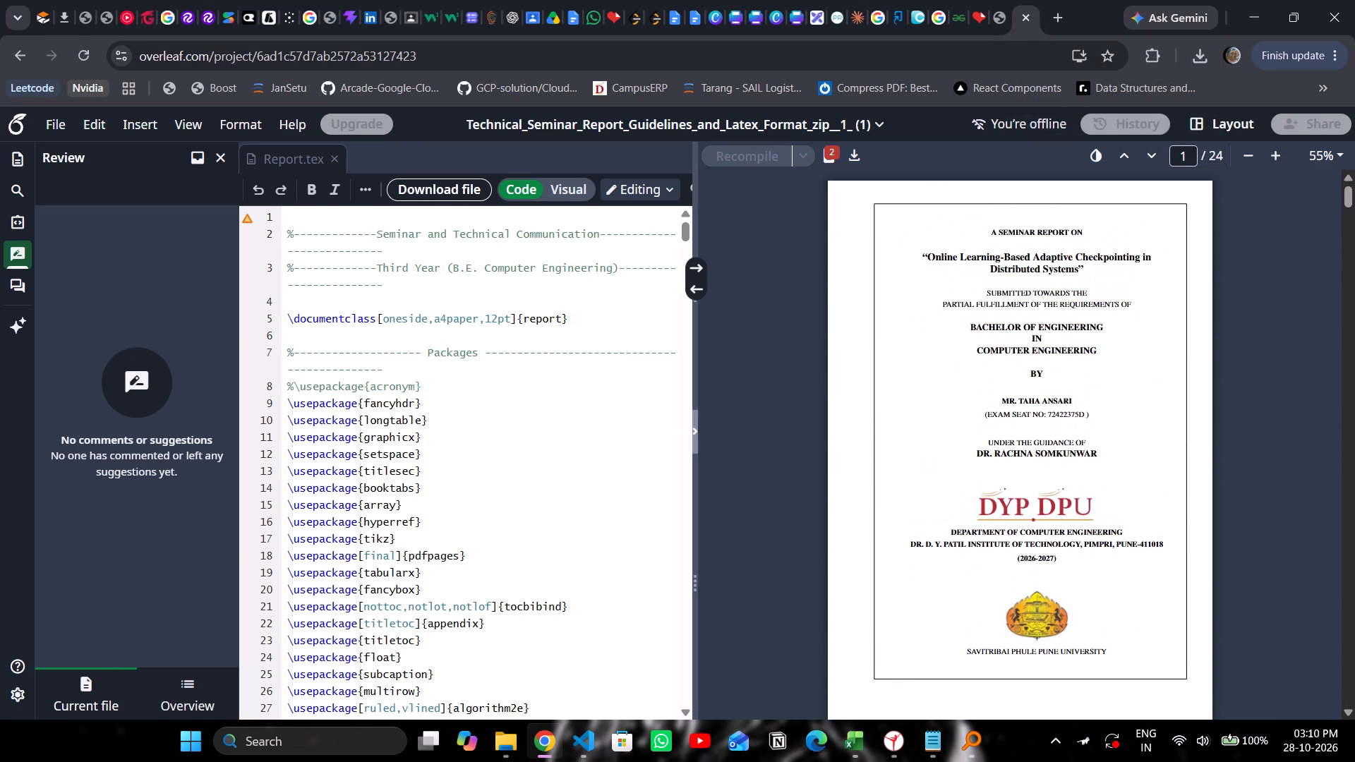
scroll(1001, 324, "up", 1)
left_click_drag(1079, 270, 927, 260)
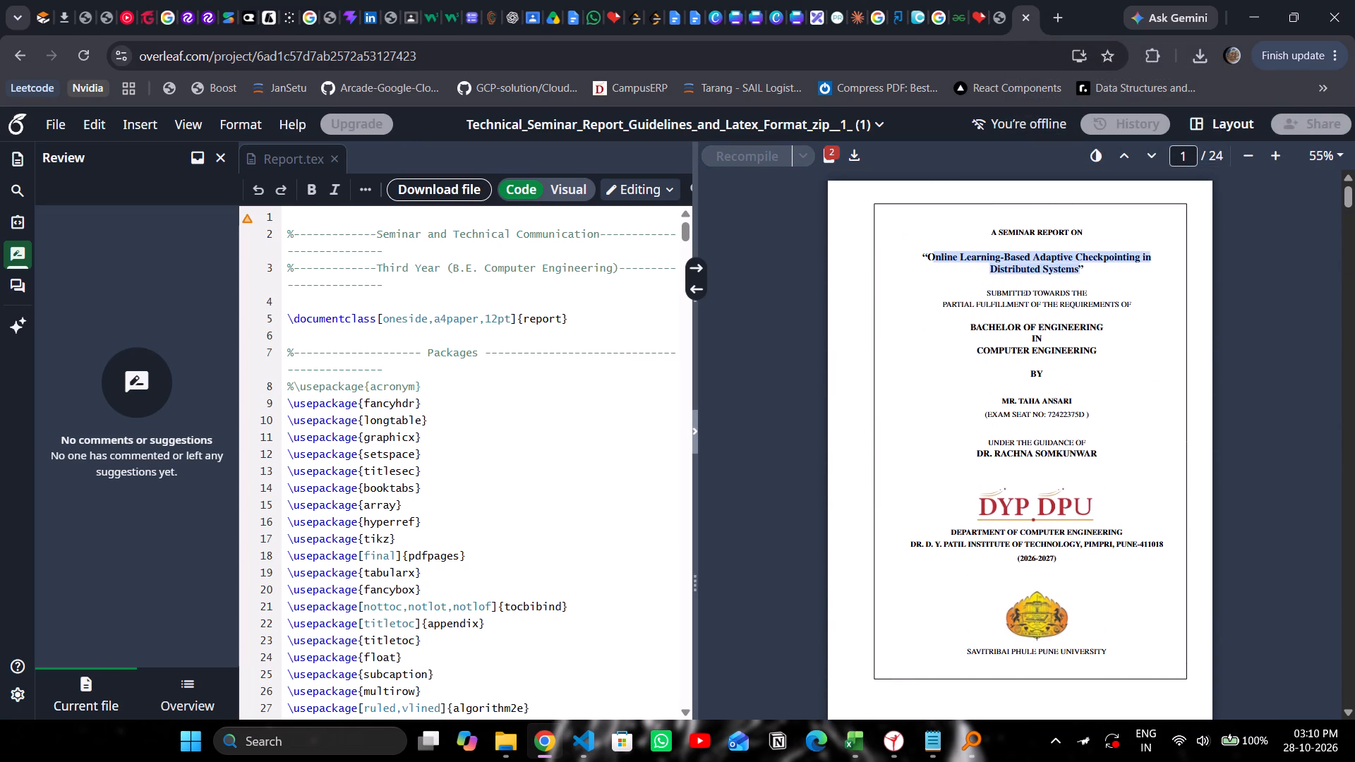
left_click_drag(927, 260, 929, 262)
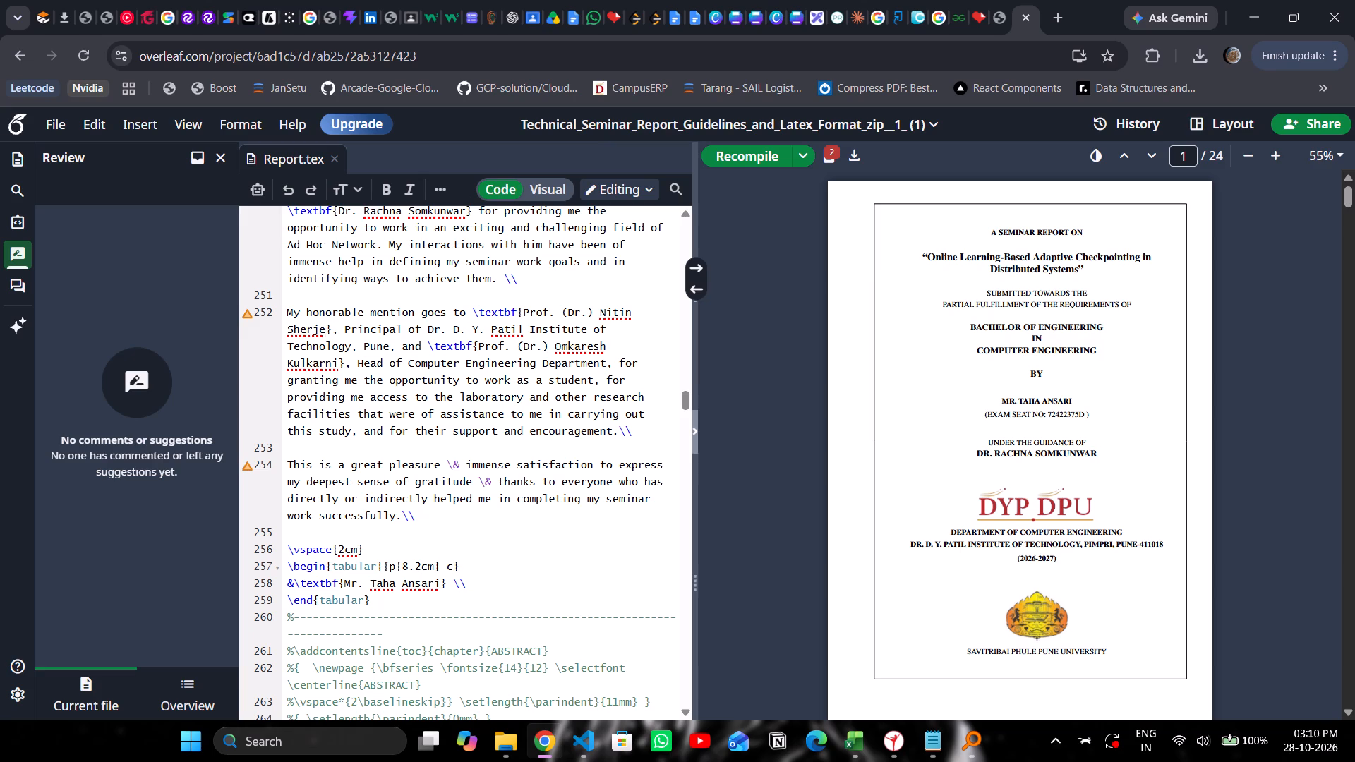
left_click_drag(1078, 270, 920, 264)
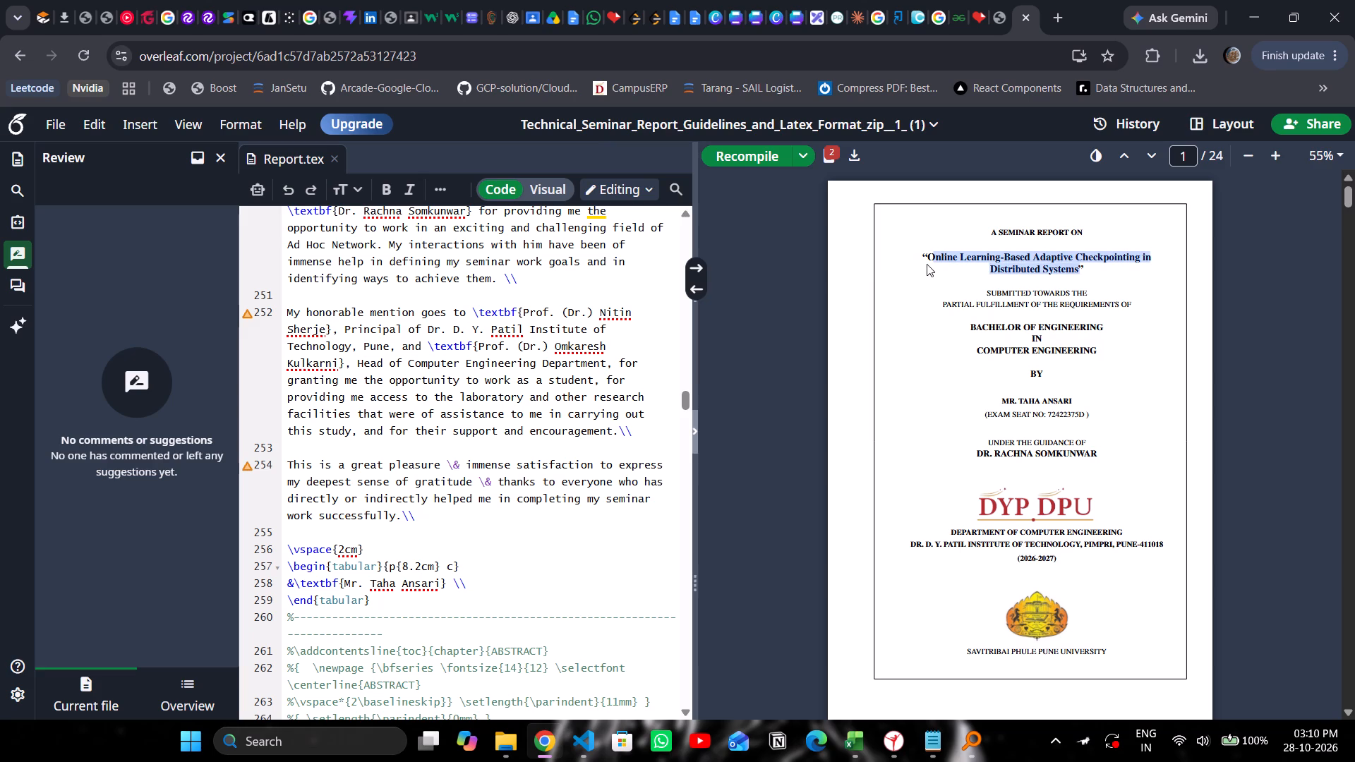
key("ctrl+c")
In the Canva design, replace the TITLEHERE placeholder on page 1 with "Online Learning-Based Adaptive Checkpointing in Distributed Systems".
left_click(727, 7)
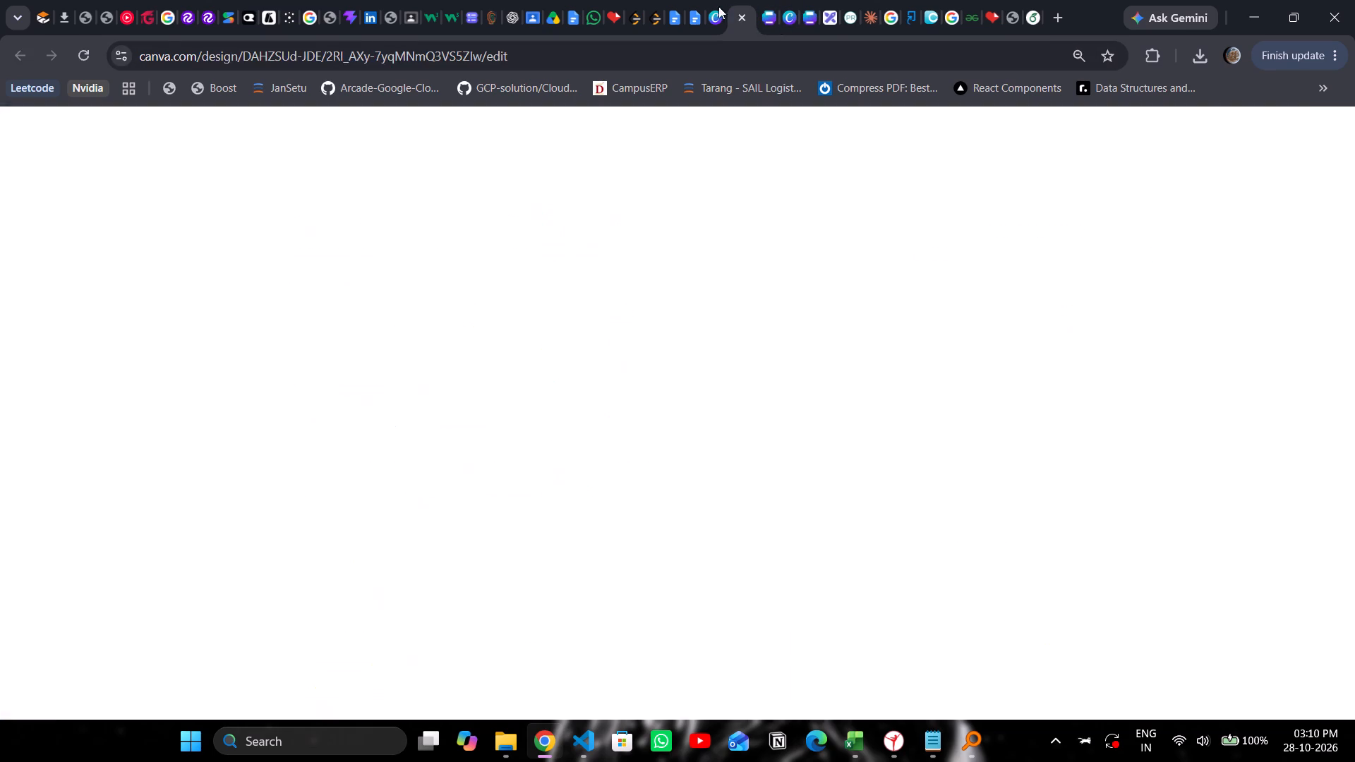
left_click(707, 6)
left_click(730, 6)
left_click(746, 6)
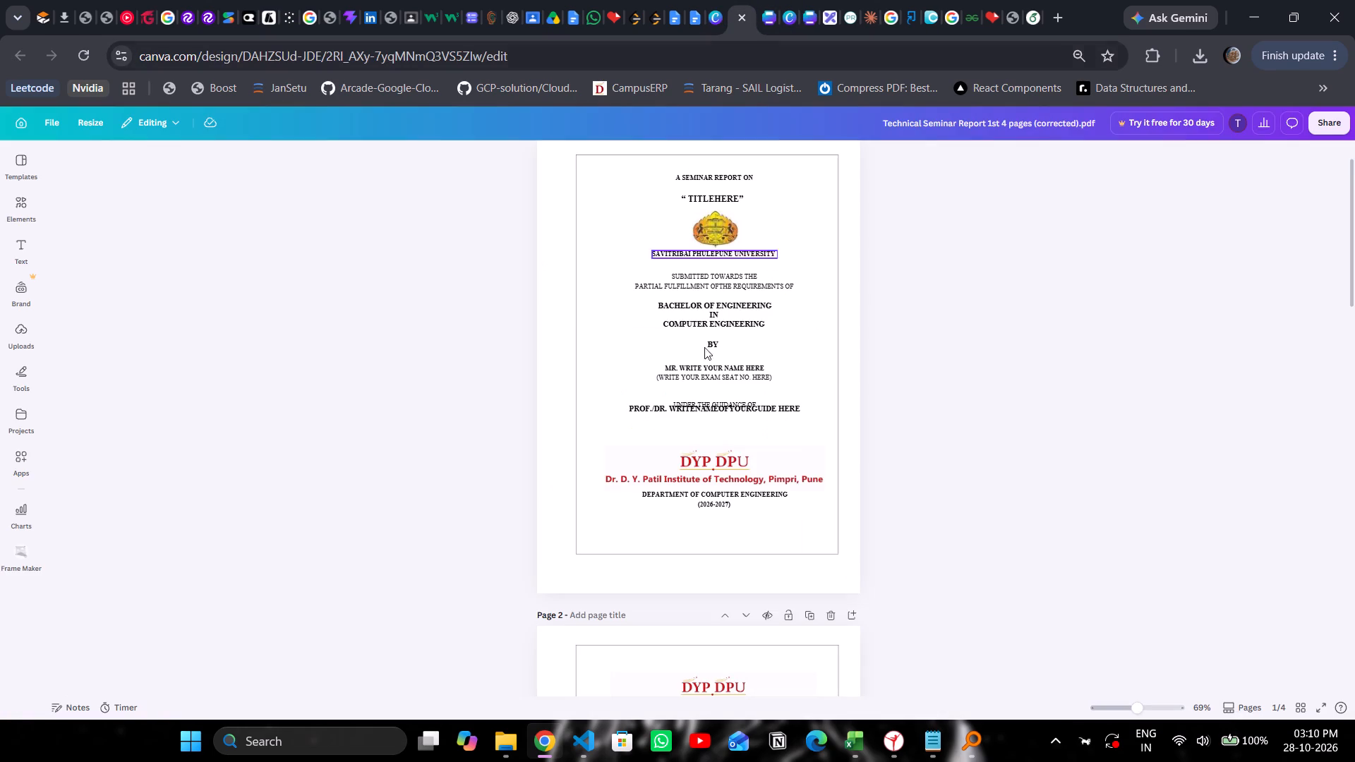
double_click(713, 198)
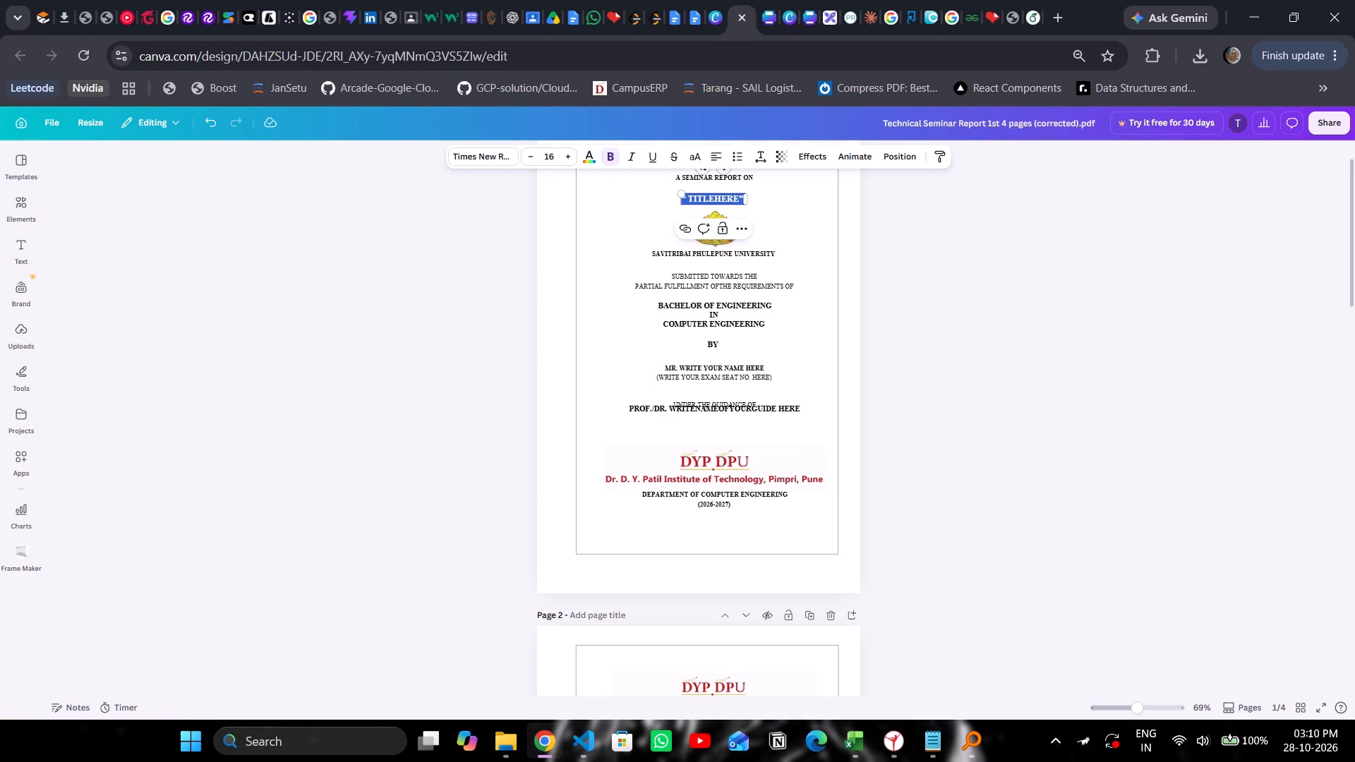
key("ctrl+v")
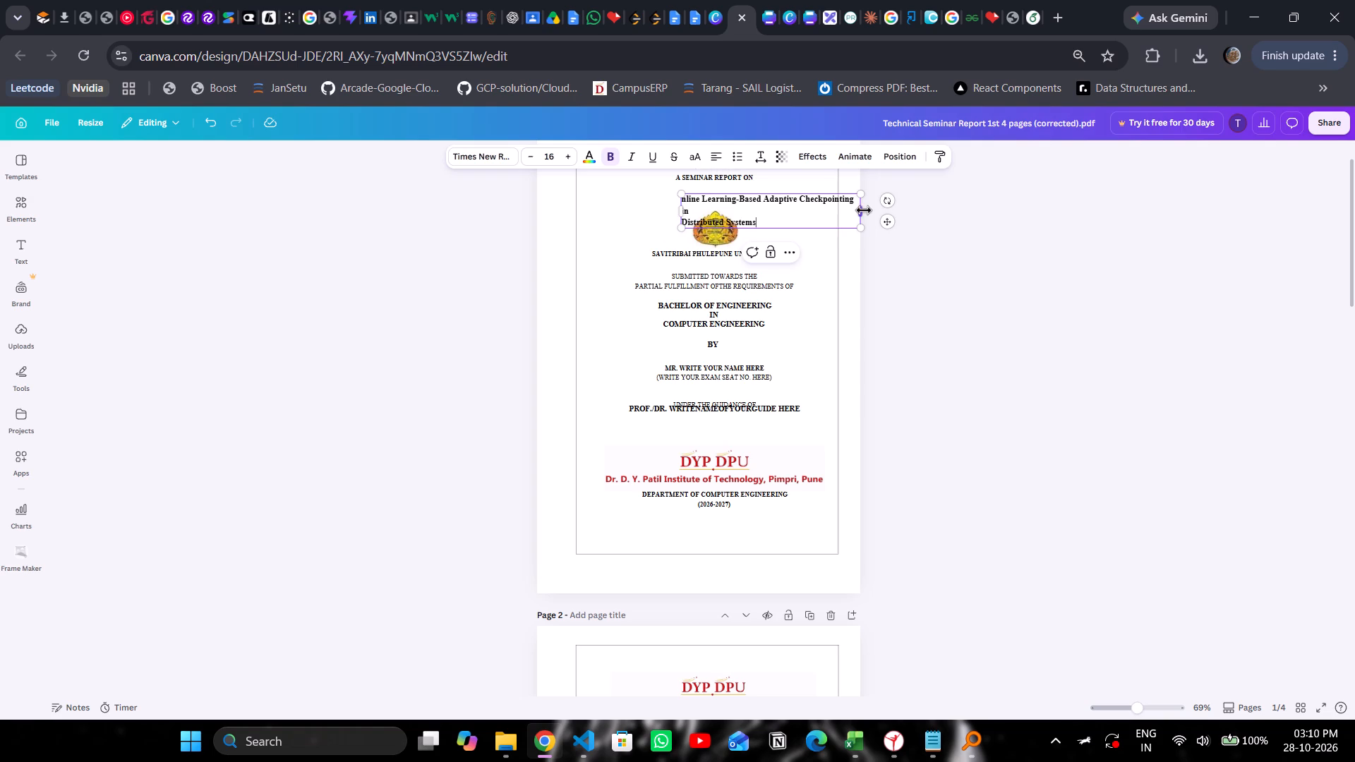
left_click(676, 196)
left_click(689, 200)
key("Left")
key("Left")
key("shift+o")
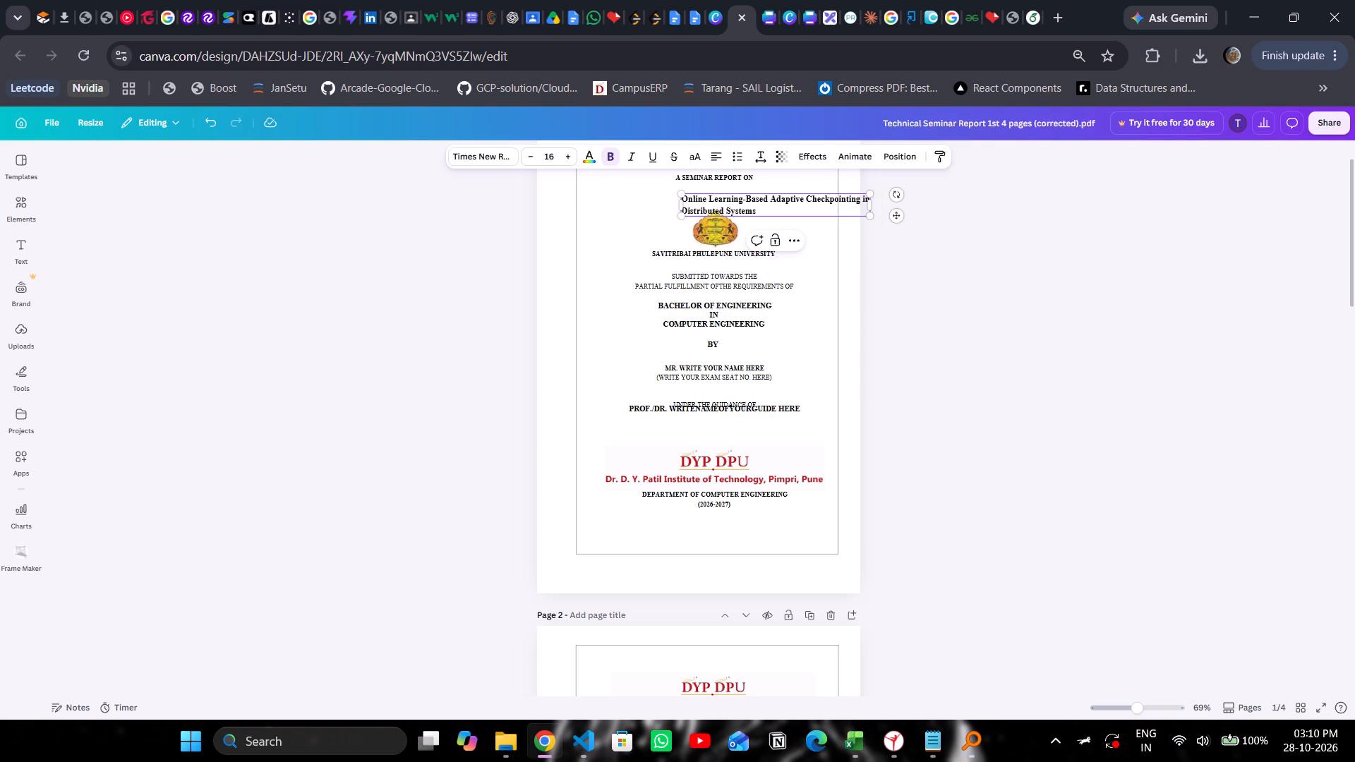
Widen the seminar title's text box slightly and set its text to centre alignment.
left_click(872, 205)
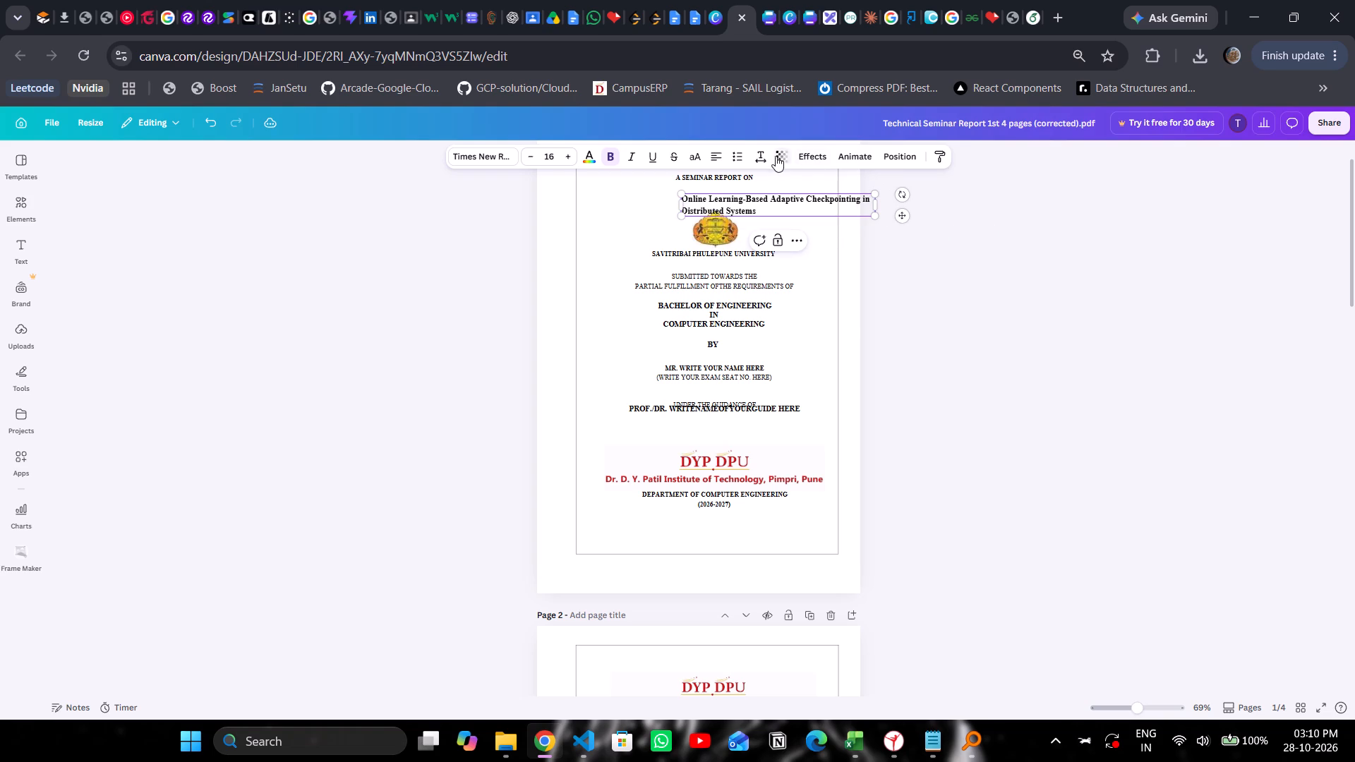
left_click(715, 156)
left_click(715, 156)
left_click(715, 156)
left_click(968, 313)
left_click(766, 192)
left_click(772, 202)
left_click(714, 155)
left_click(714, 155)
left_click(714, 155)
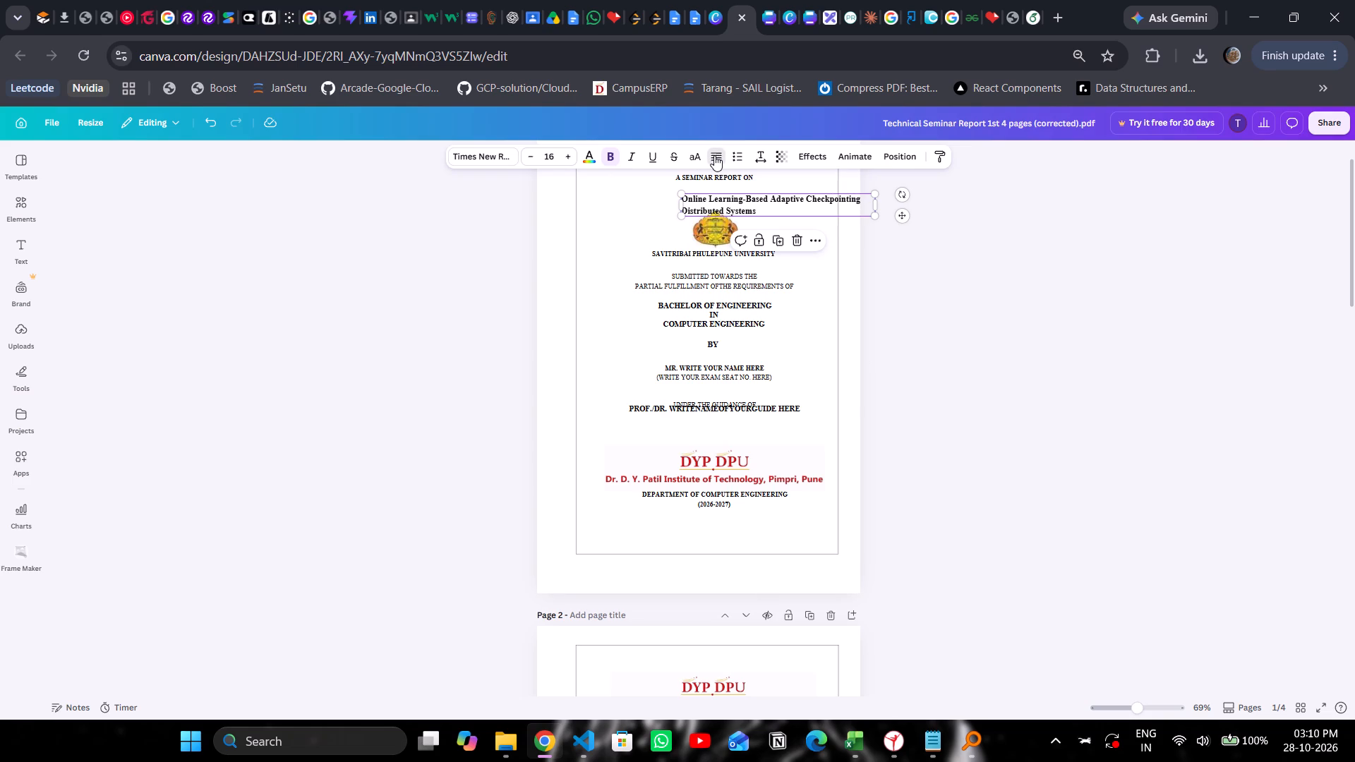
left_click(714, 155)
left_click(1002, 273)
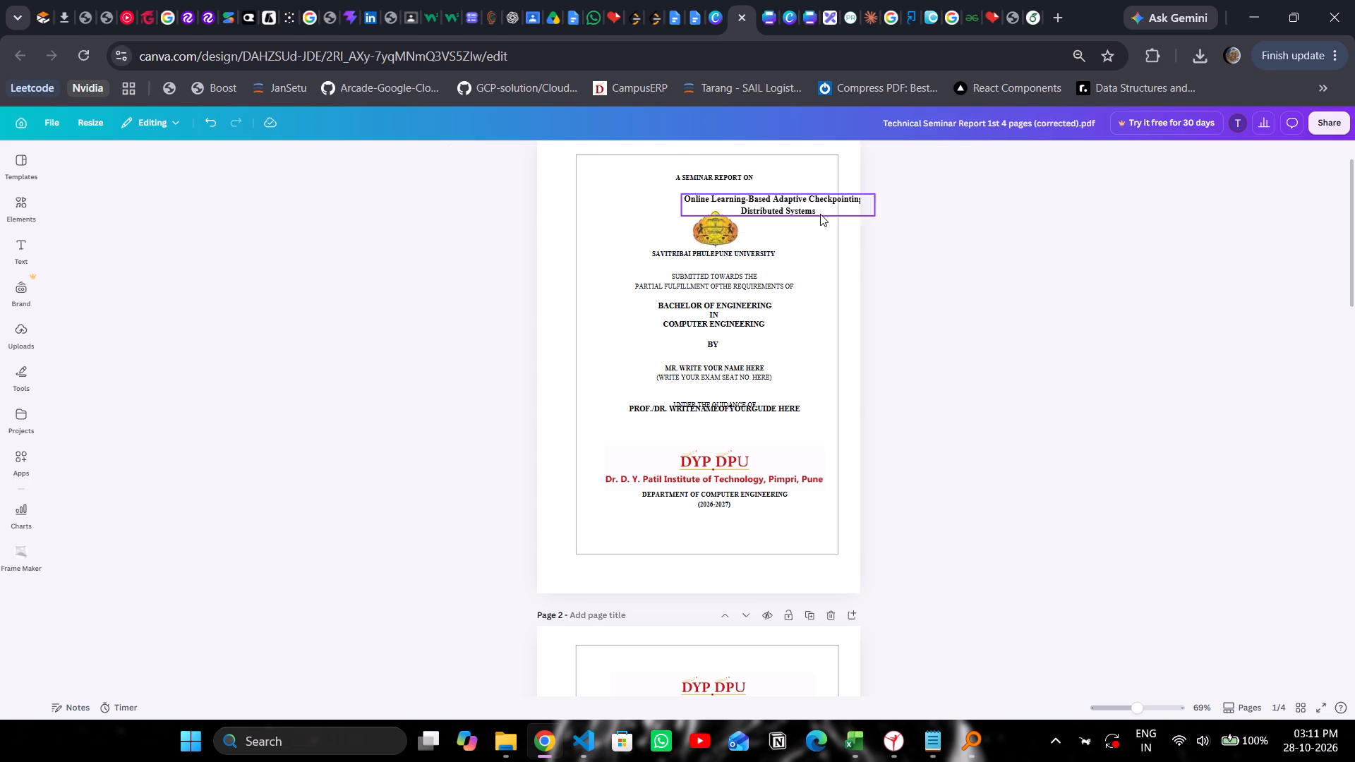
Move the seminar title to the page's centre line, between "A SEMINAR REPORT ON" and the university emblem.
left_click_drag(785, 209, 721, 205)
left_click(968, 254)
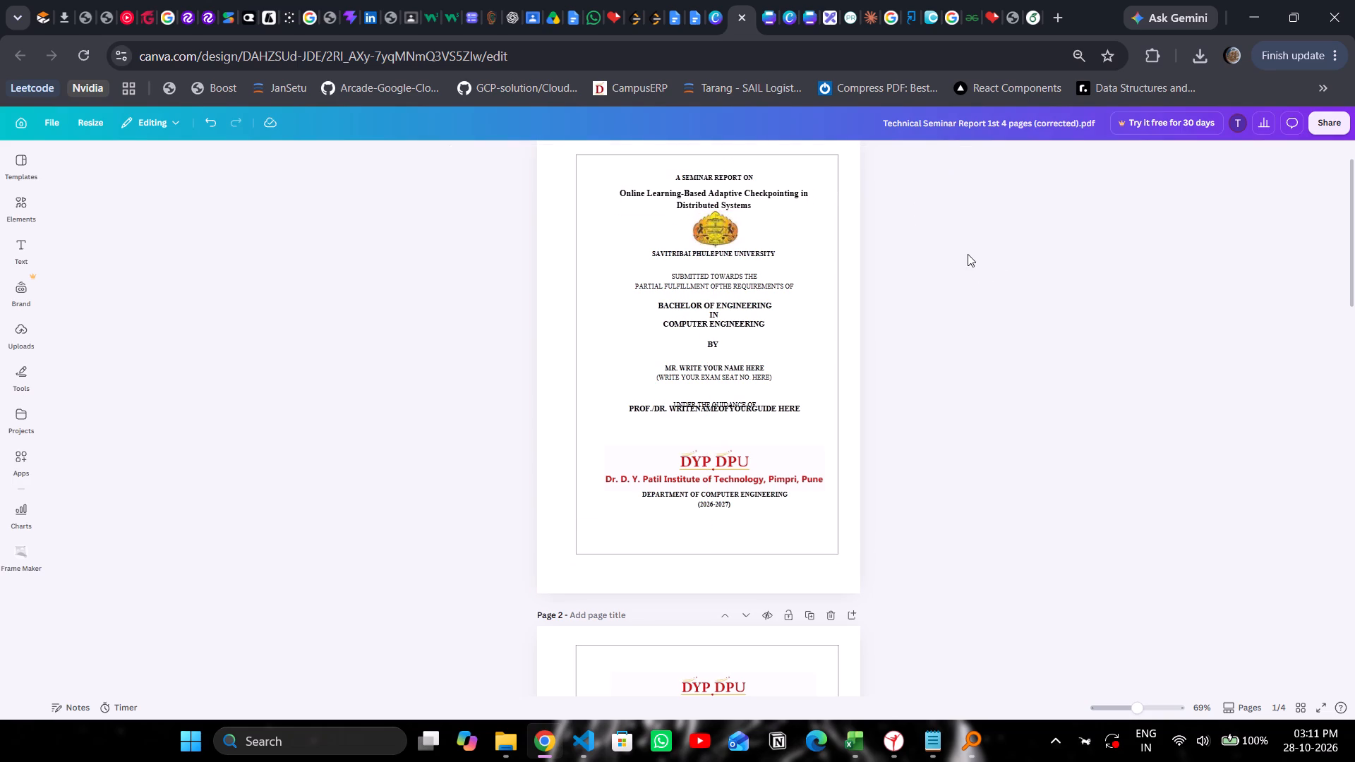
left_click(716, 204)
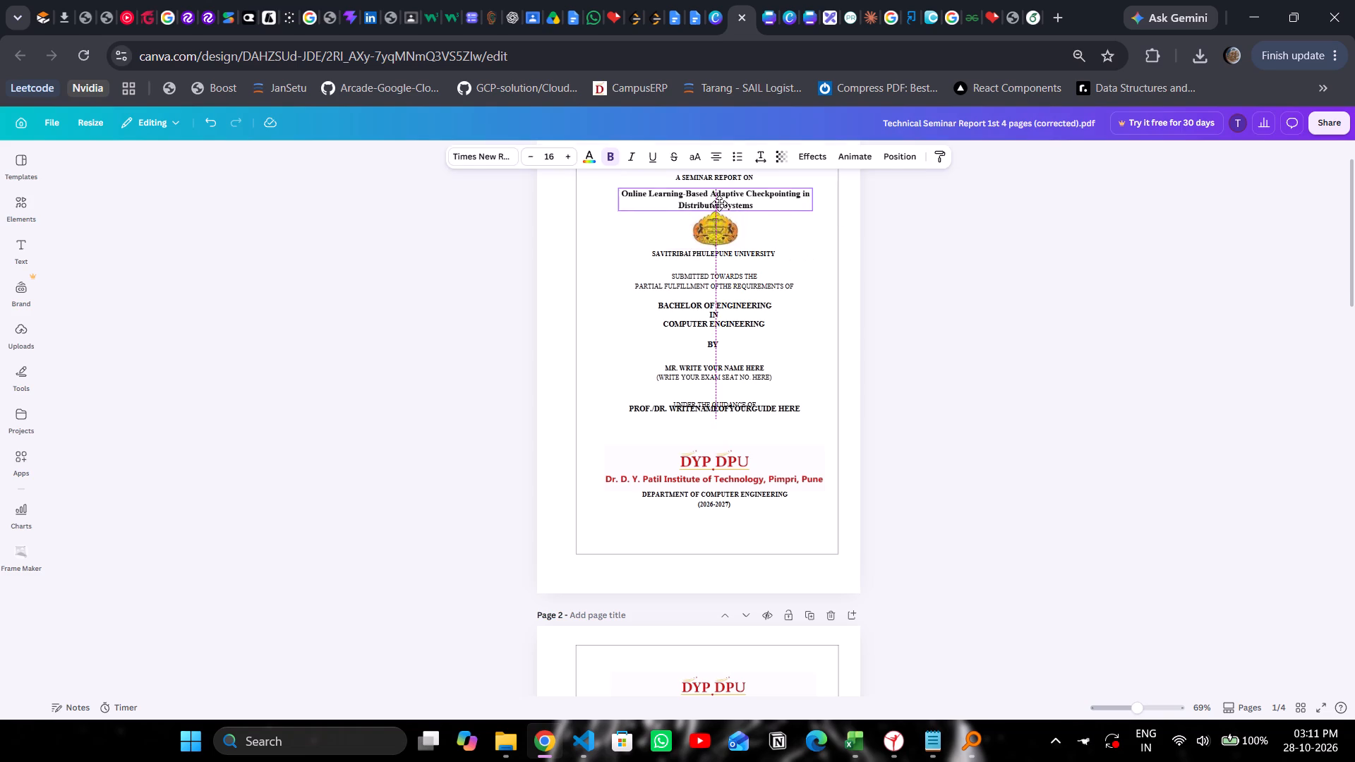
left_click(929, 258)
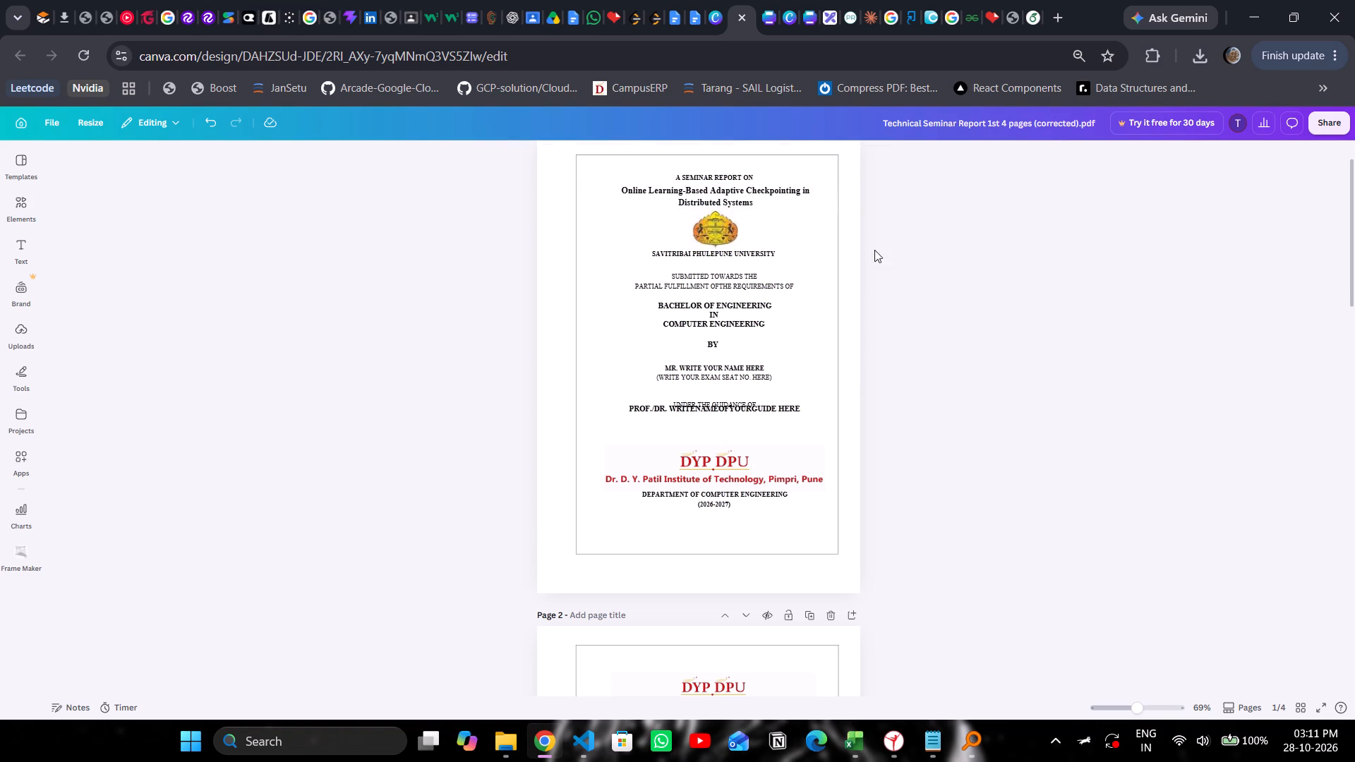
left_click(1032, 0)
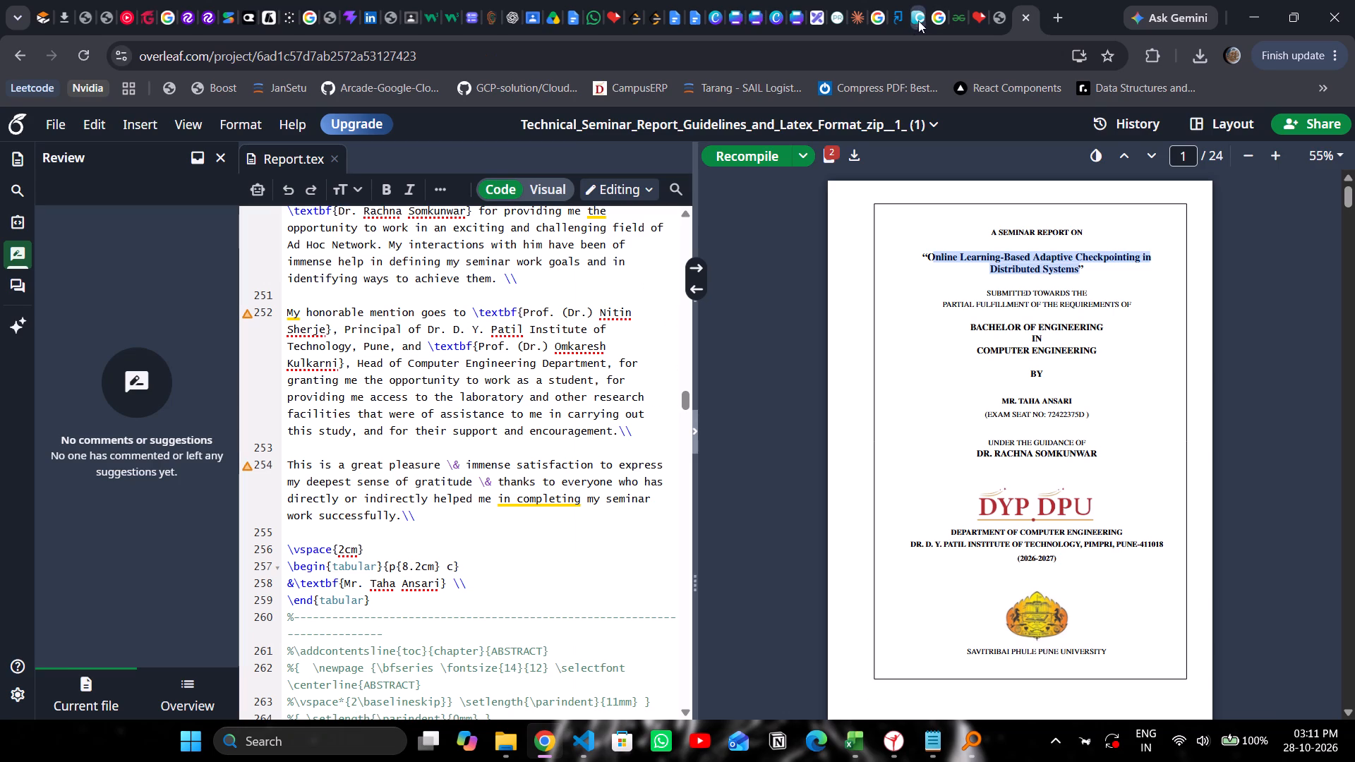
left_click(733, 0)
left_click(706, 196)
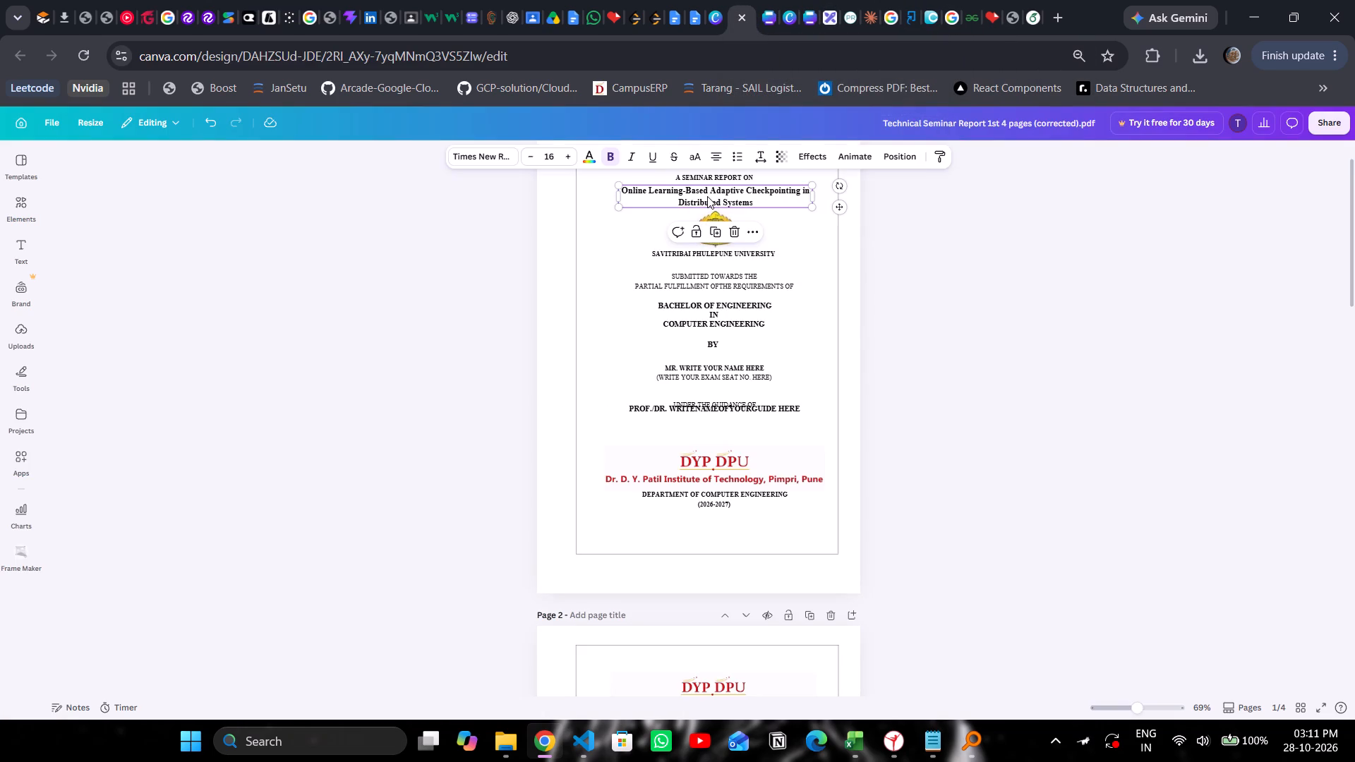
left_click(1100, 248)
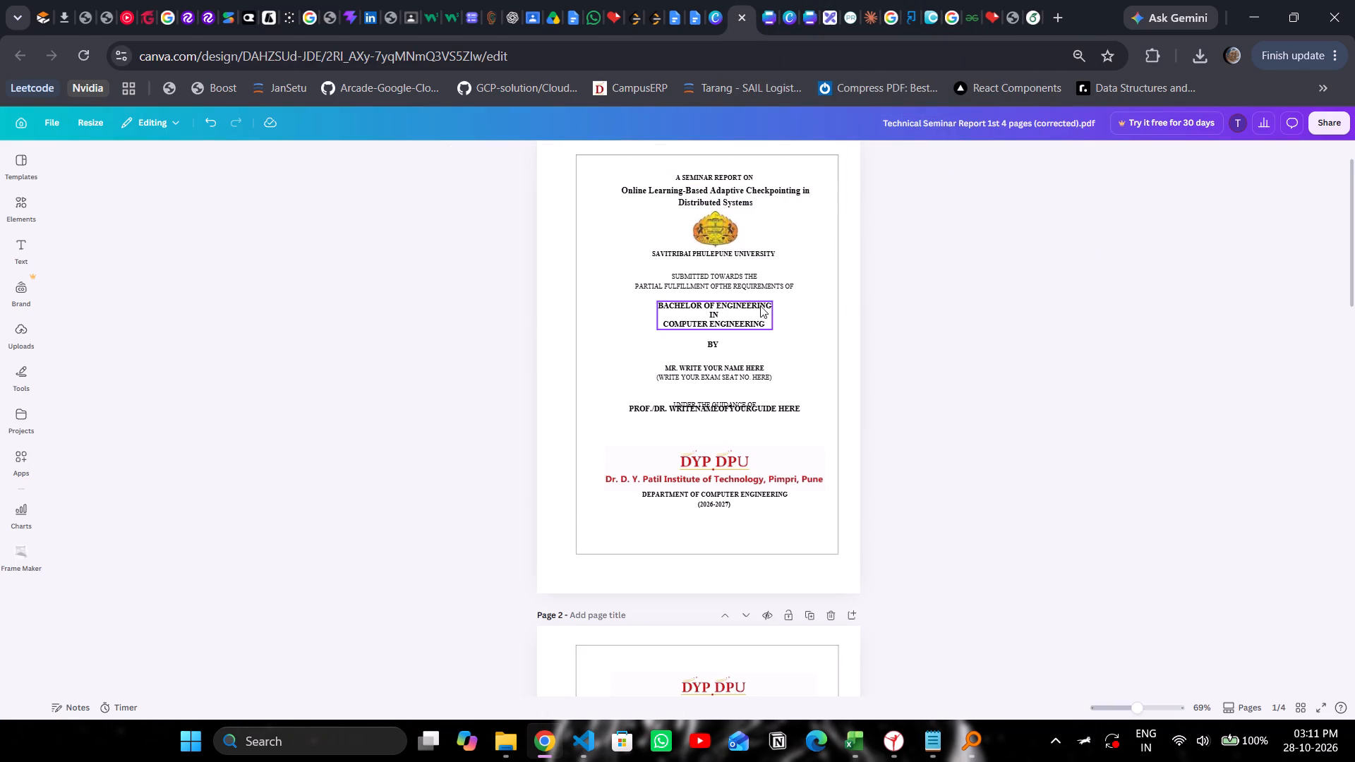
Replace the name placeholder after "MR." with the student's name in capitals, keeping the exam seat number text on a separate line.
double_click(752, 365)
left_click(752, 365)
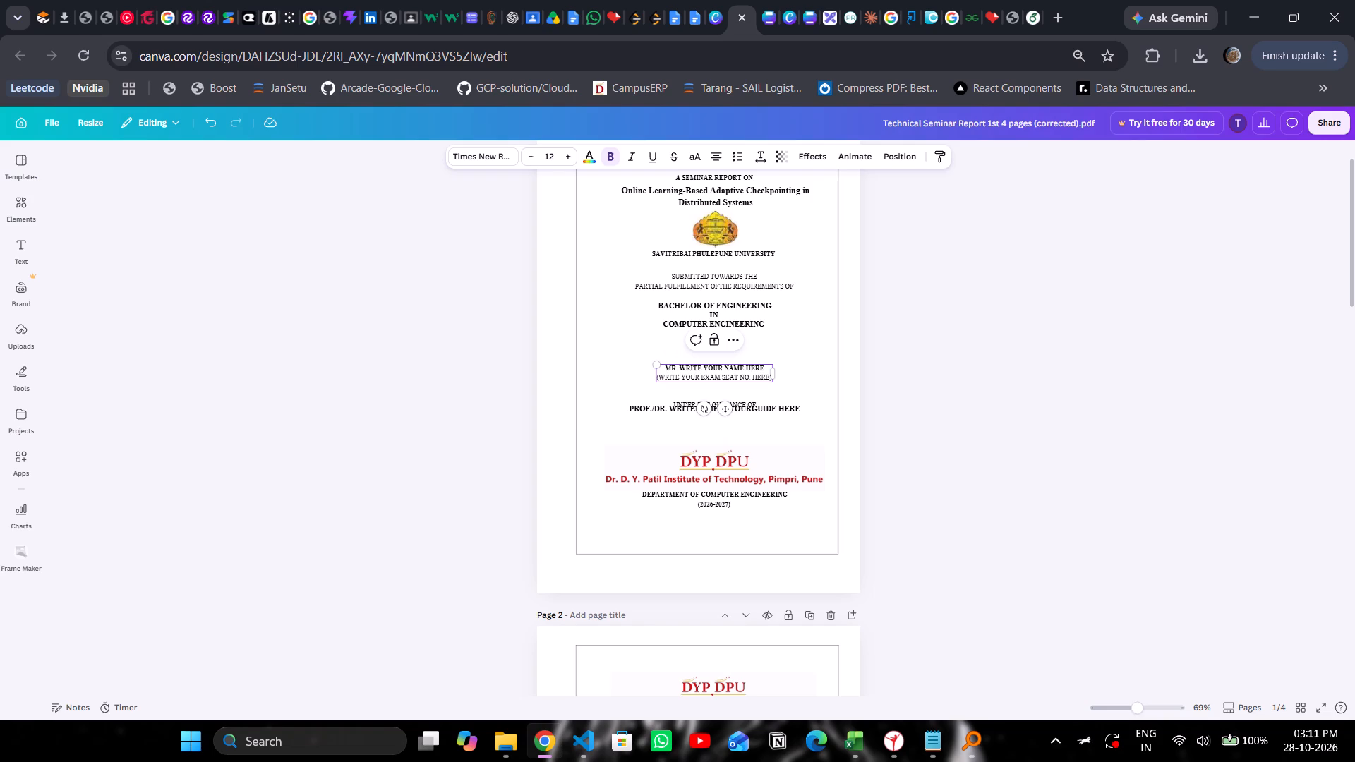
left_click_drag(764, 366, 680, 367)
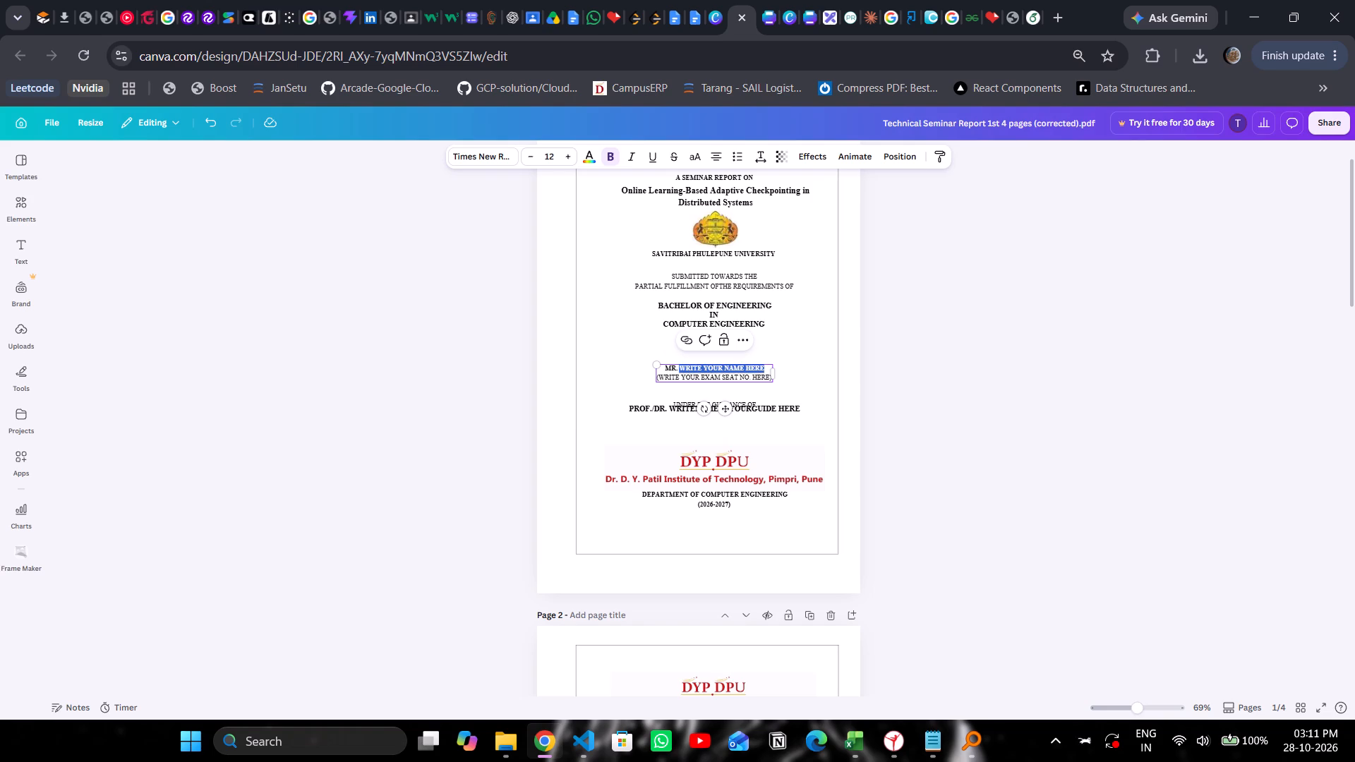
key("BackSpace")
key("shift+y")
key("BackSpace")
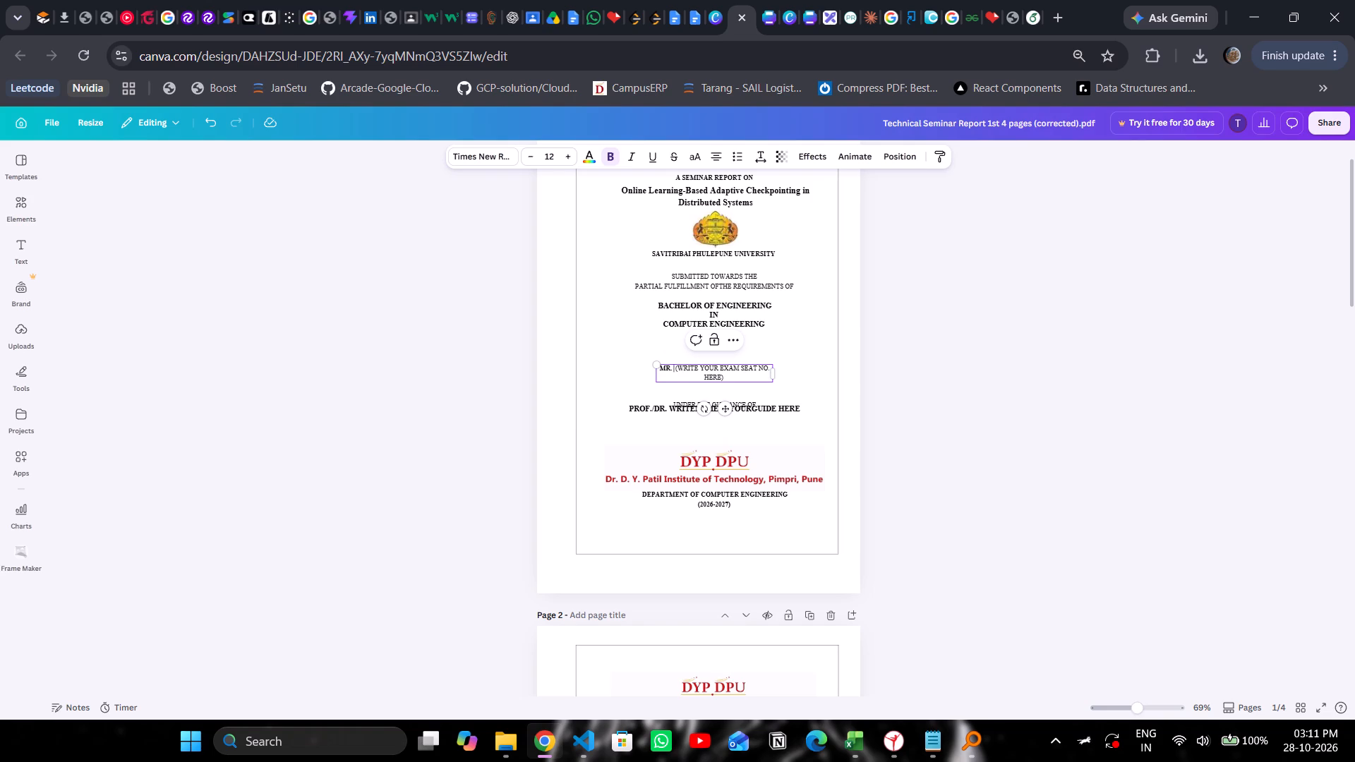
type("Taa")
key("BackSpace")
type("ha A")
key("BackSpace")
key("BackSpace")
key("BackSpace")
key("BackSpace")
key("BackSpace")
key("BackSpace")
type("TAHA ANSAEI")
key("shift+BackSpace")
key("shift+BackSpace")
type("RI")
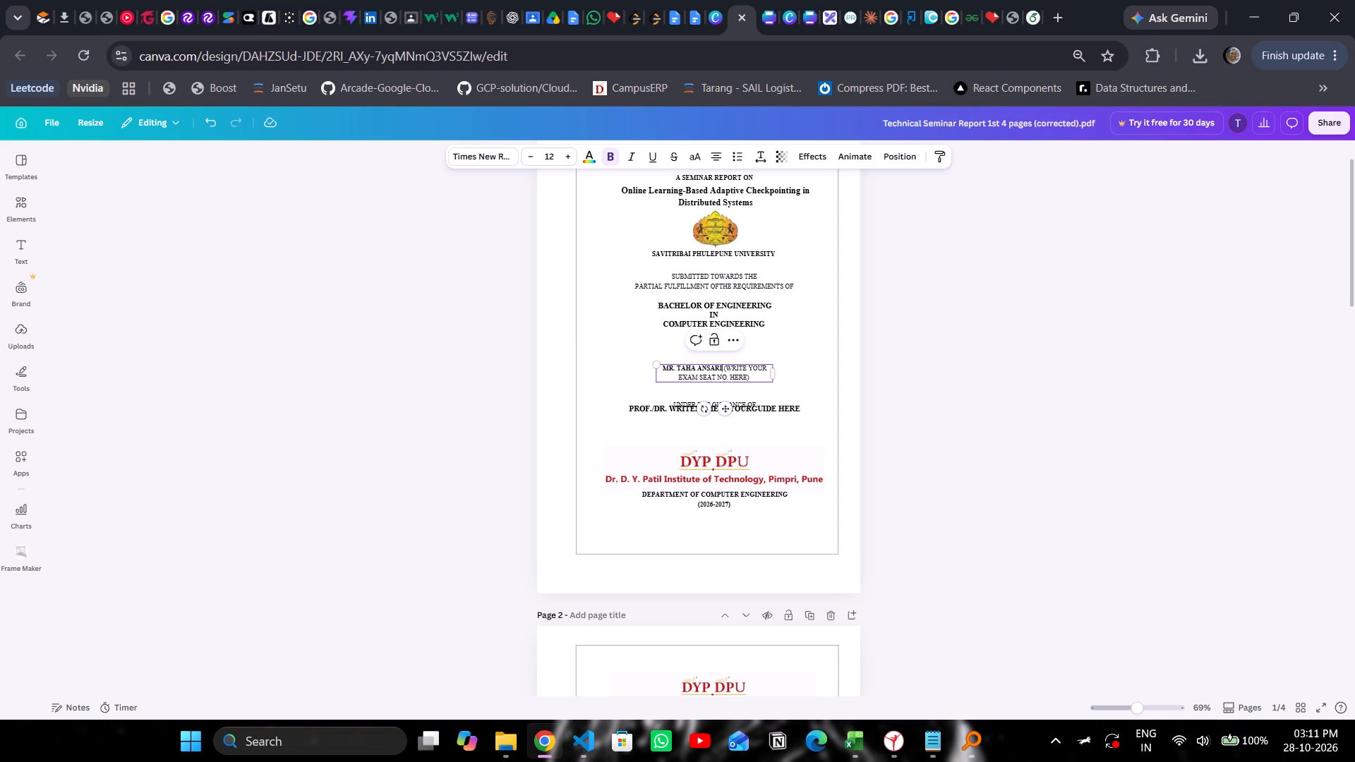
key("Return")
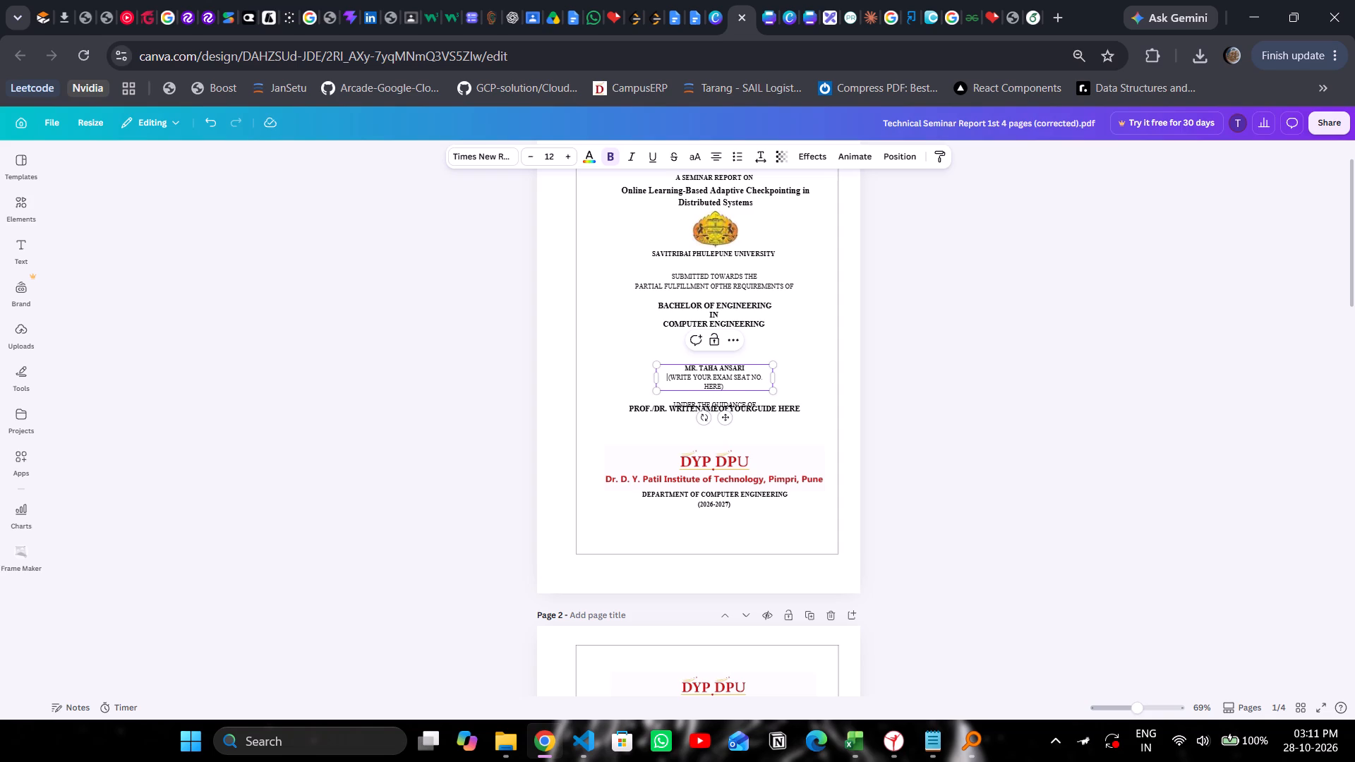
Replace the exam seat number placeholder under the student's name on page 1 with the student's seat number, keeping the parentheses.
left_click_drag(720, 388, 670, 382)
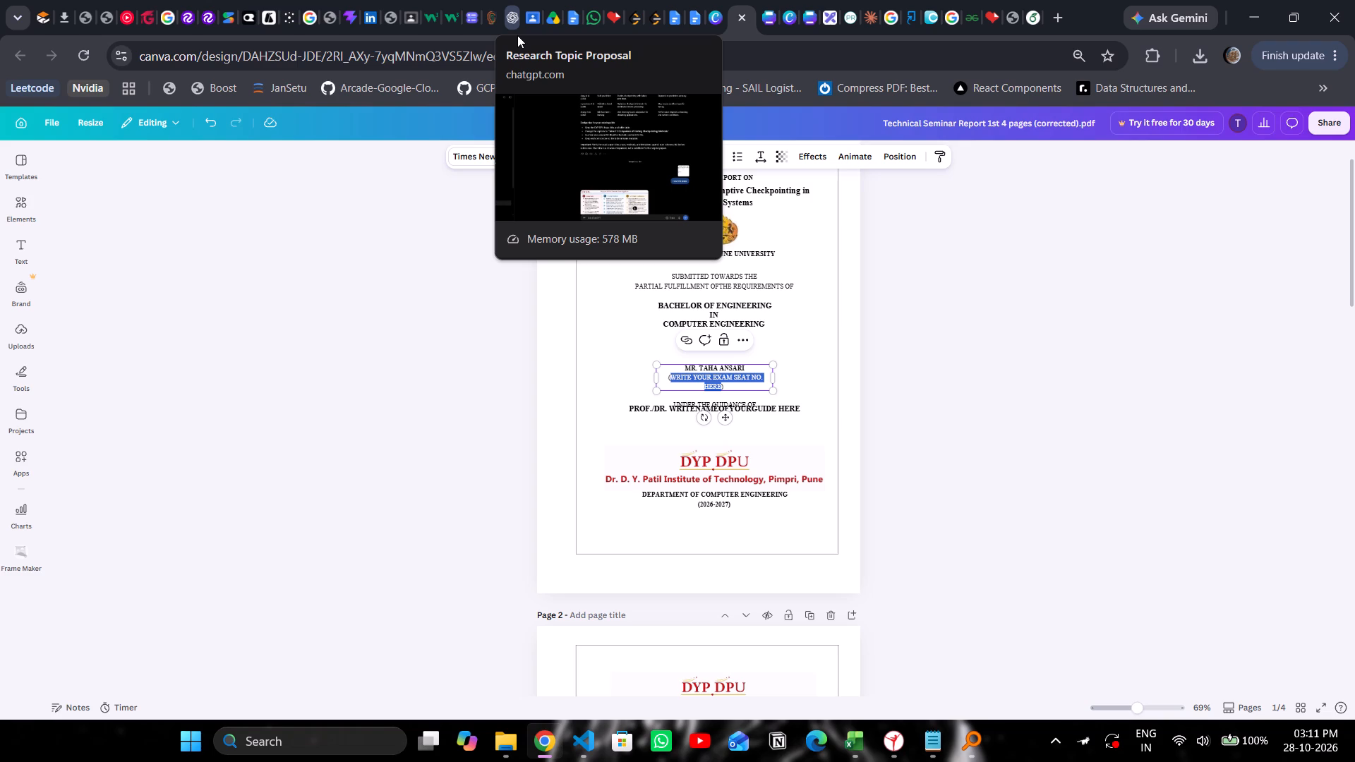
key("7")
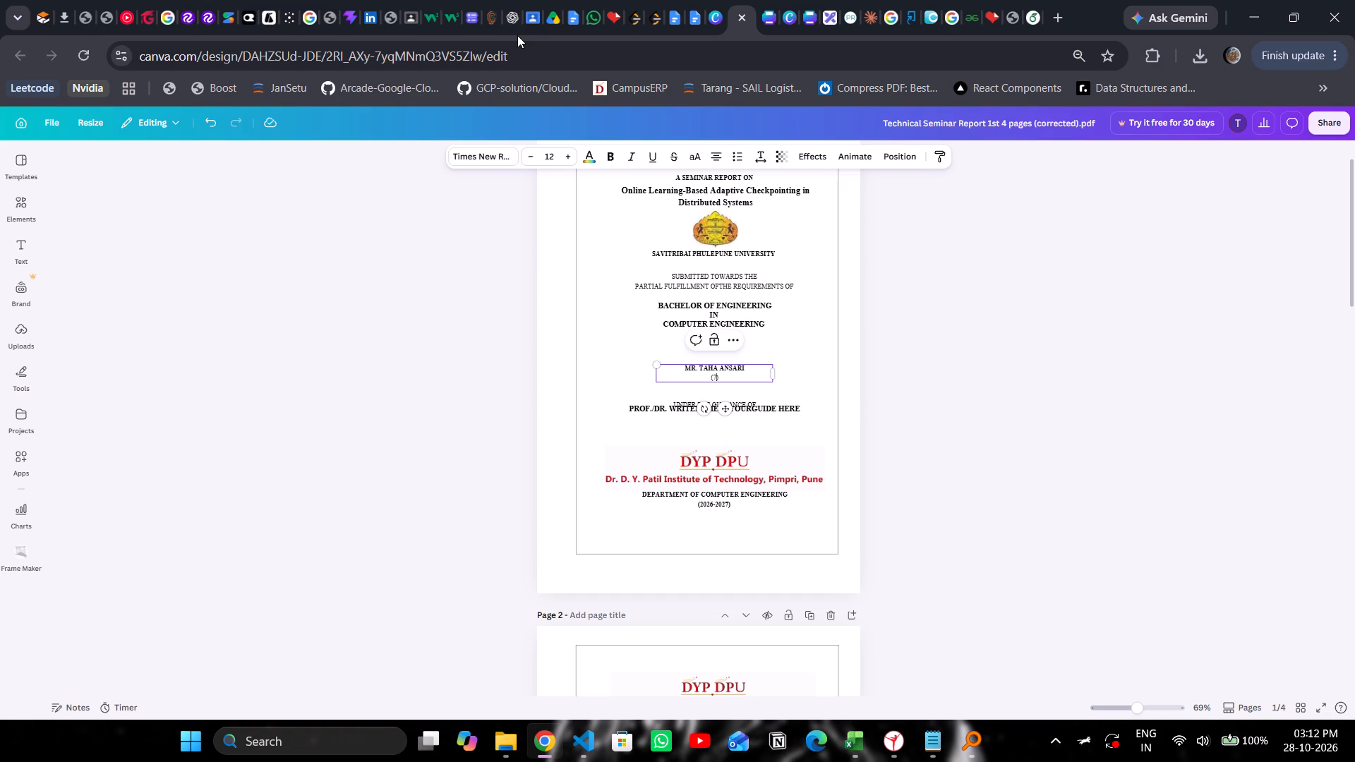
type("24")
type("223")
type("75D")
left_click(1078, 364)
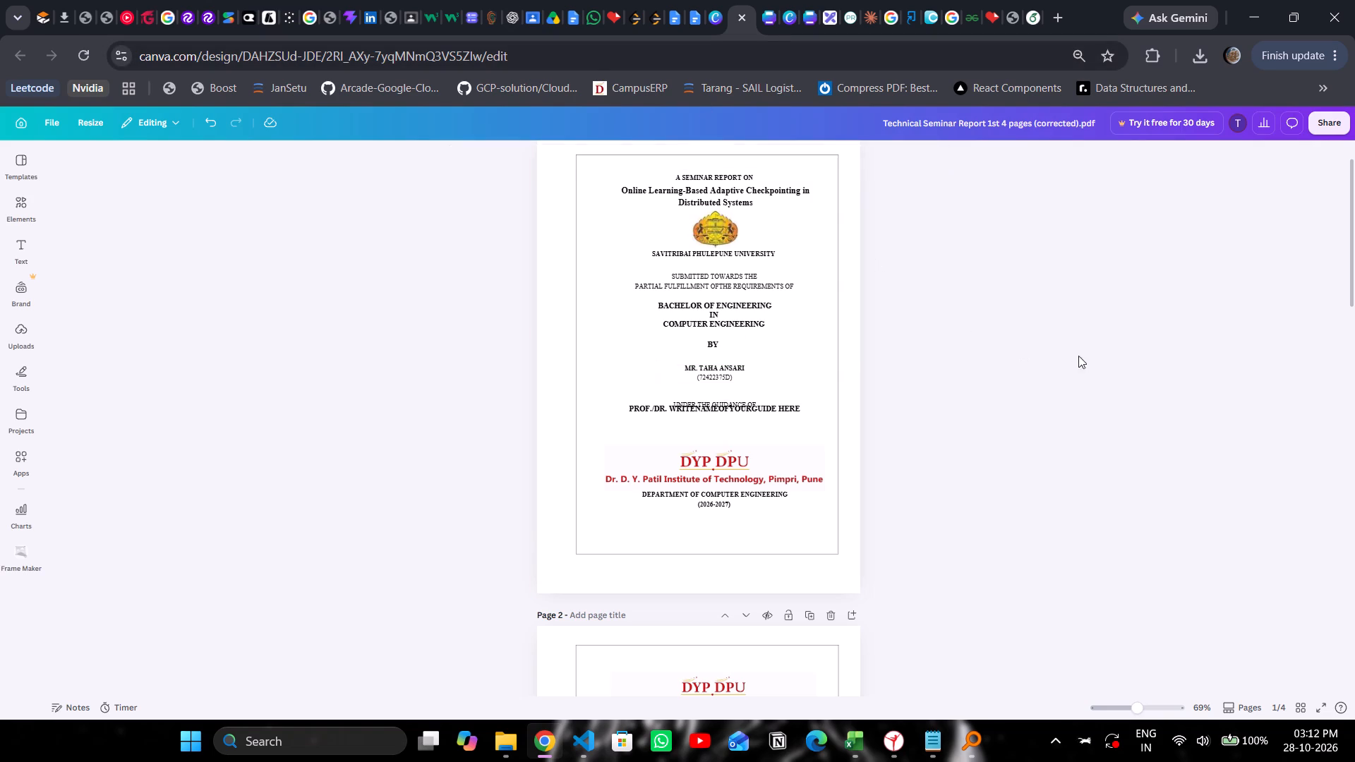
Move the "UNDER THE GUIDANCE OF" text box slightly up and set its line spacing to about 1.5 to separate the overlapping lines.
double_click(744, 408)
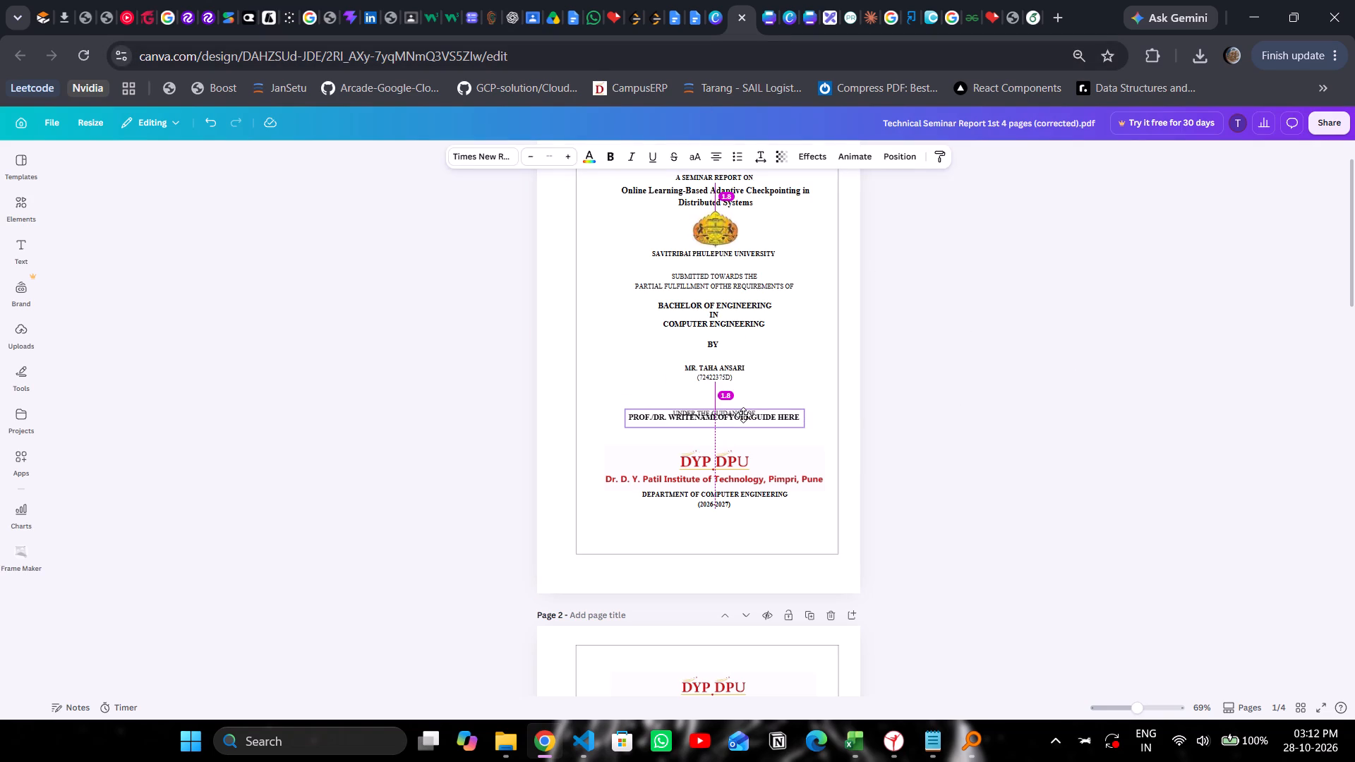
left_click(757, 162)
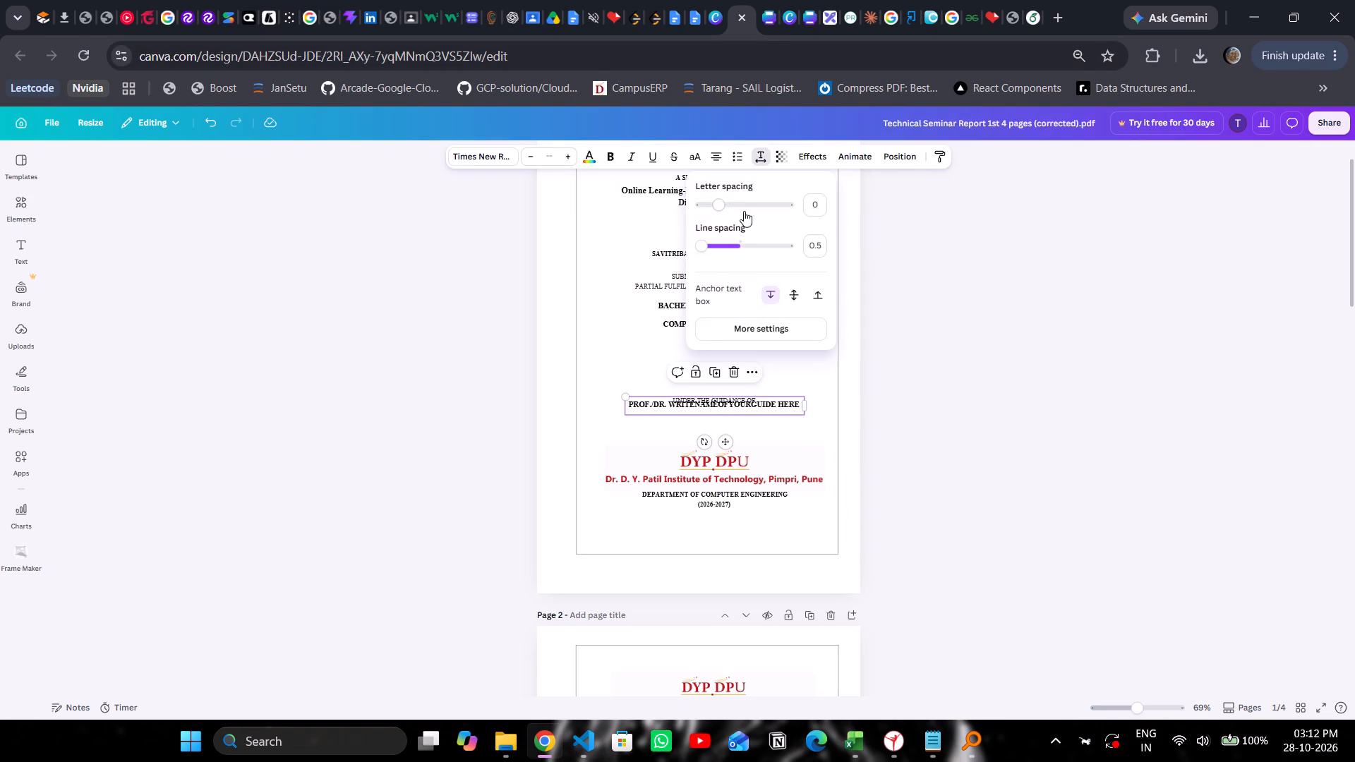
left_click_drag(703, 245, 746, 248)
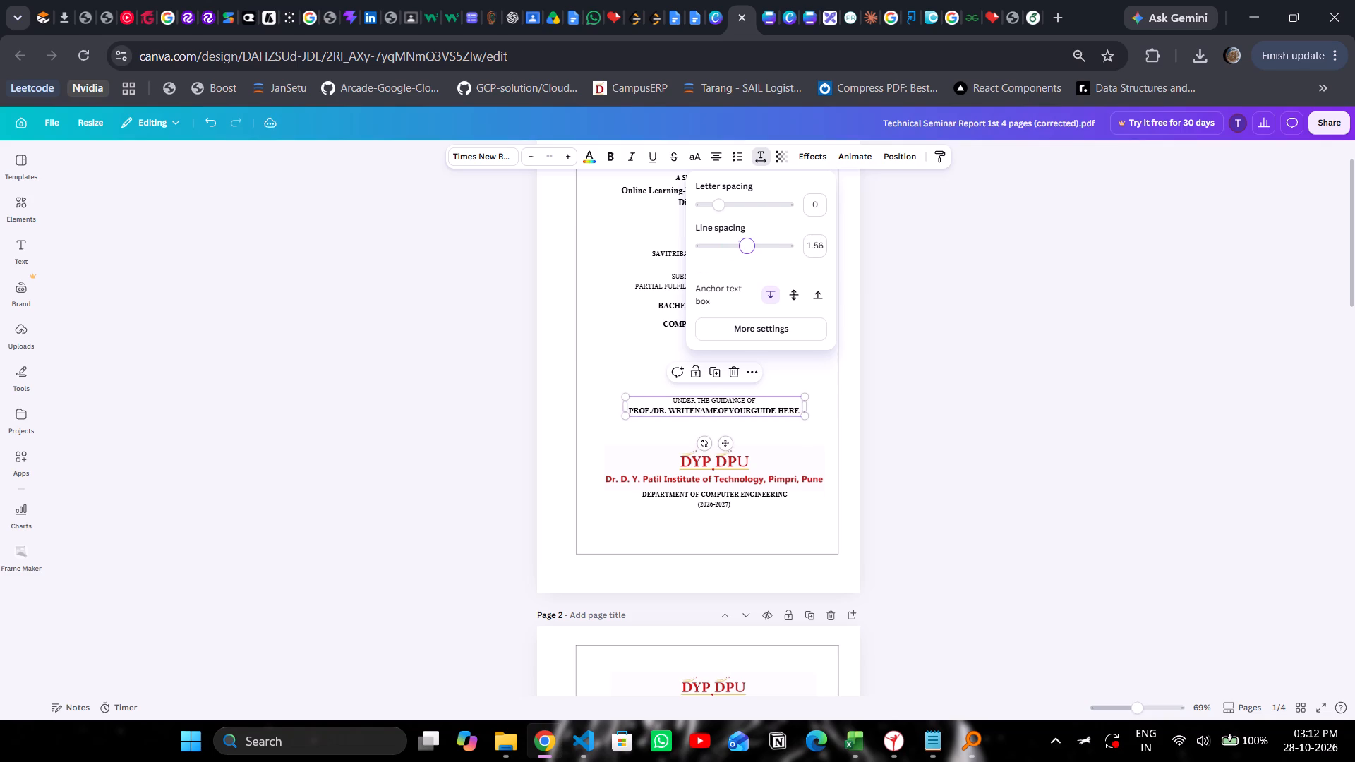
left_click_drag(746, 248, 742, 249)
left_click(1072, 329)
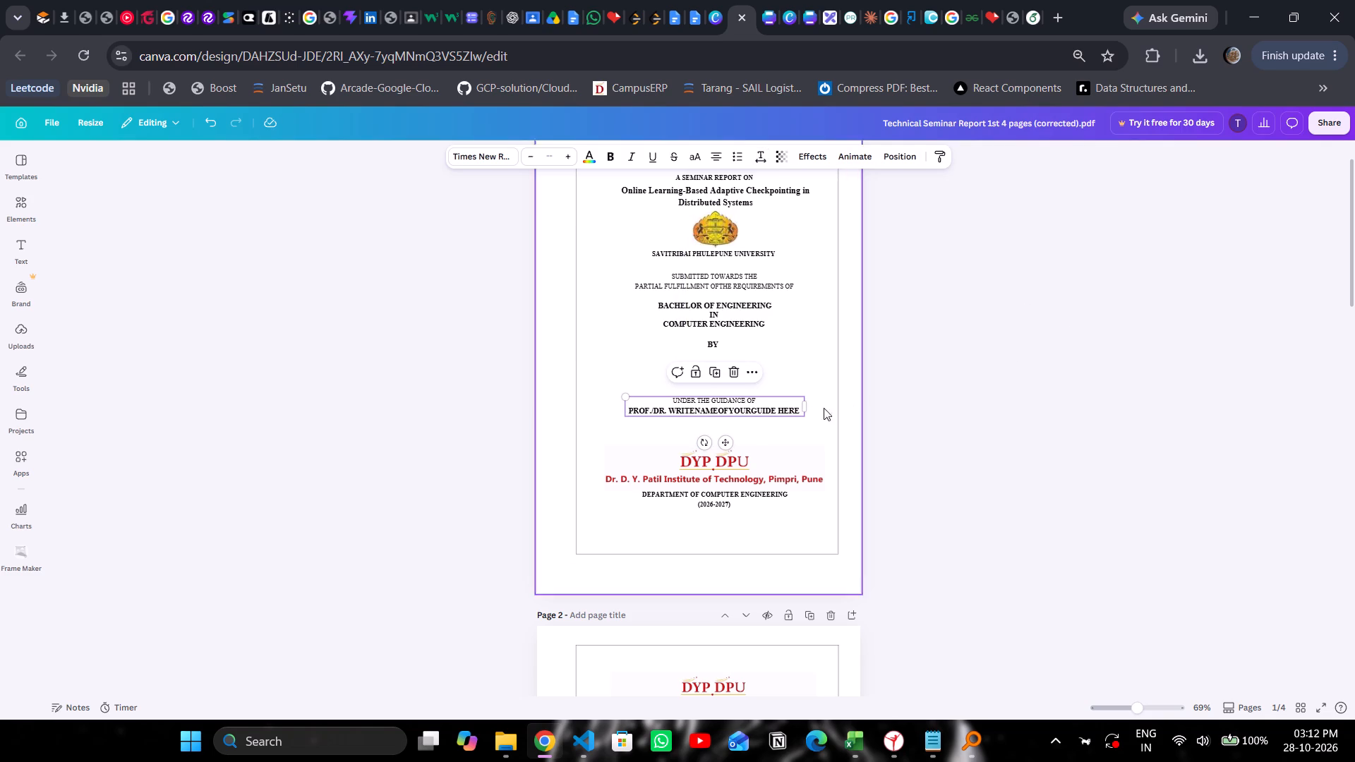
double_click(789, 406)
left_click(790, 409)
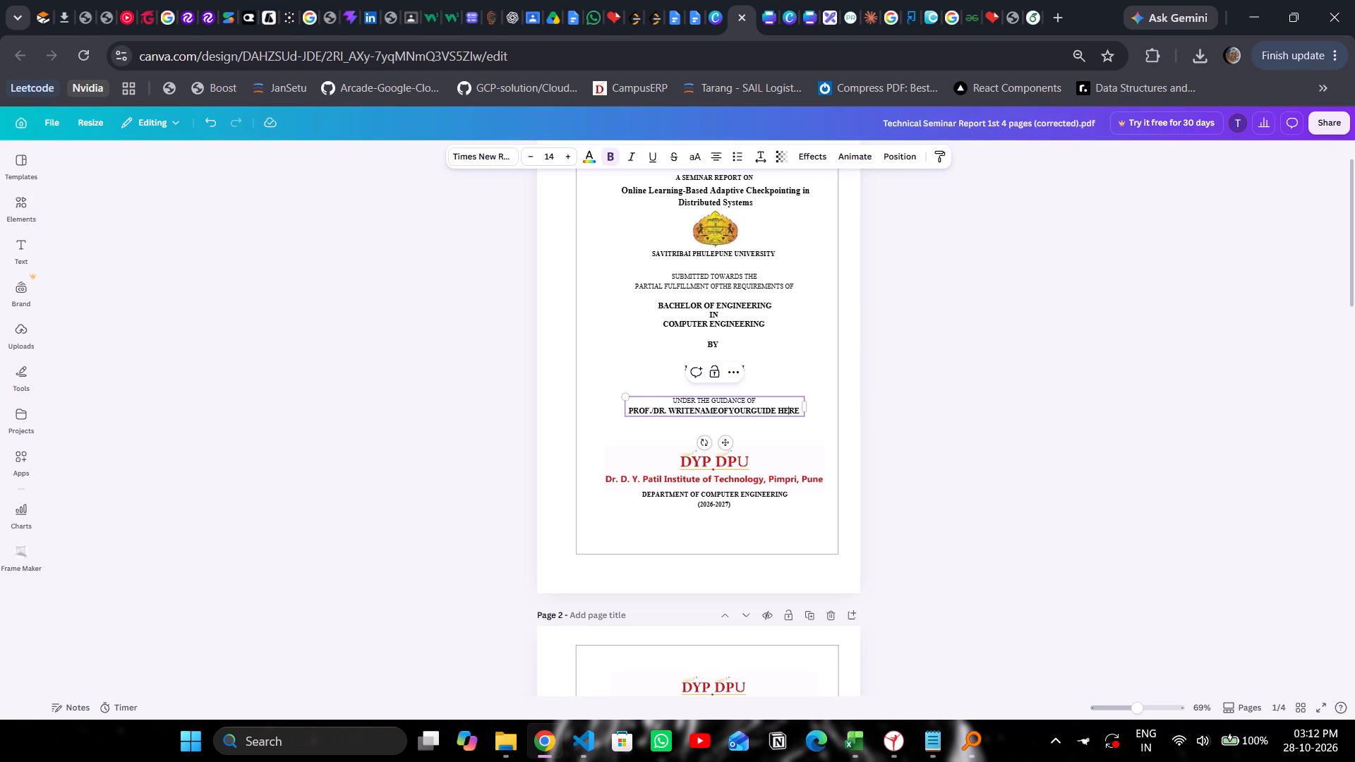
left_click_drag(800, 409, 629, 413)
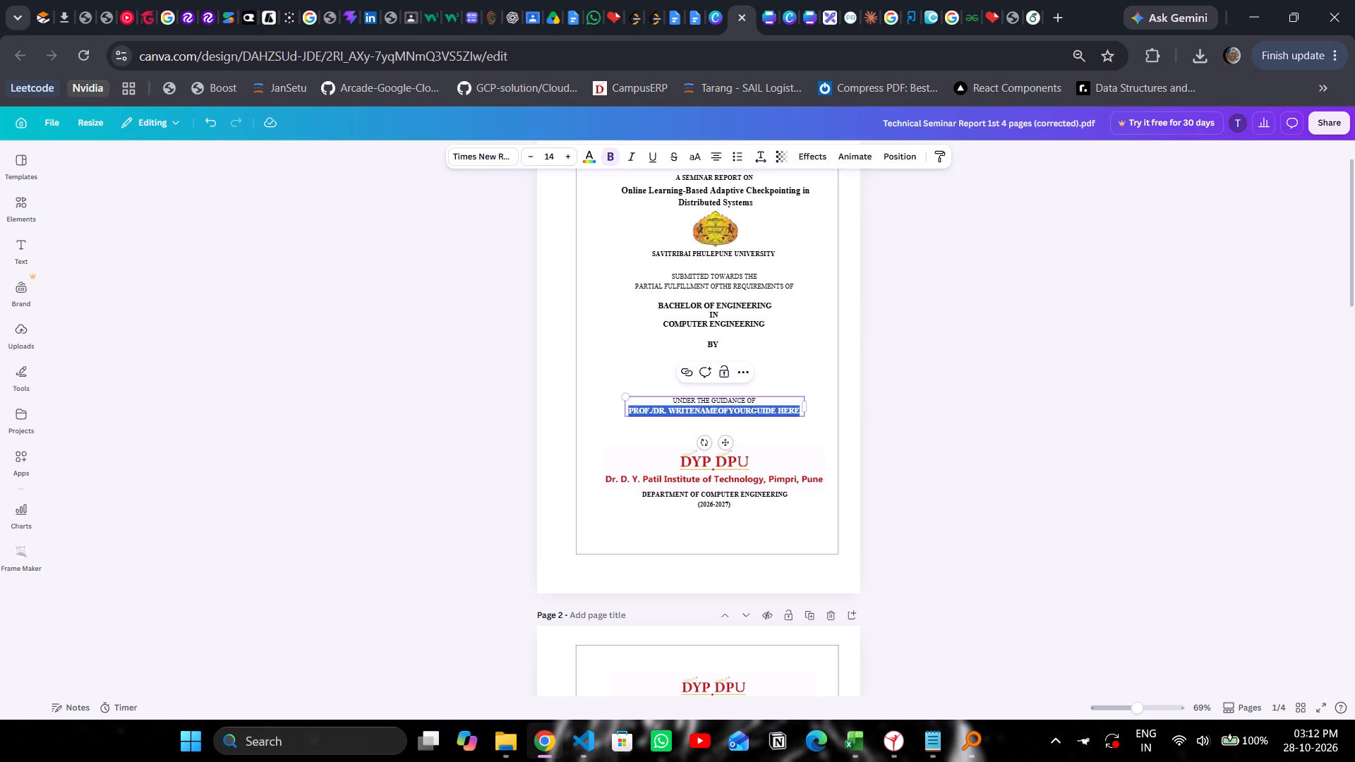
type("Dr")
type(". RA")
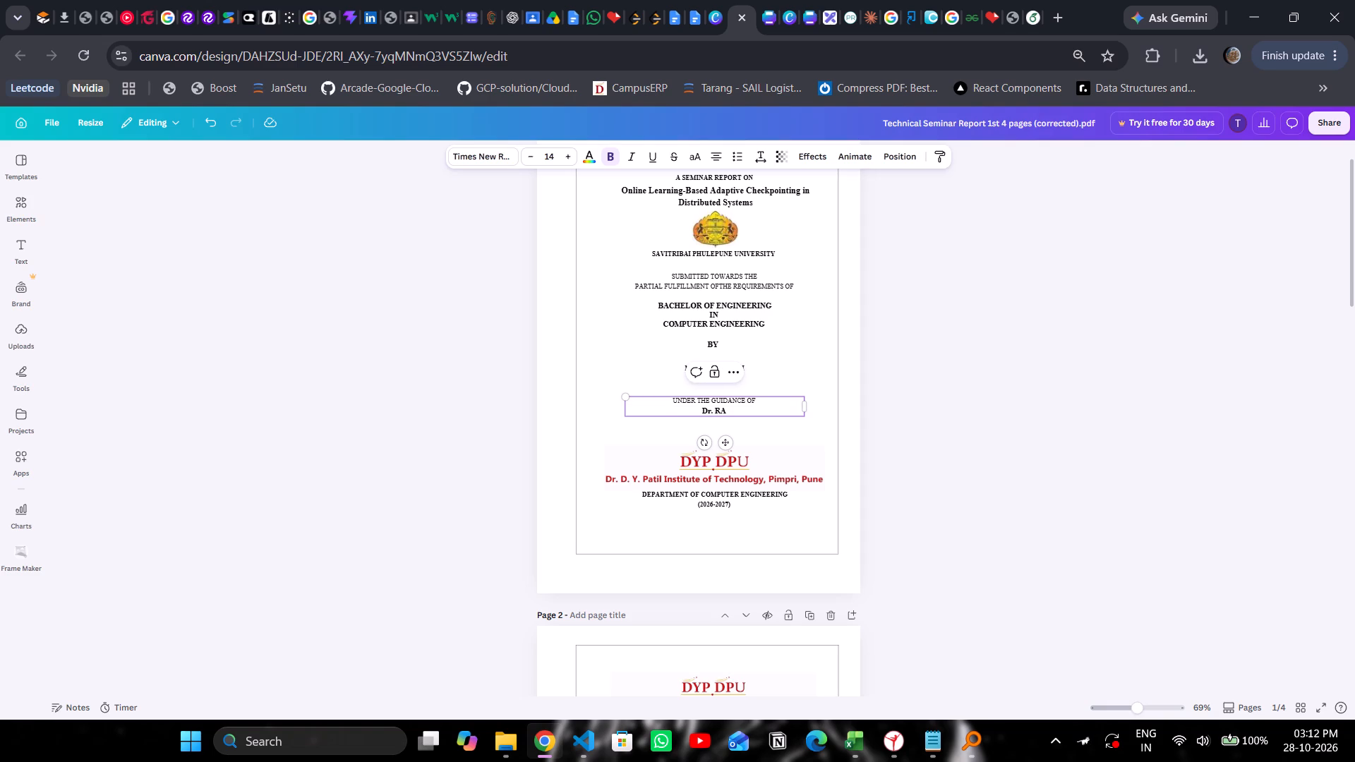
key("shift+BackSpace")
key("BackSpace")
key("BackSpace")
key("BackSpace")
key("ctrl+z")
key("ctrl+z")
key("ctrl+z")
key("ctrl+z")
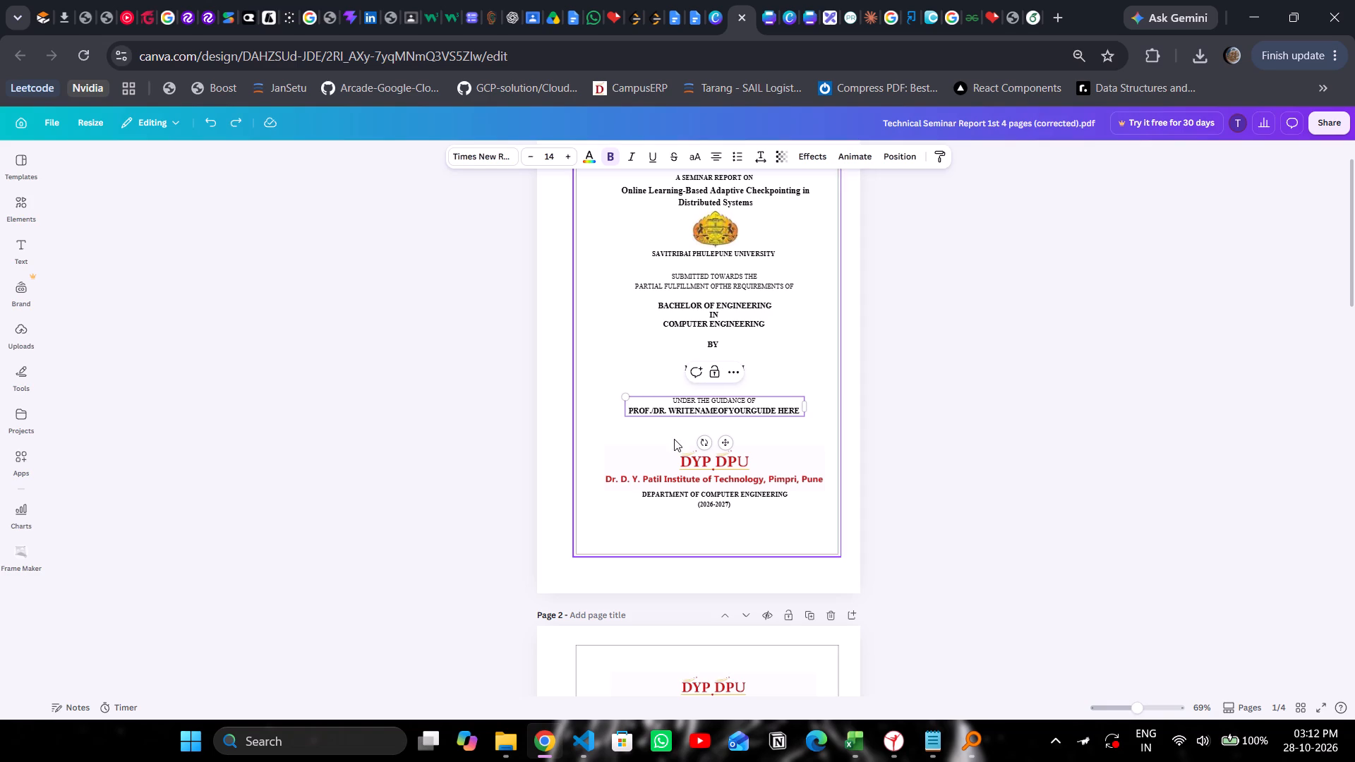
Replace the guide name placeholder below "UNDER THE GUIDANCE OF" with "DR." and the guide's name in capitals.
left_click_drag(799, 411, 631, 416)
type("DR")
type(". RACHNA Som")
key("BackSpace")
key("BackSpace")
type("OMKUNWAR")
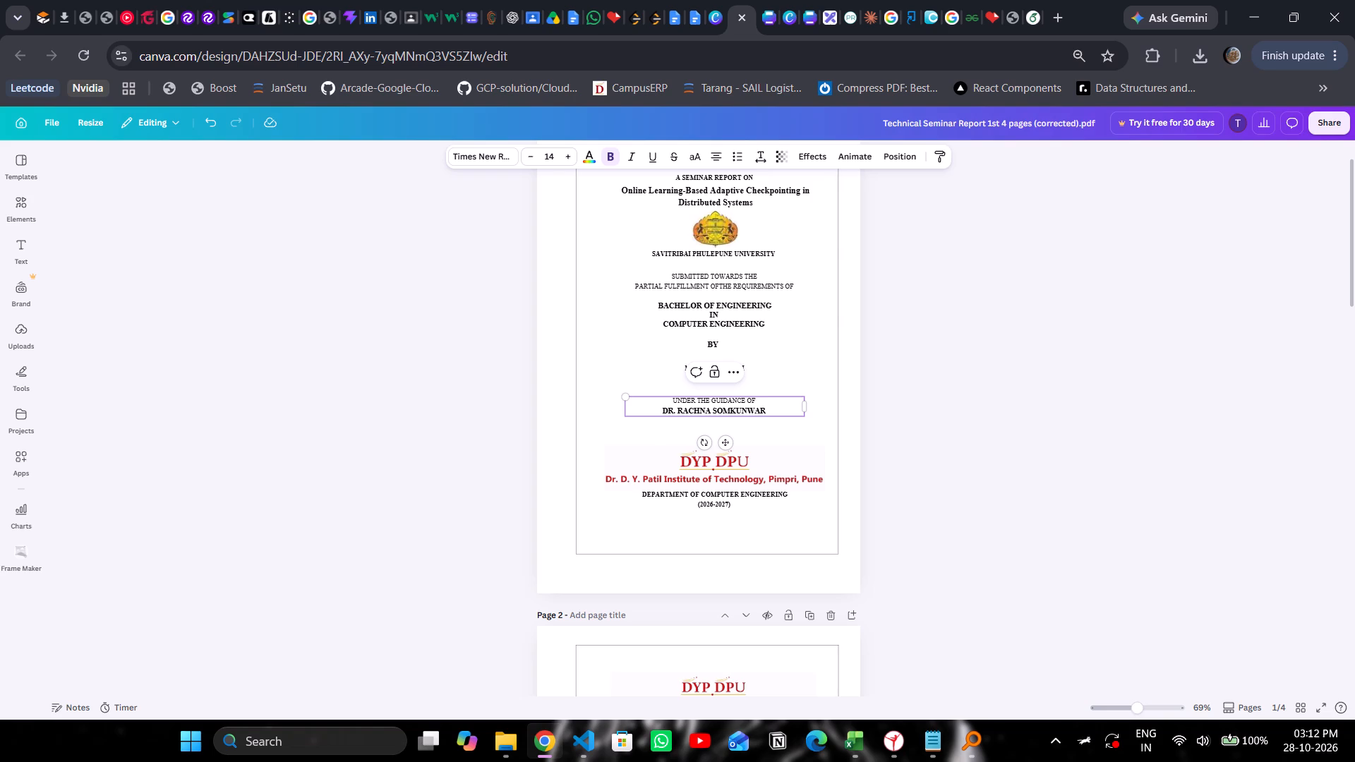
left_click(989, 342)
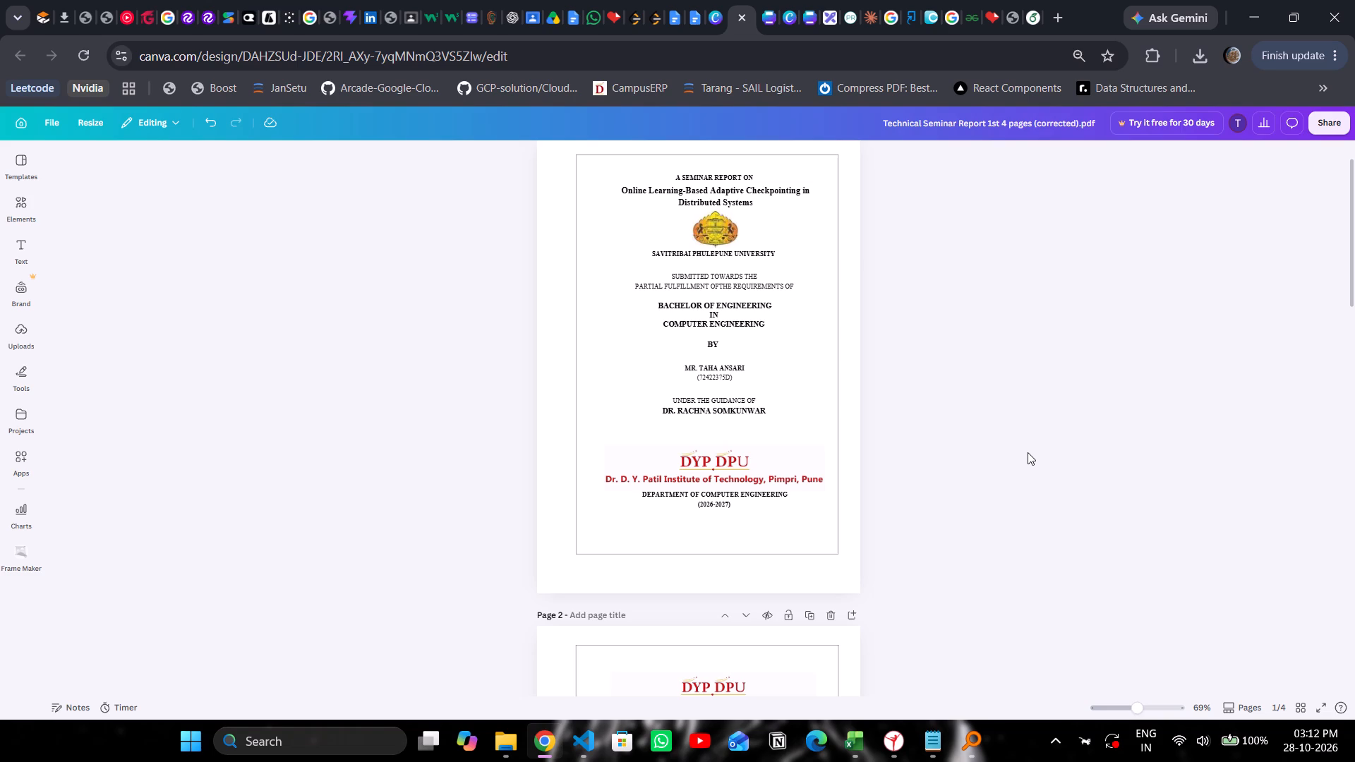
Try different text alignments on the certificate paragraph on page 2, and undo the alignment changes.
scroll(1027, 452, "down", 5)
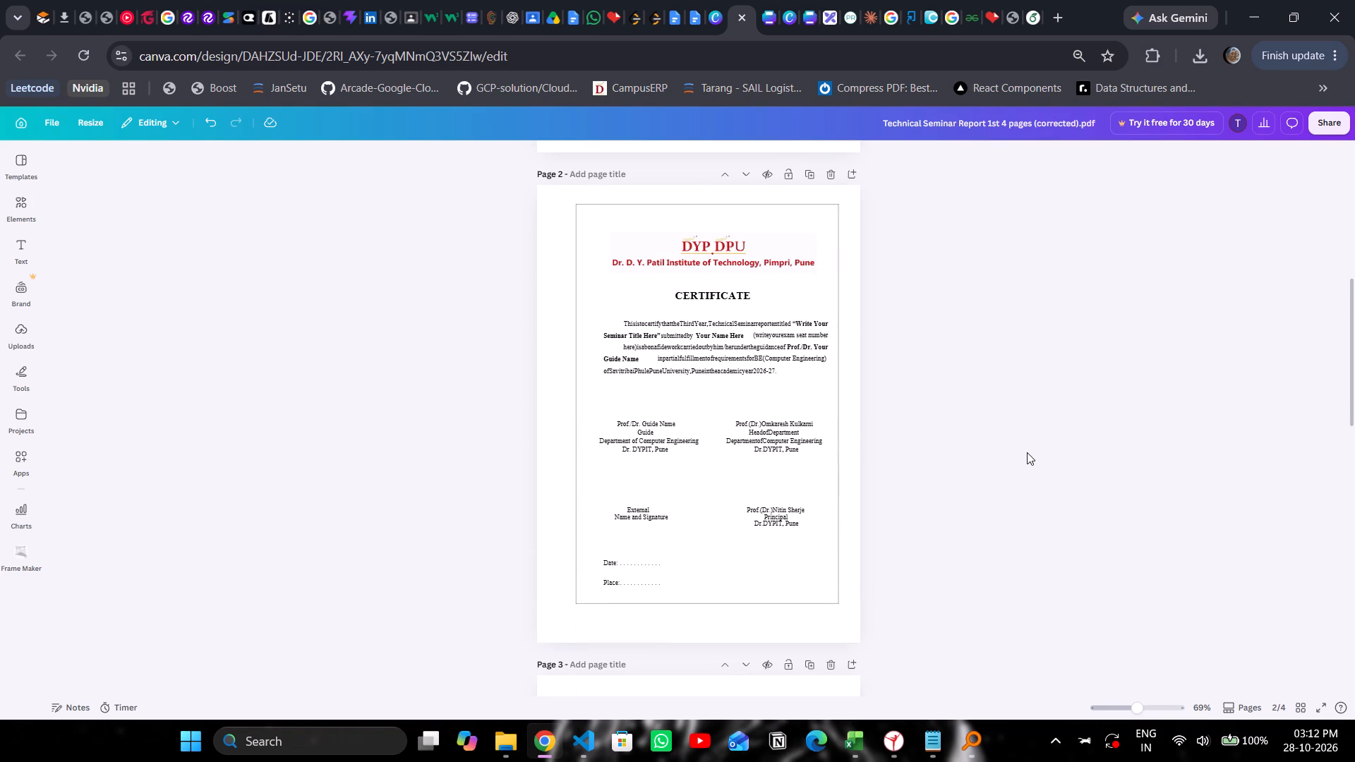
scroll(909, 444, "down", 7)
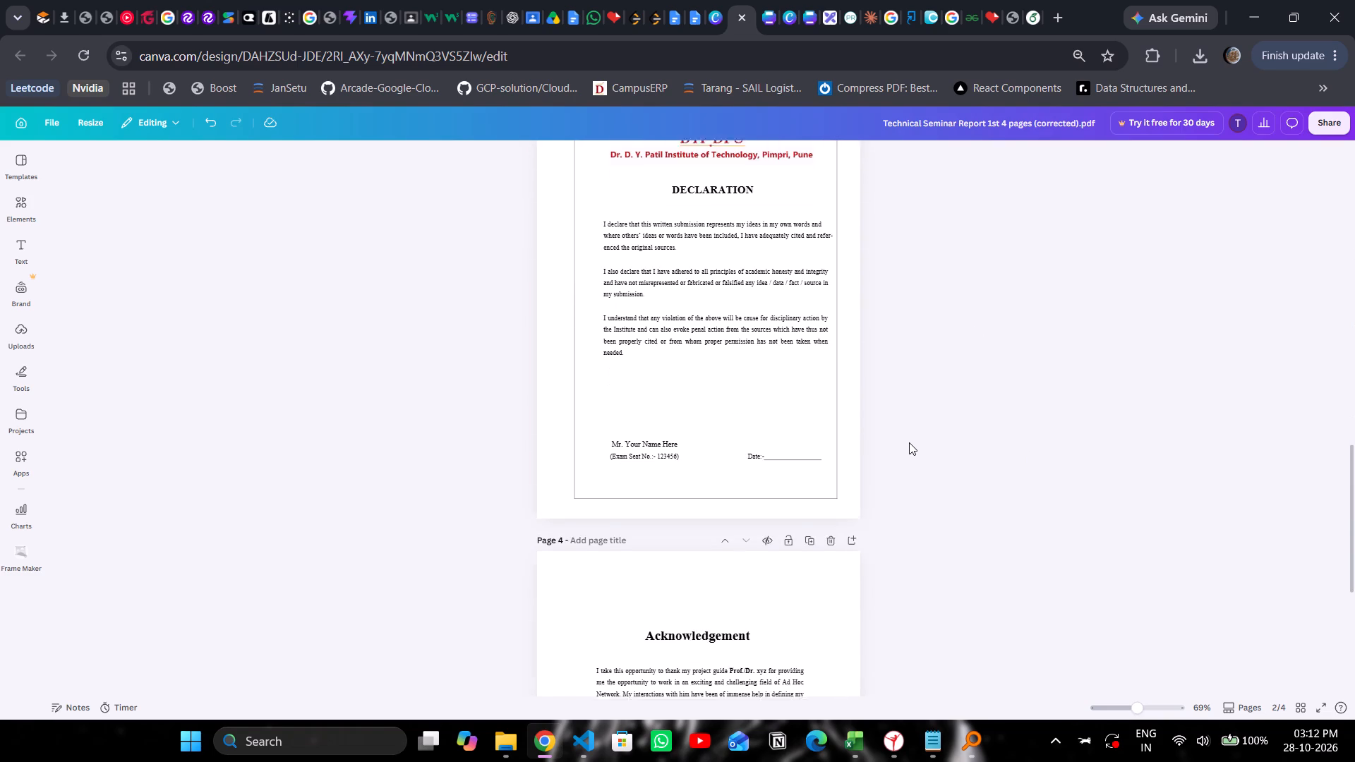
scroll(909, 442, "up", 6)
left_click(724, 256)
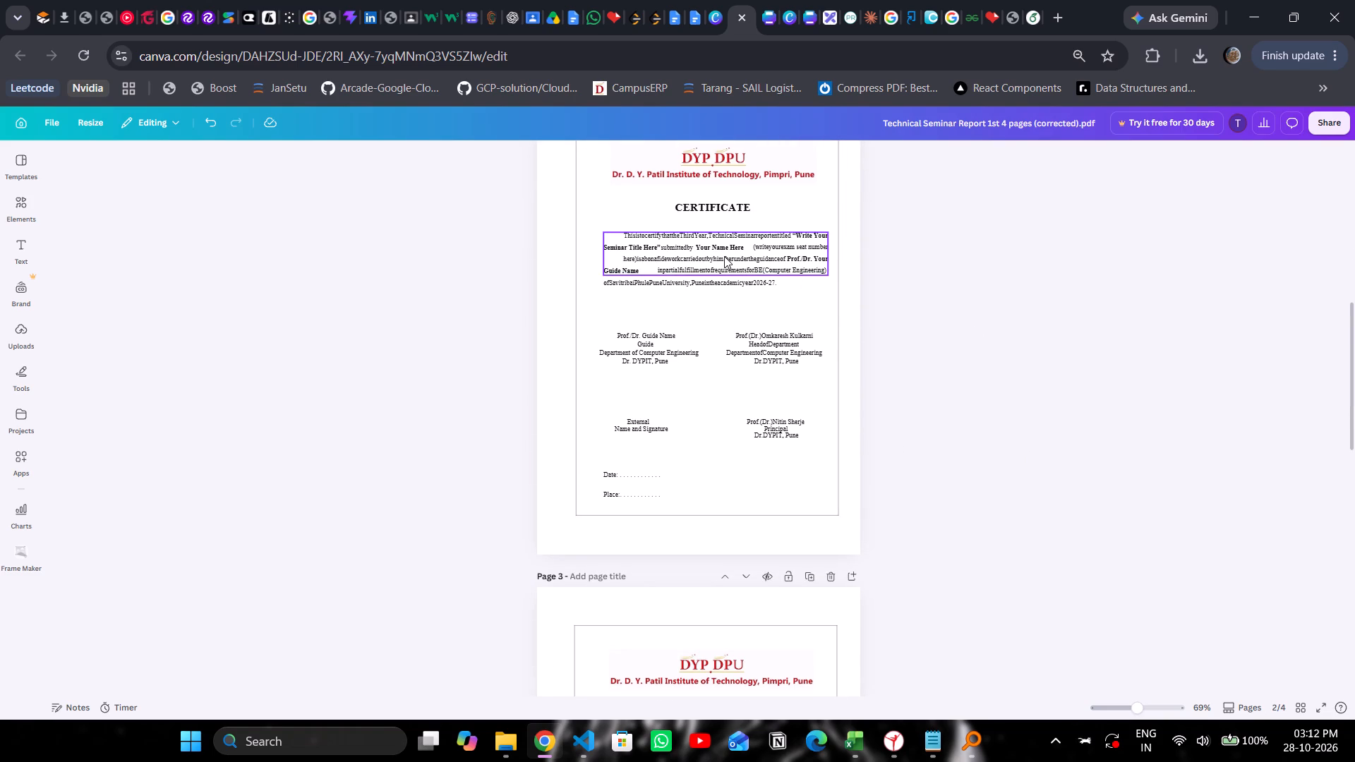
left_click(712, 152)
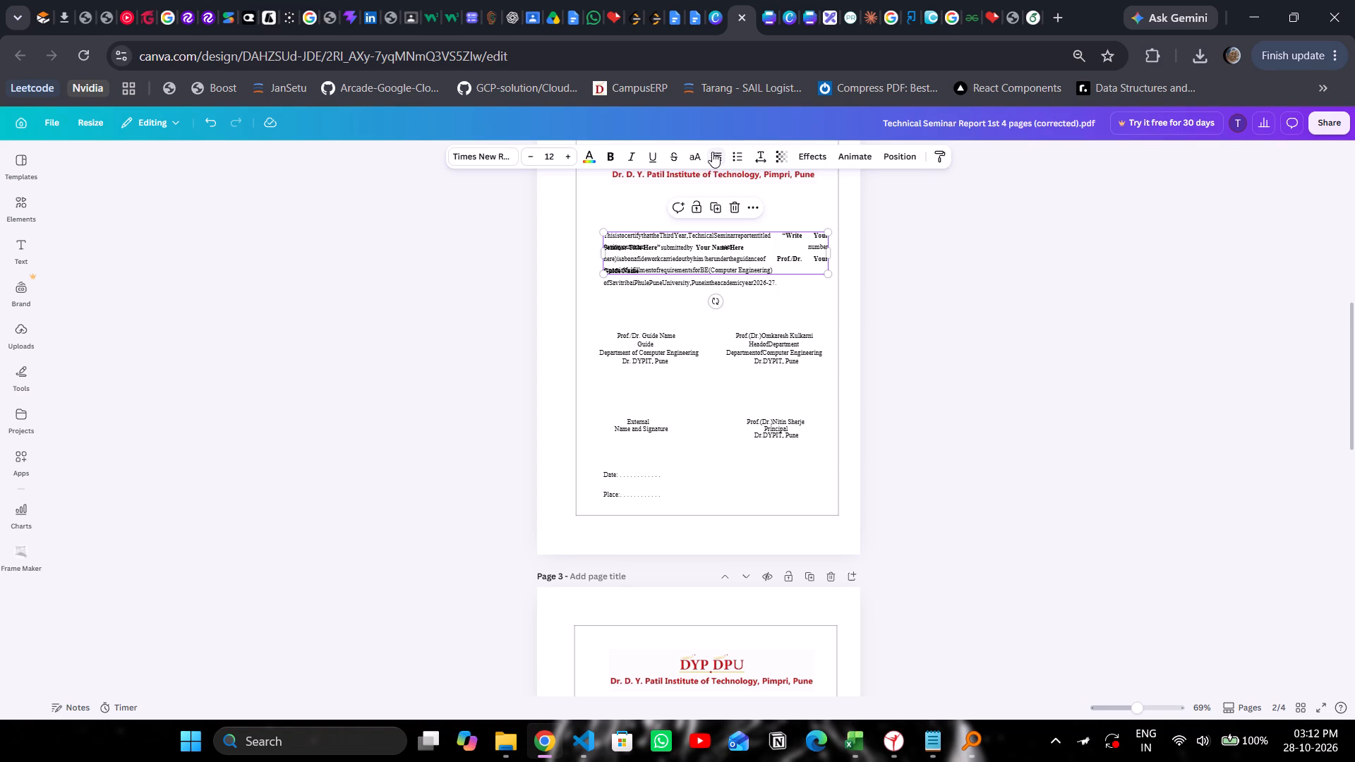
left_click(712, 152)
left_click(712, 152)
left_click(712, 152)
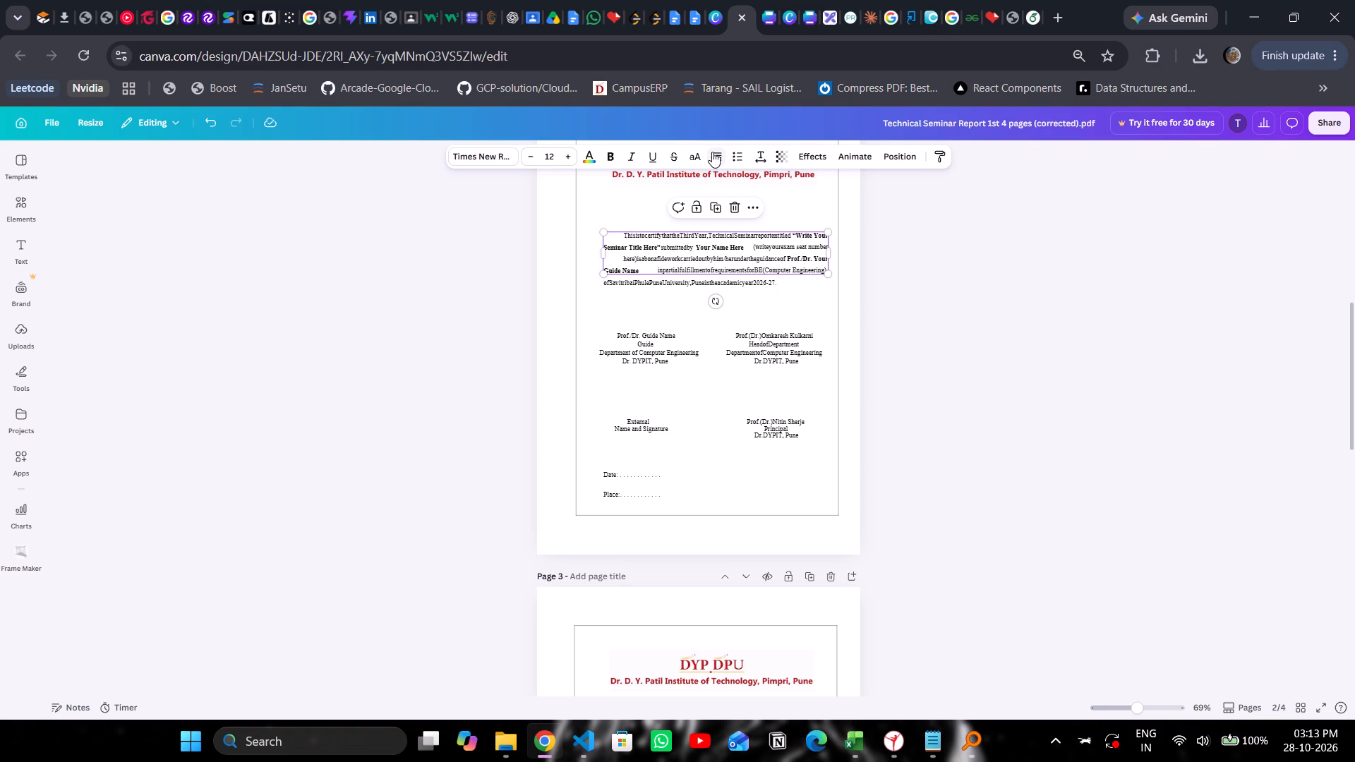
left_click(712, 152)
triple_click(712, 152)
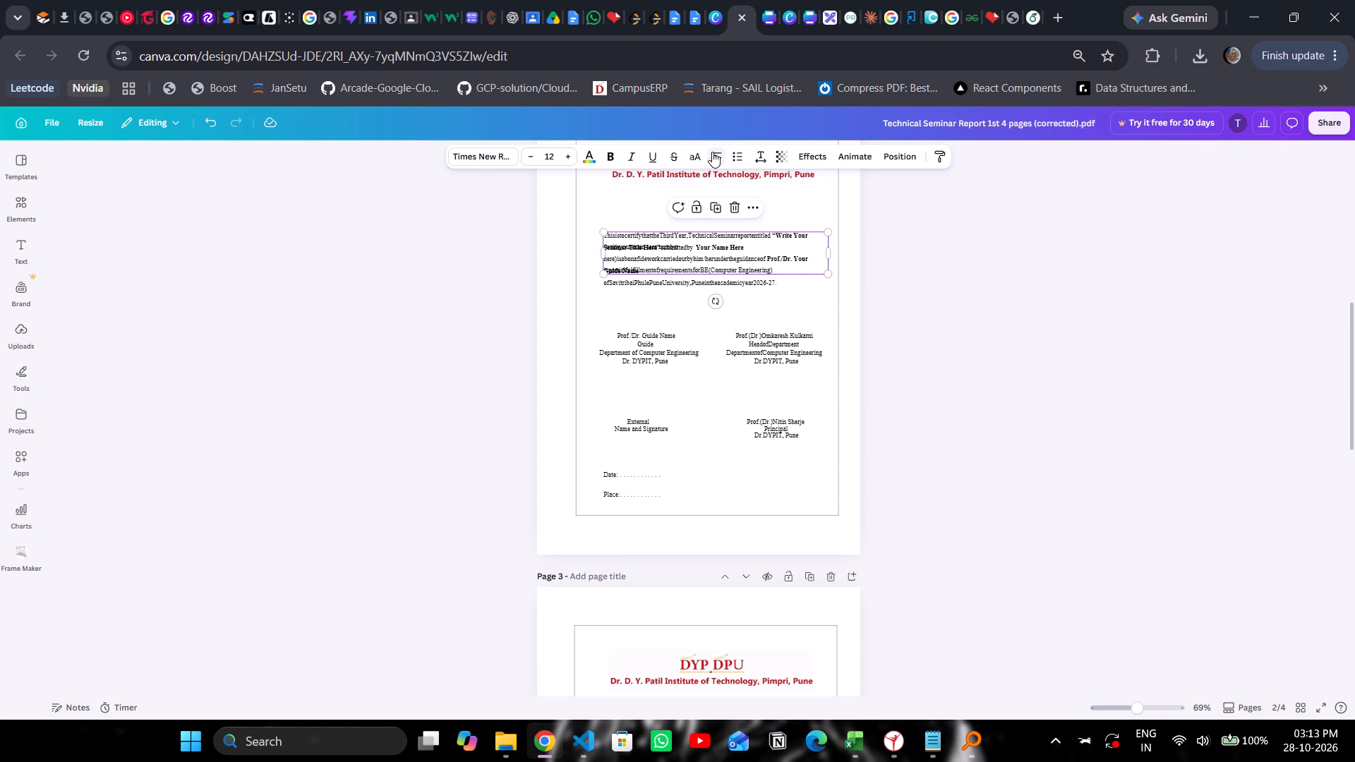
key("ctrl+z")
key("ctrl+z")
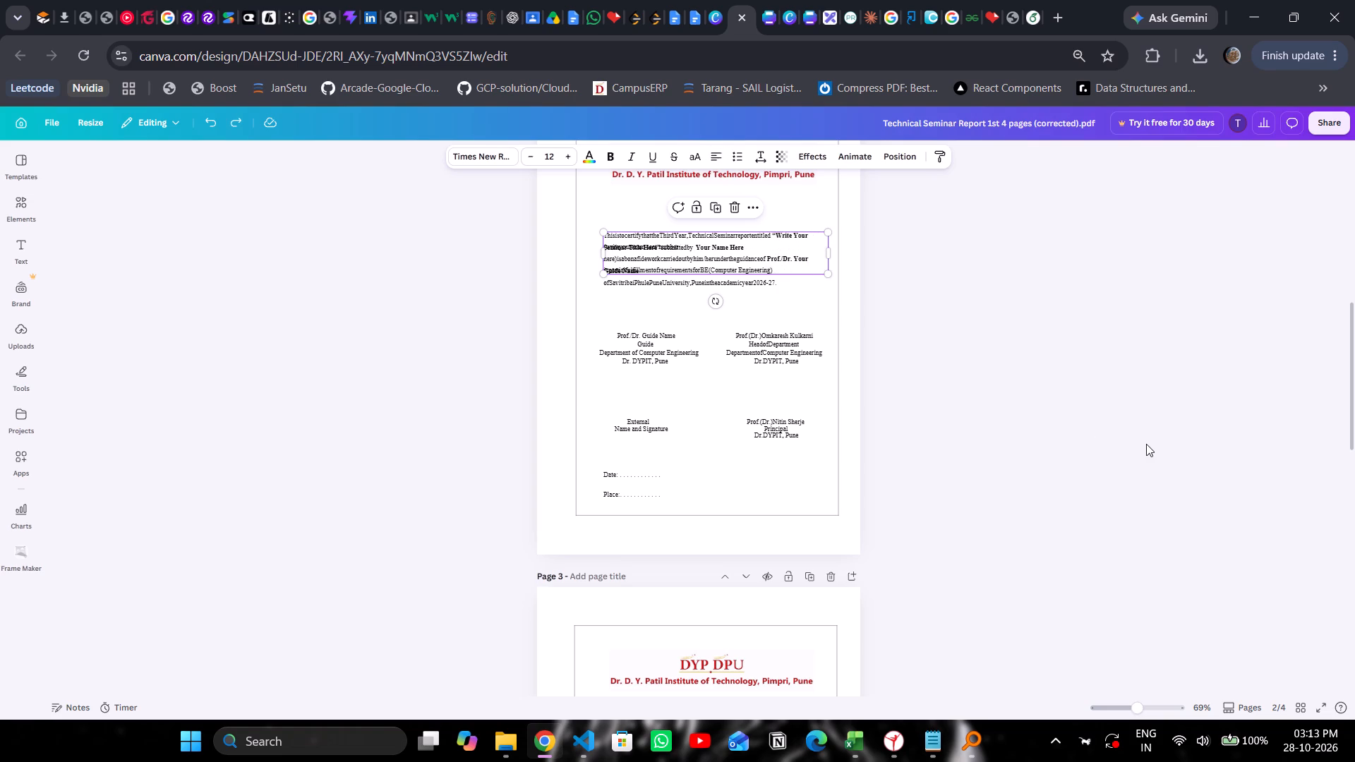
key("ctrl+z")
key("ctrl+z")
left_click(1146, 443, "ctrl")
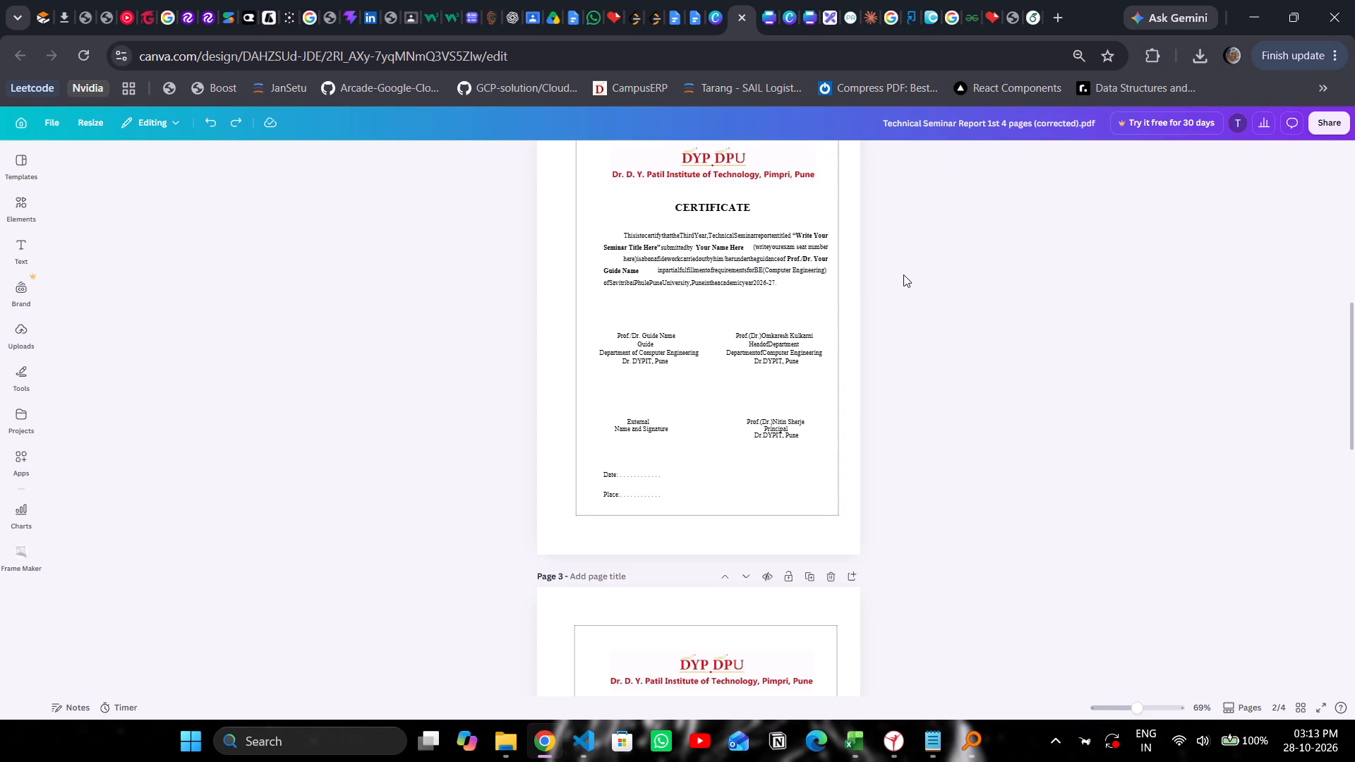
Shift the main text box of the certificate paragraph on page 2 slightly to the left.
scroll(812, 296, "up", 2)
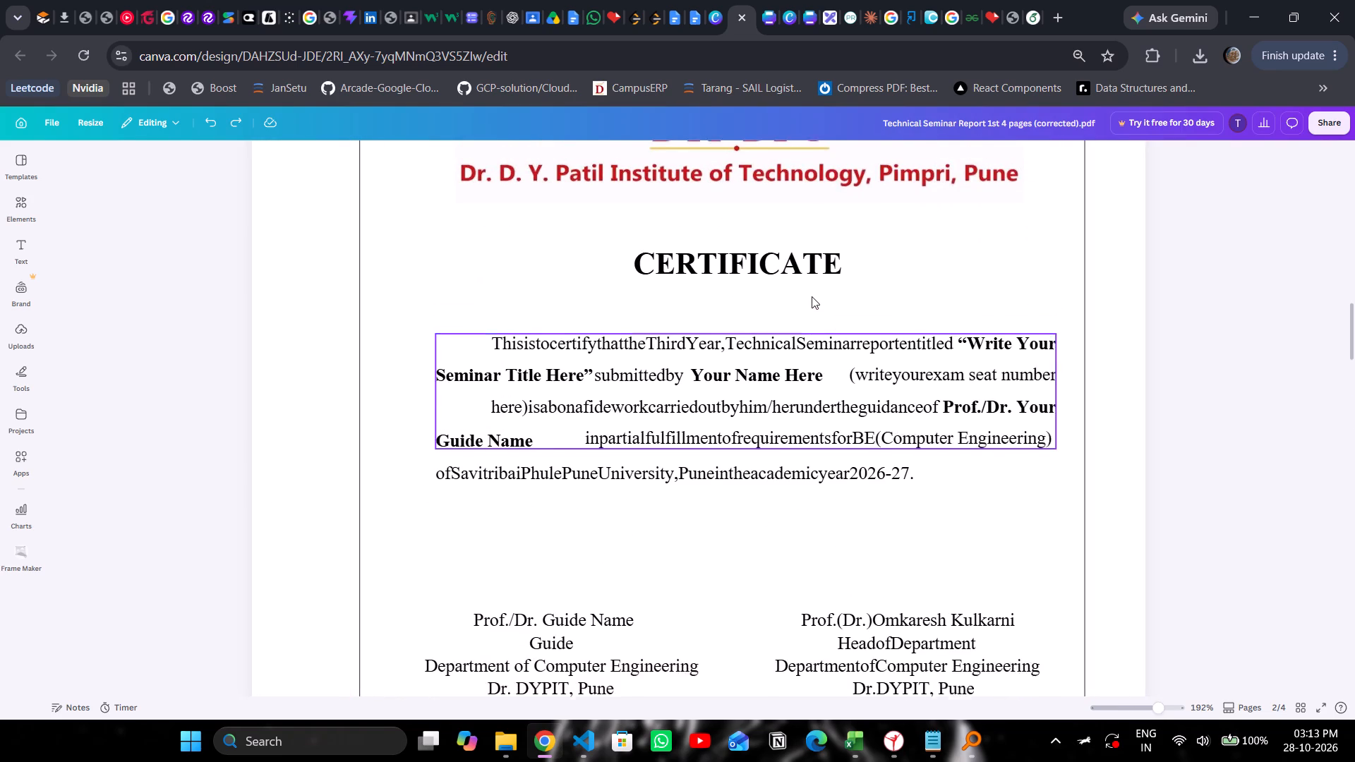
scroll(812, 296, "up", 1)
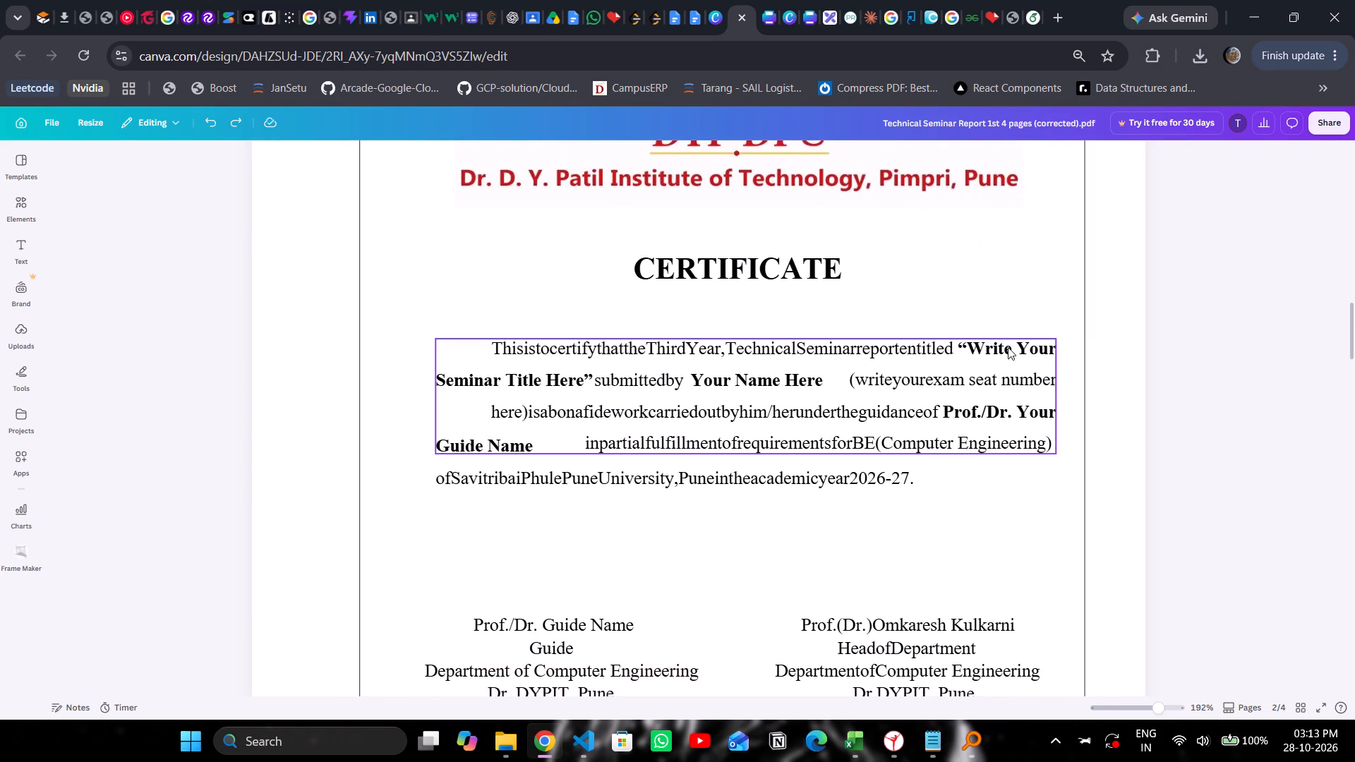
left_click_drag(974, 373, 957, 377)
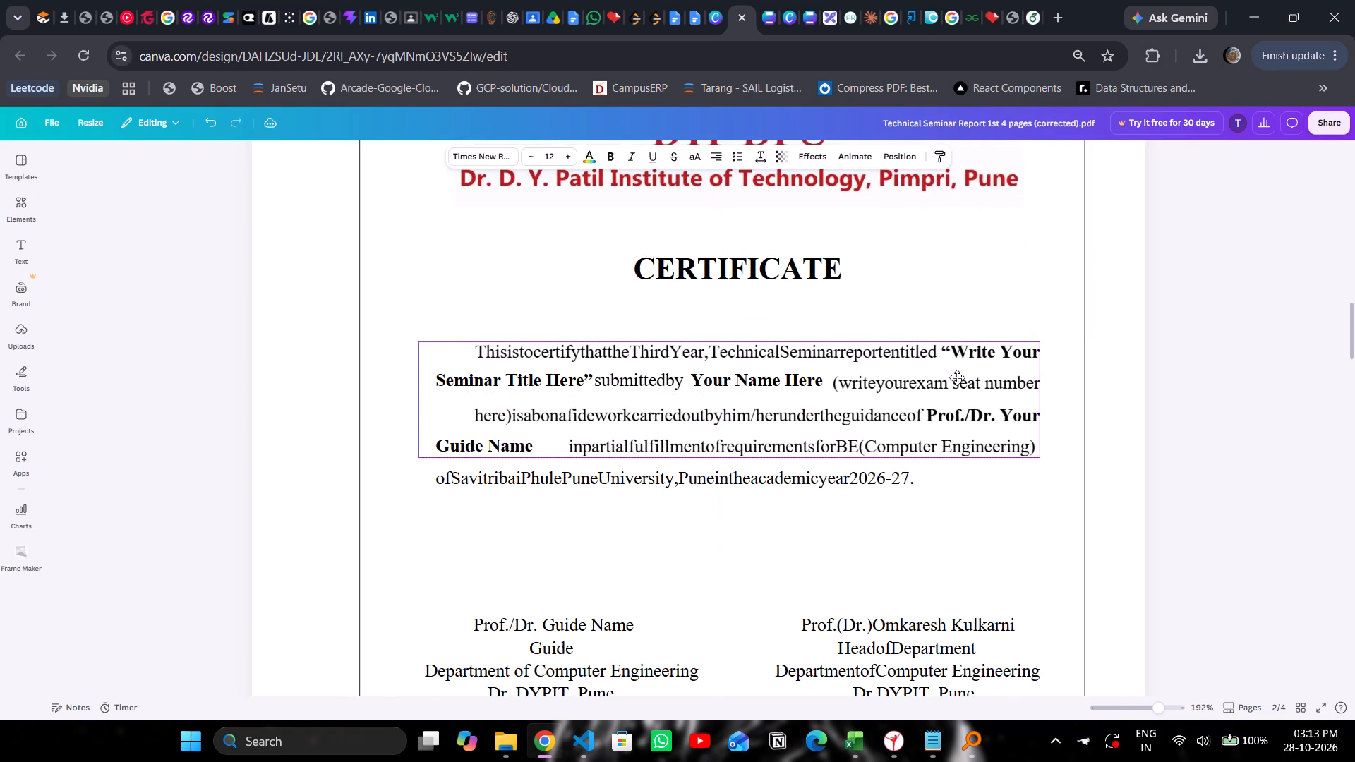
left_click_drag(957, 377, 958, 373)
double_click(752, 373)
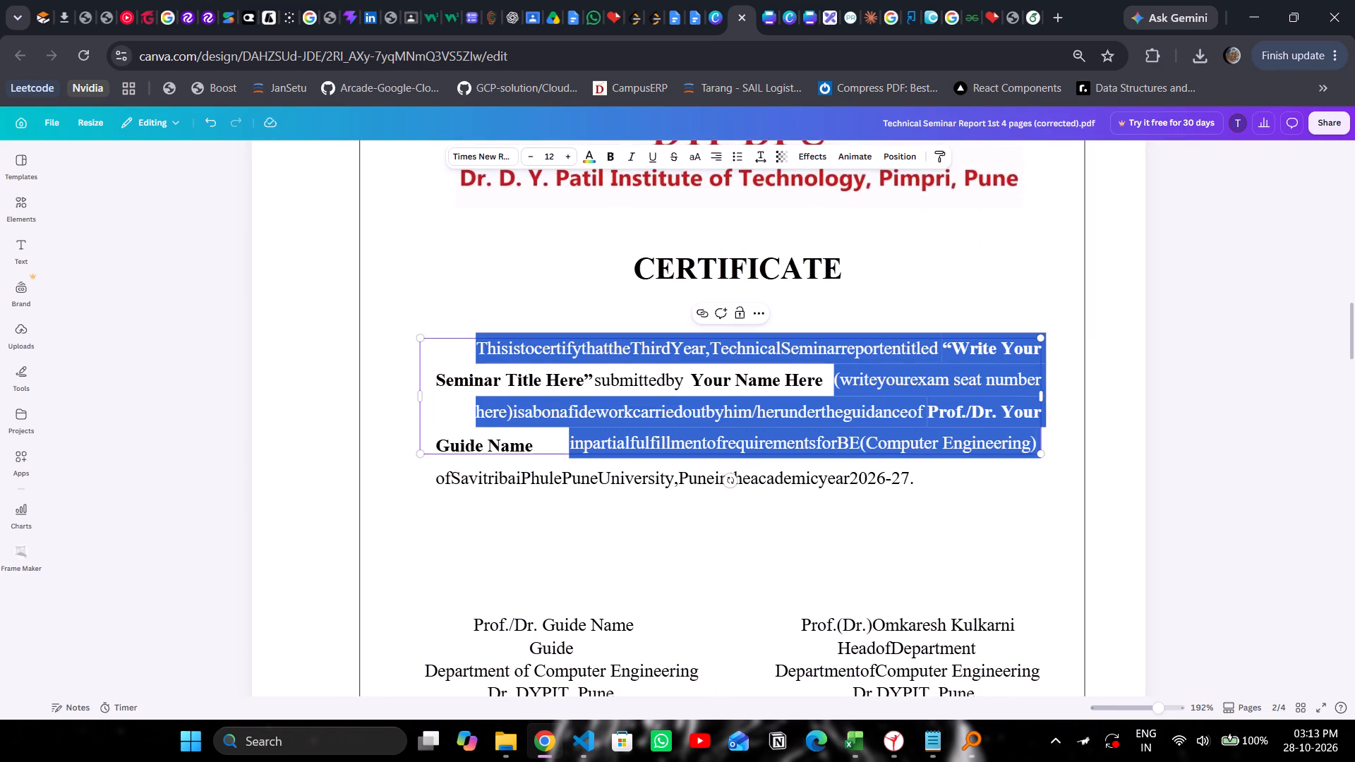
triple_click(752, 373)
left_click_drag(861, 382, 862, 438)
left_click(1345, 408)
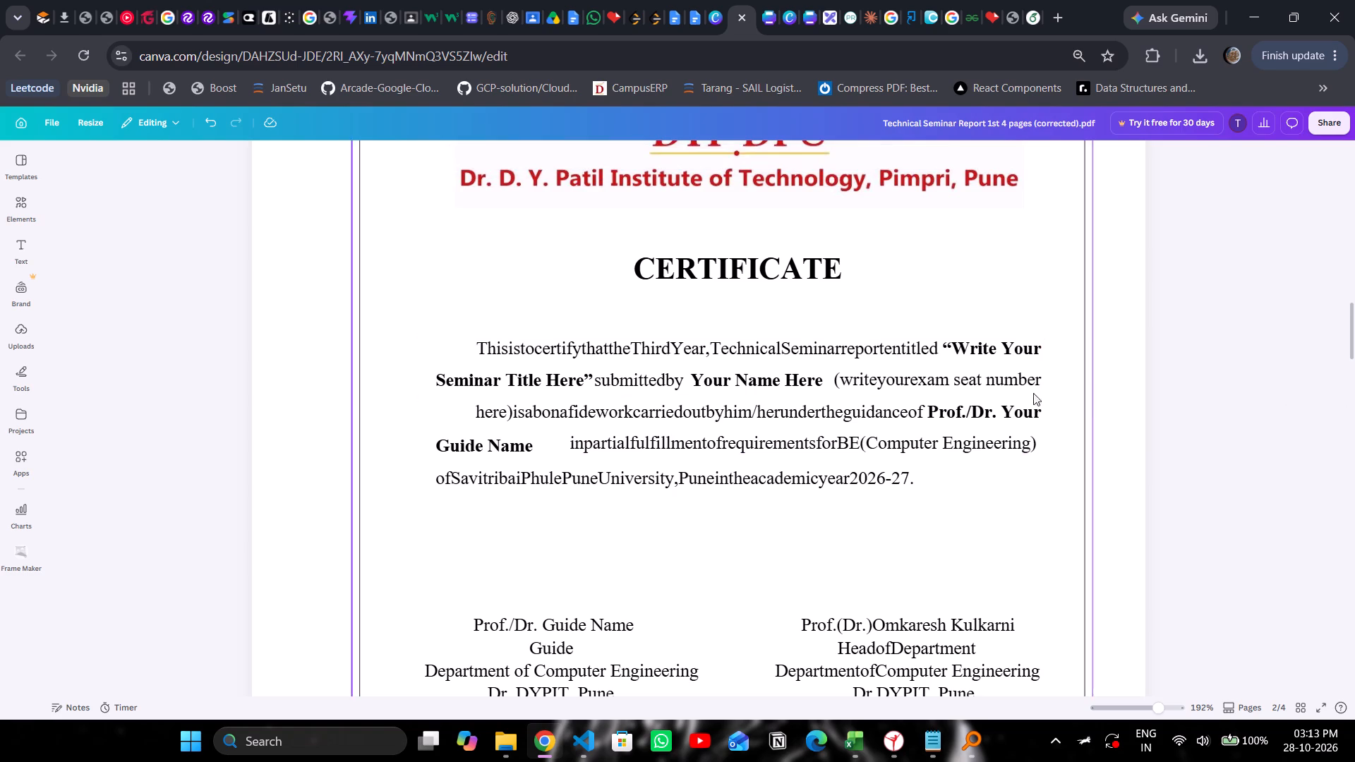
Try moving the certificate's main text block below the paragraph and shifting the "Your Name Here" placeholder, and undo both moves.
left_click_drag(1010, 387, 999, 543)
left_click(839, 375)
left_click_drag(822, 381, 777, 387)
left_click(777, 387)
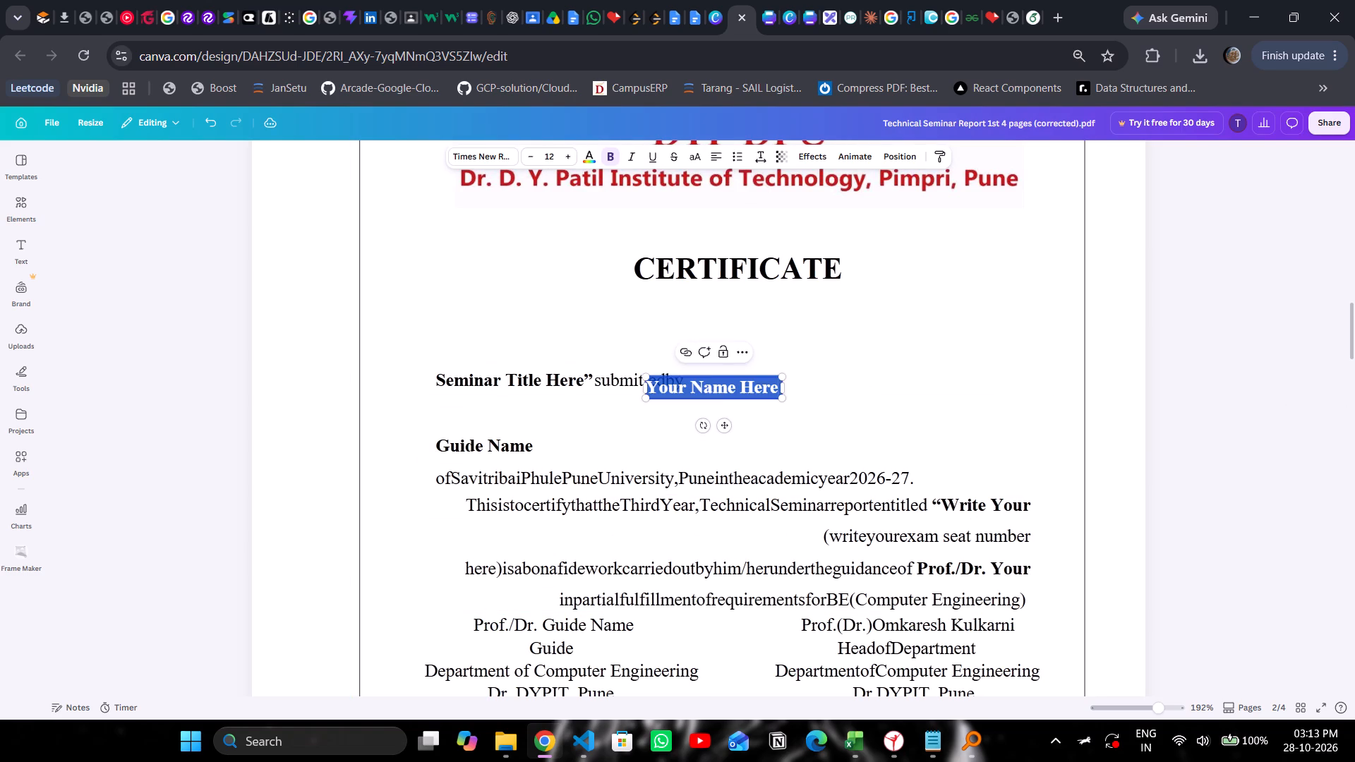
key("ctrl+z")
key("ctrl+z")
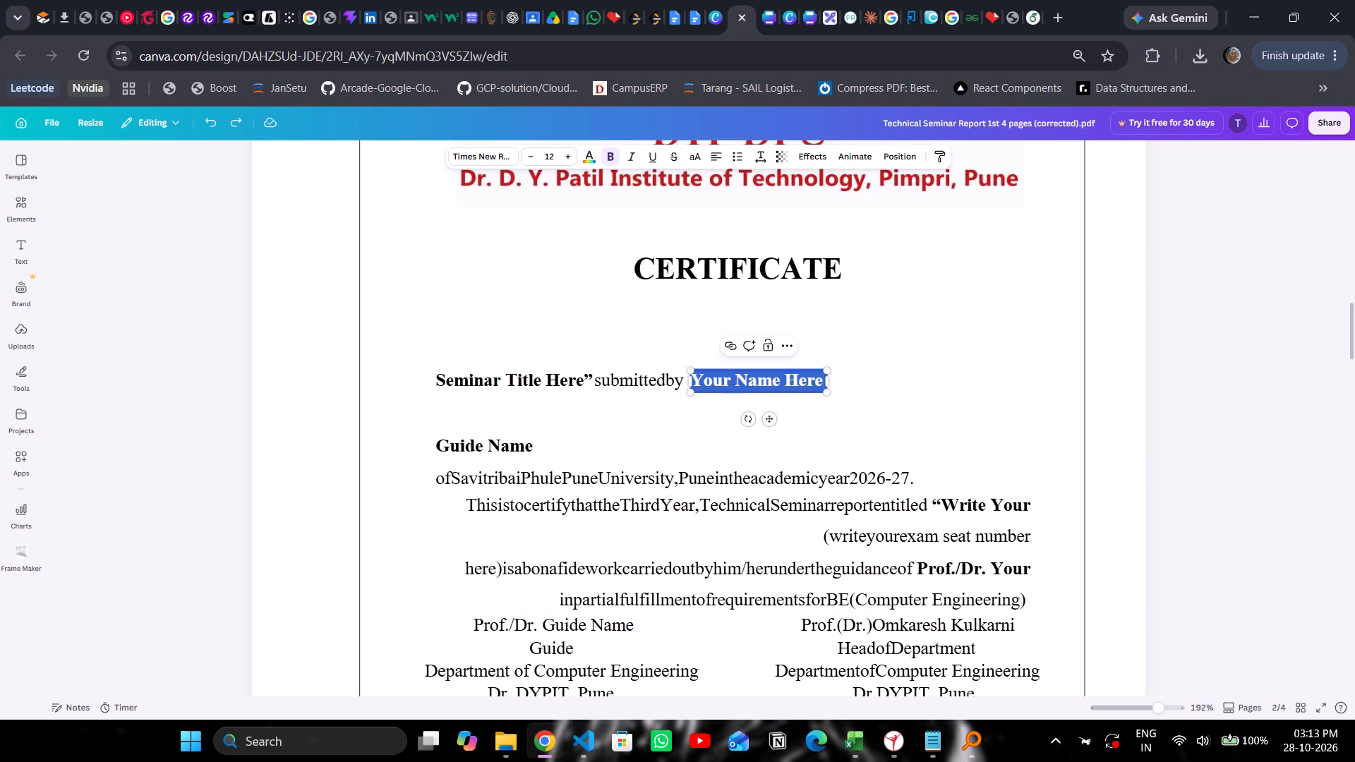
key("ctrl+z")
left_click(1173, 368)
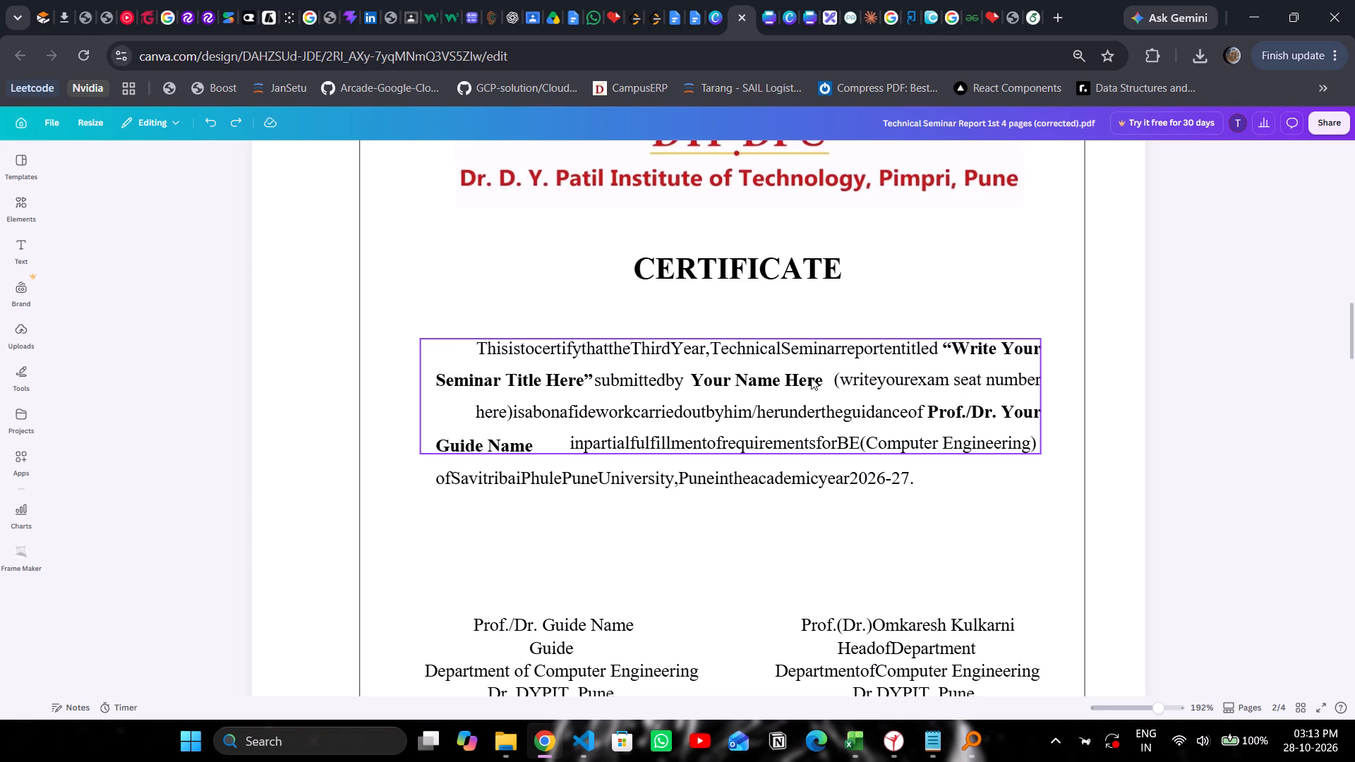
Copy the full certificate paragraph from page 3 of the compiled report in Overleaf and return to the Canva design.
left_click(1026, 10)
scroll(1016, 320, "down", 12)
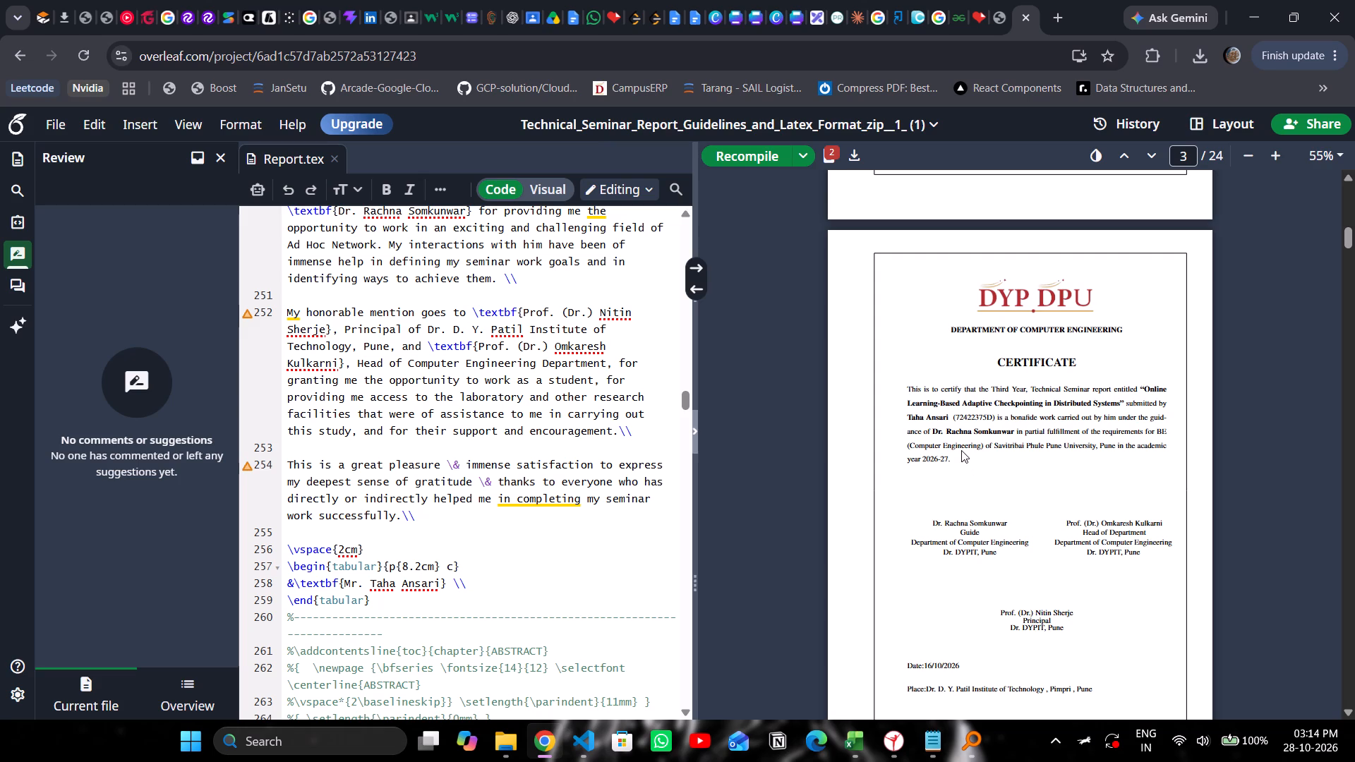
left_click_drag(953, 456, 905, 385)
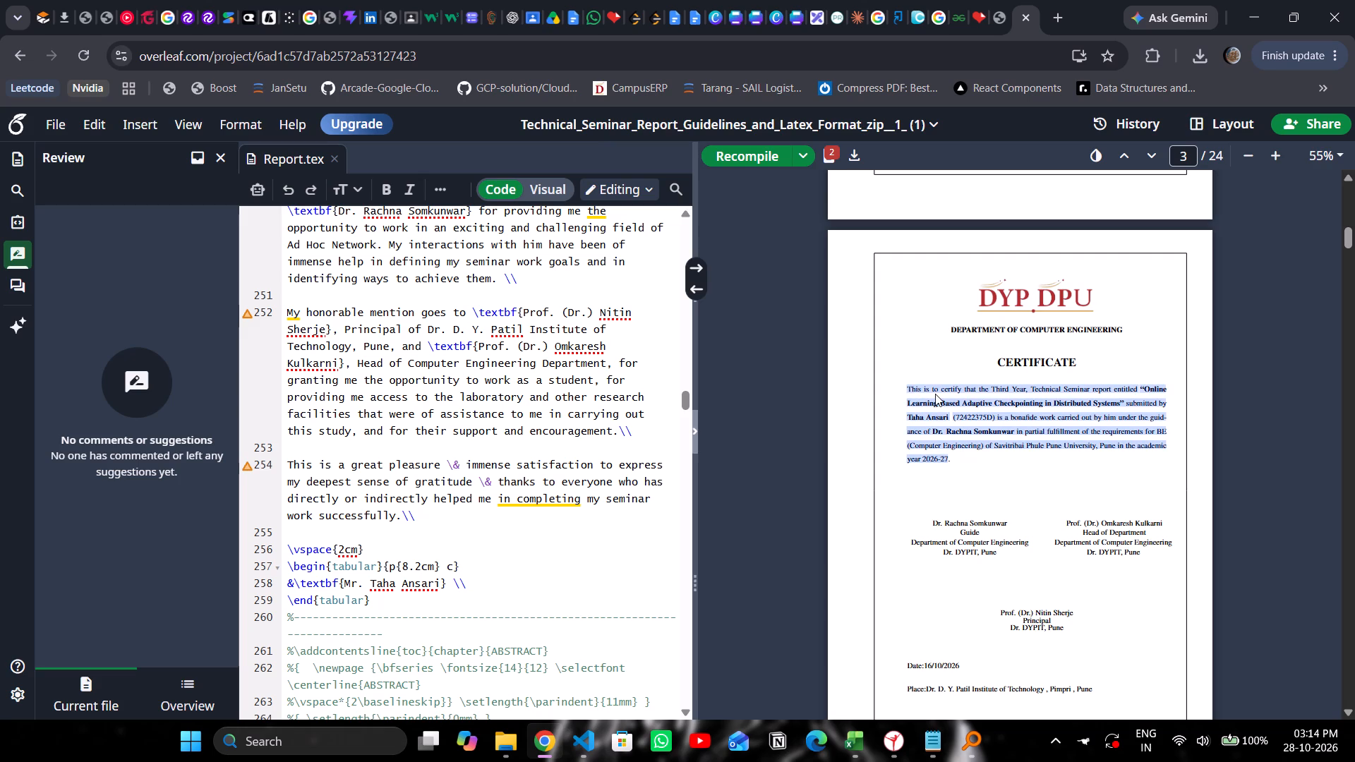
key("ctrl+c")
left_click(725, 2)
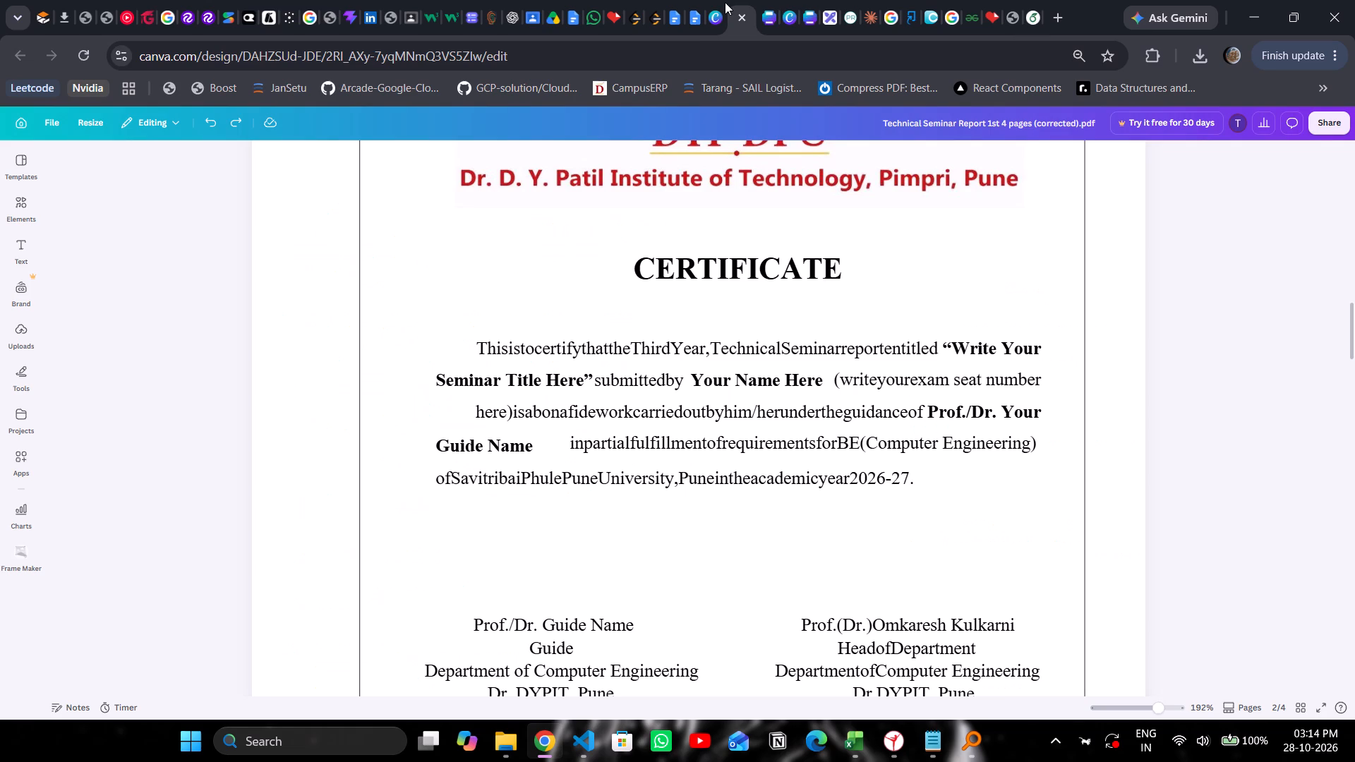
Move the certificate's main text block below the paragraph and delete the five leftover text fragments, from “Your Name Here” to the university line.
left_click(608, 366)
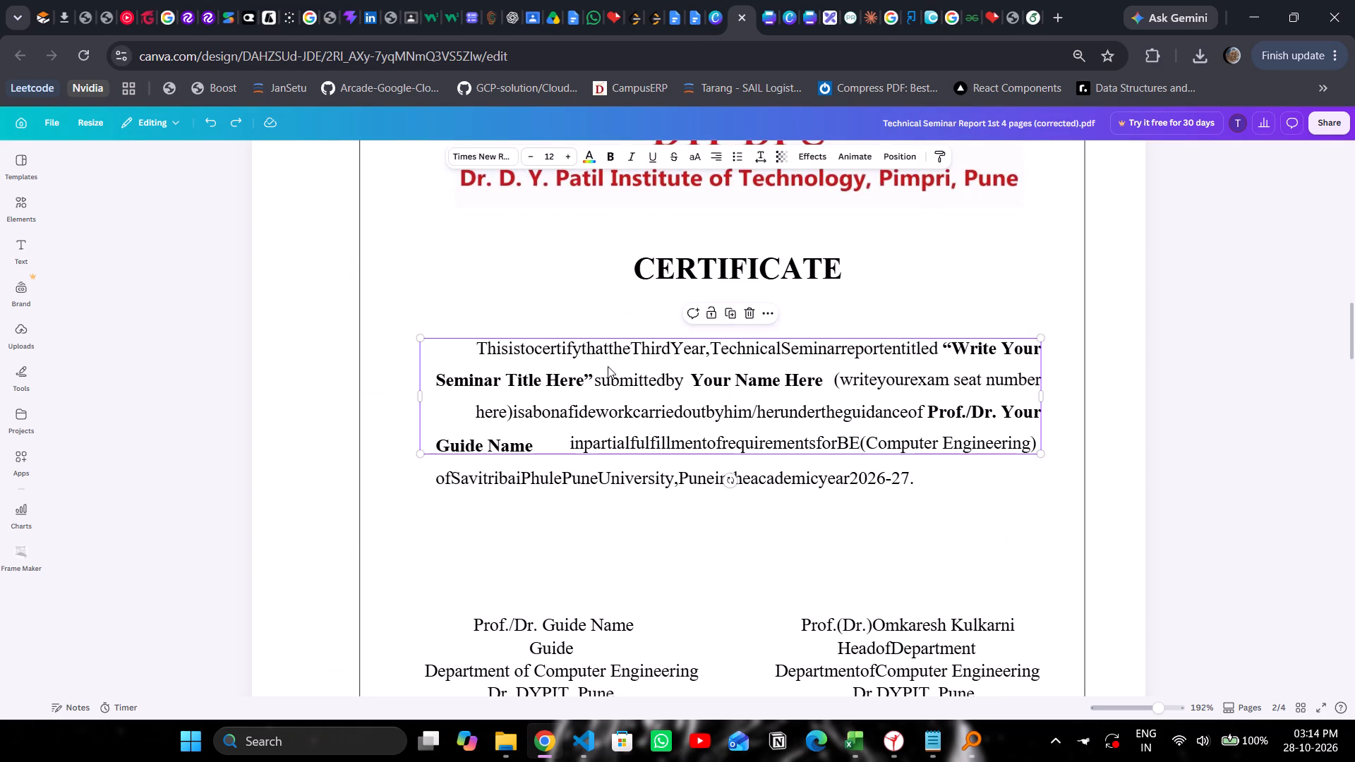
left_click_drag(833, 399, 819, 550)
left_click_drag(819, 550, 807, 569)
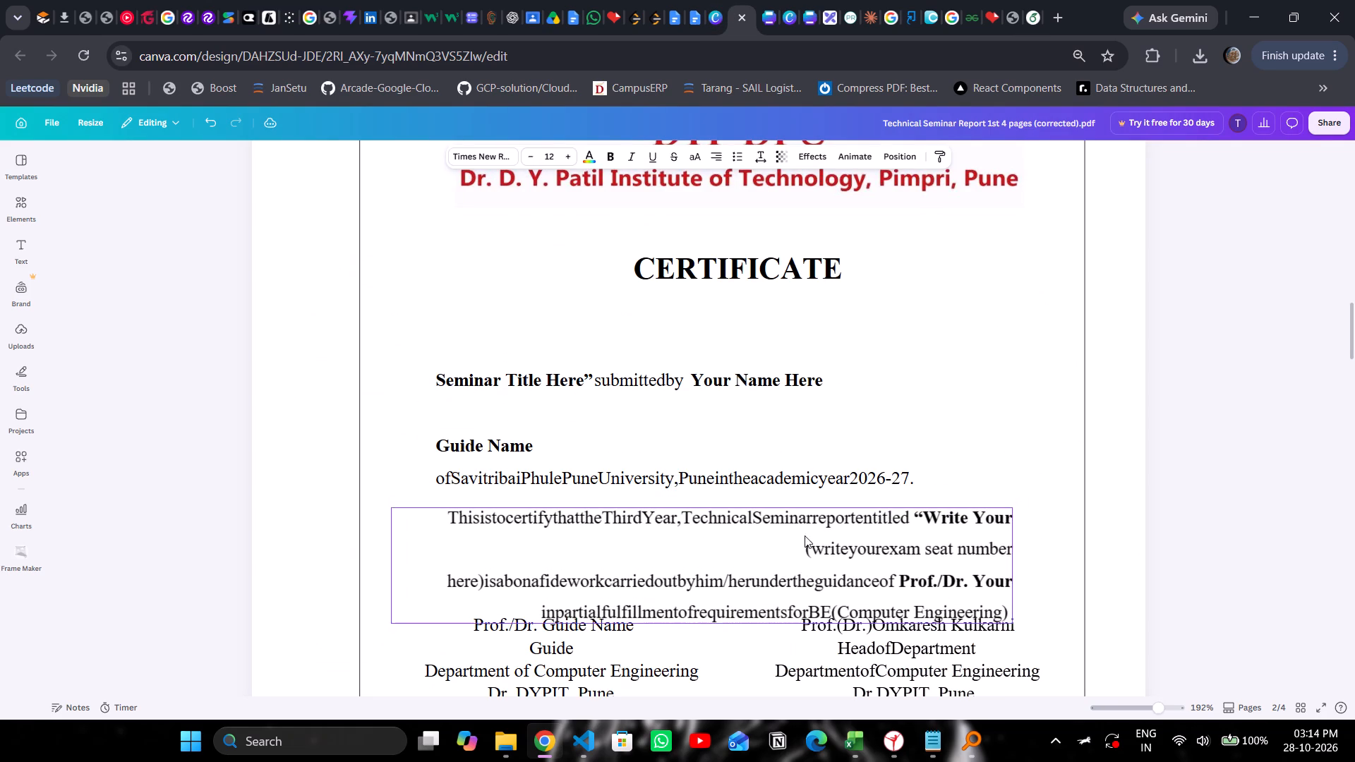
left_click(795, 385)
key("BackSpace")
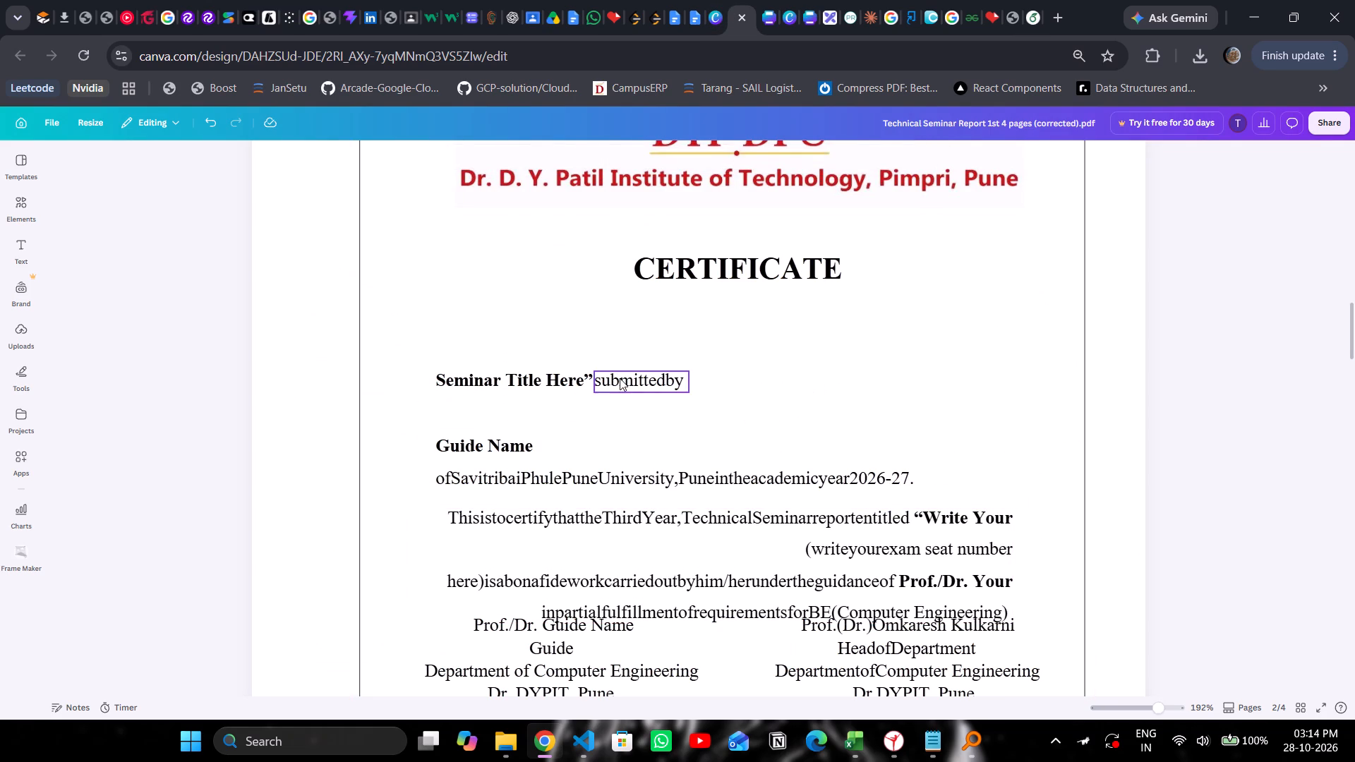
left_click(620, 378)
key("BackSpace")
left_click(550, 375)
key("BackSpace")
left_click(499, 447)
key("BackSpace")
left_click(550, 480)
key("BackSpace")
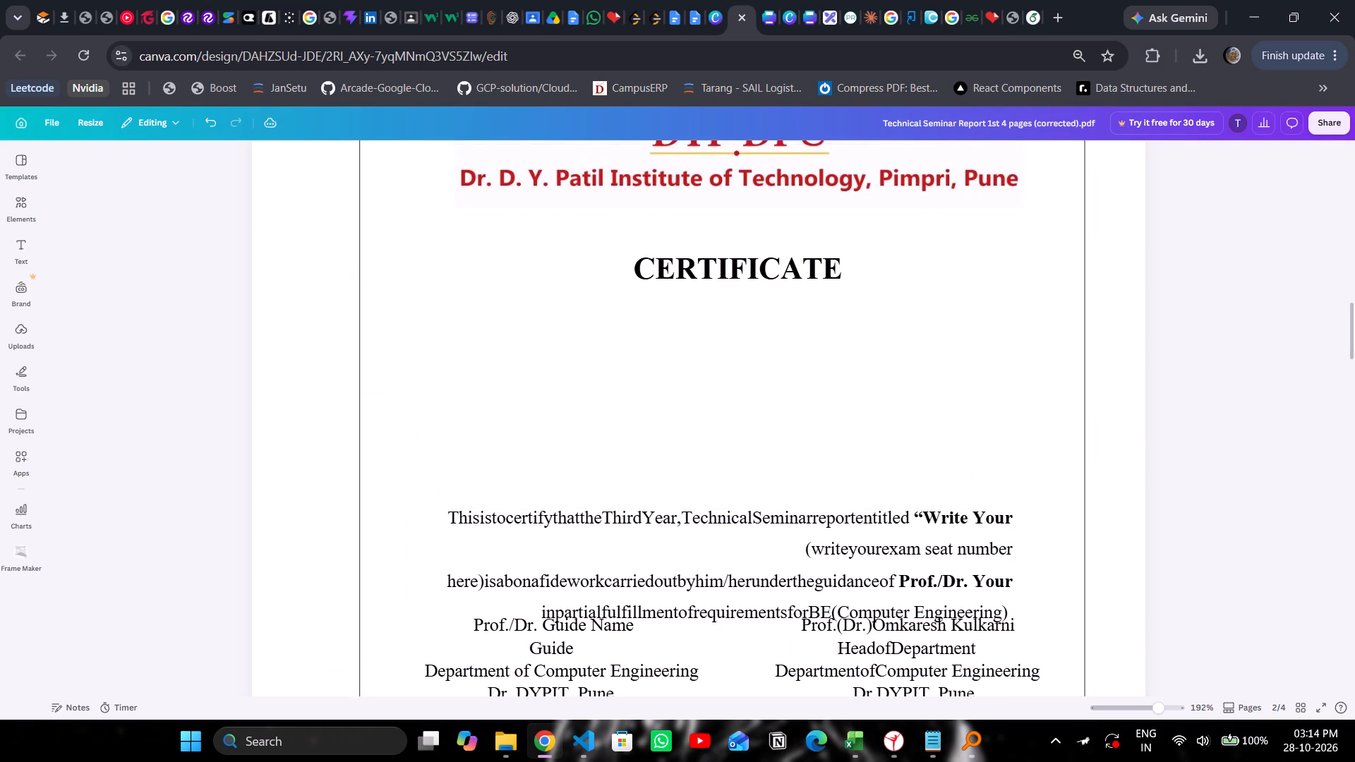
Move the main text block back up under the CERTIFICATE heading and replace all its text with the copied certificate paragraph.
left_click_drag(725, 579, 721, 370)
triple_click(738, 387)
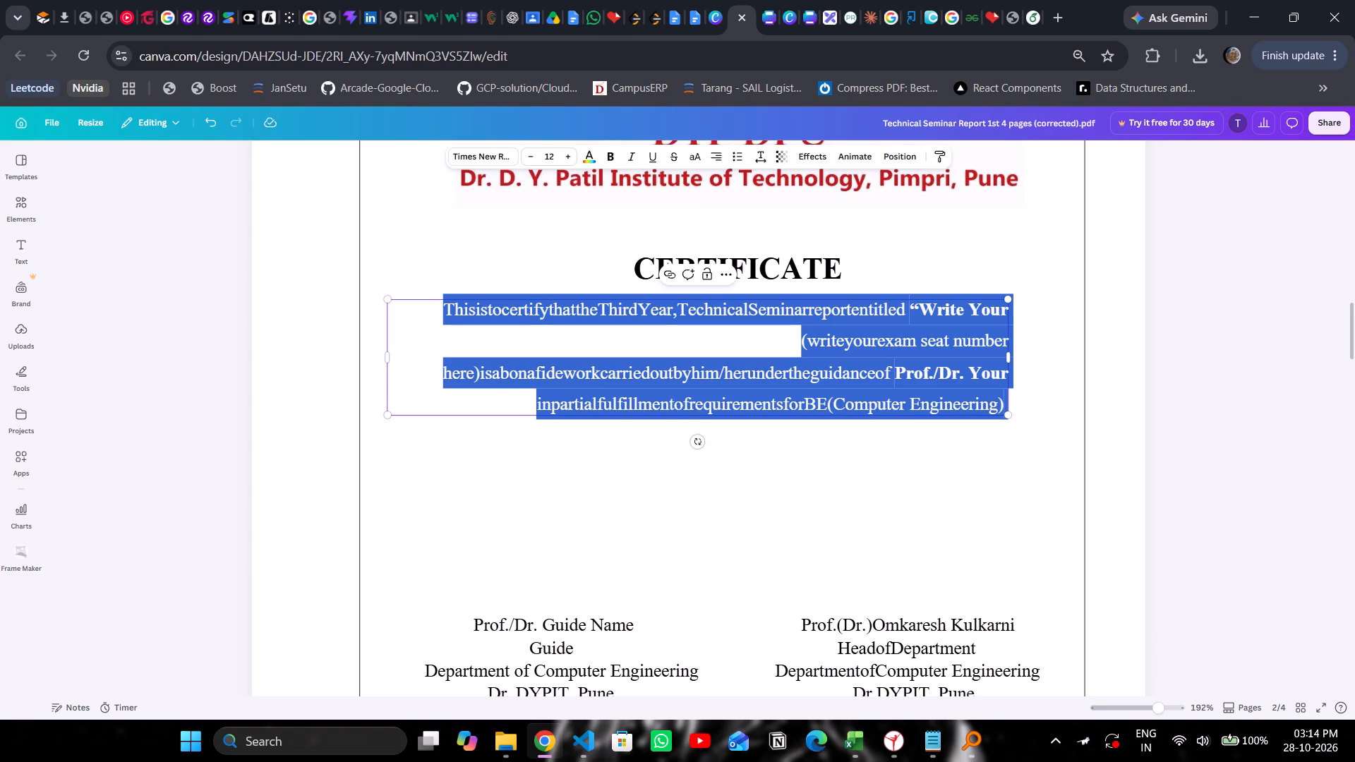
key("ctrl+v")
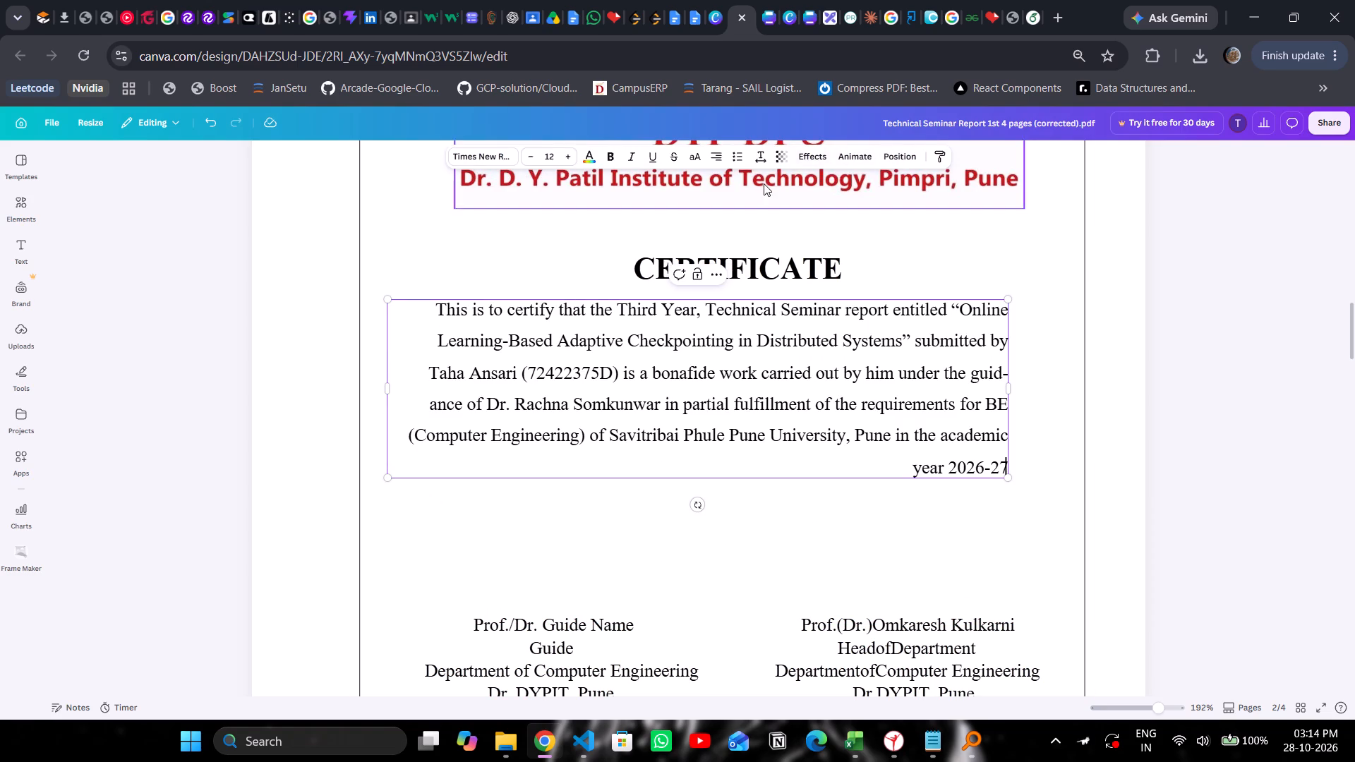
Widen the certificate text box and set the whole paragraph to justified alignment.
left_click(717, 159)
triple_click(716, 159)
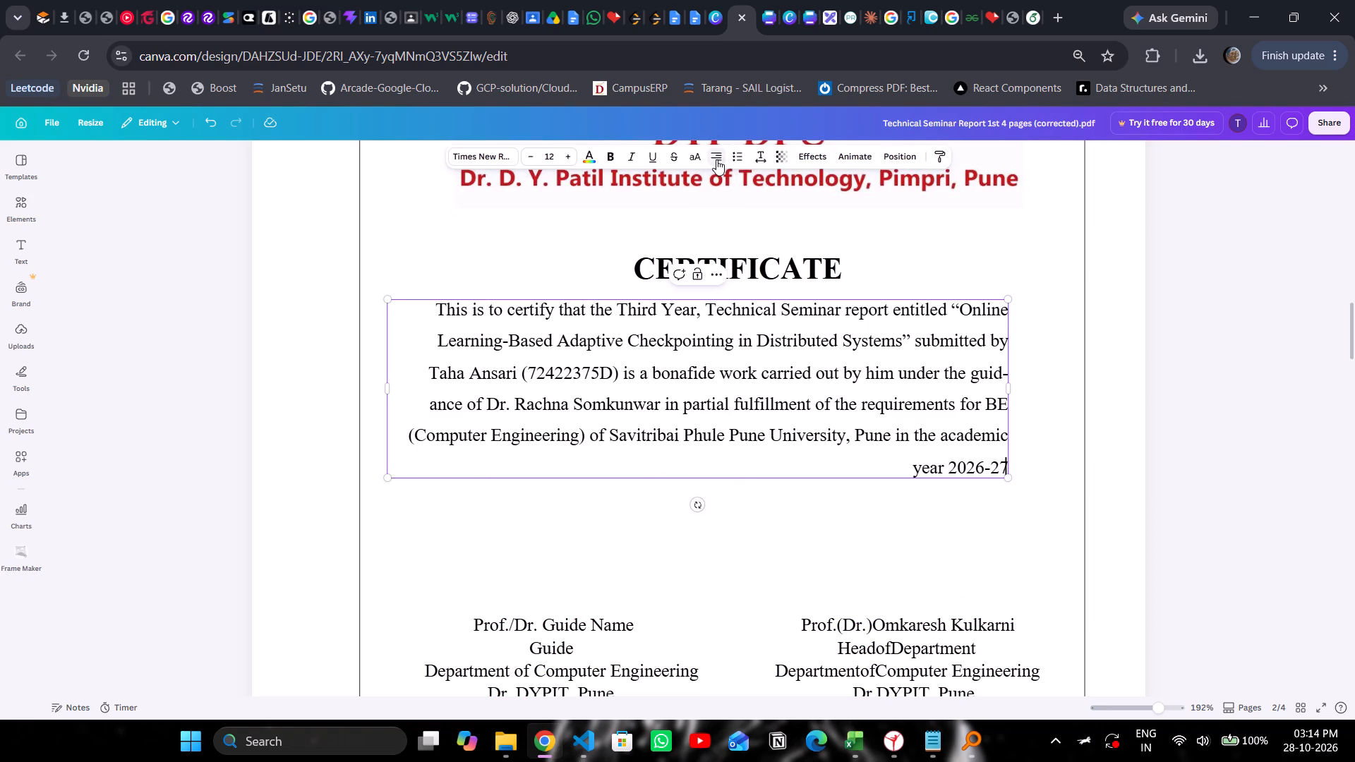
left_click(716, 159)
left_click(1008, 394)
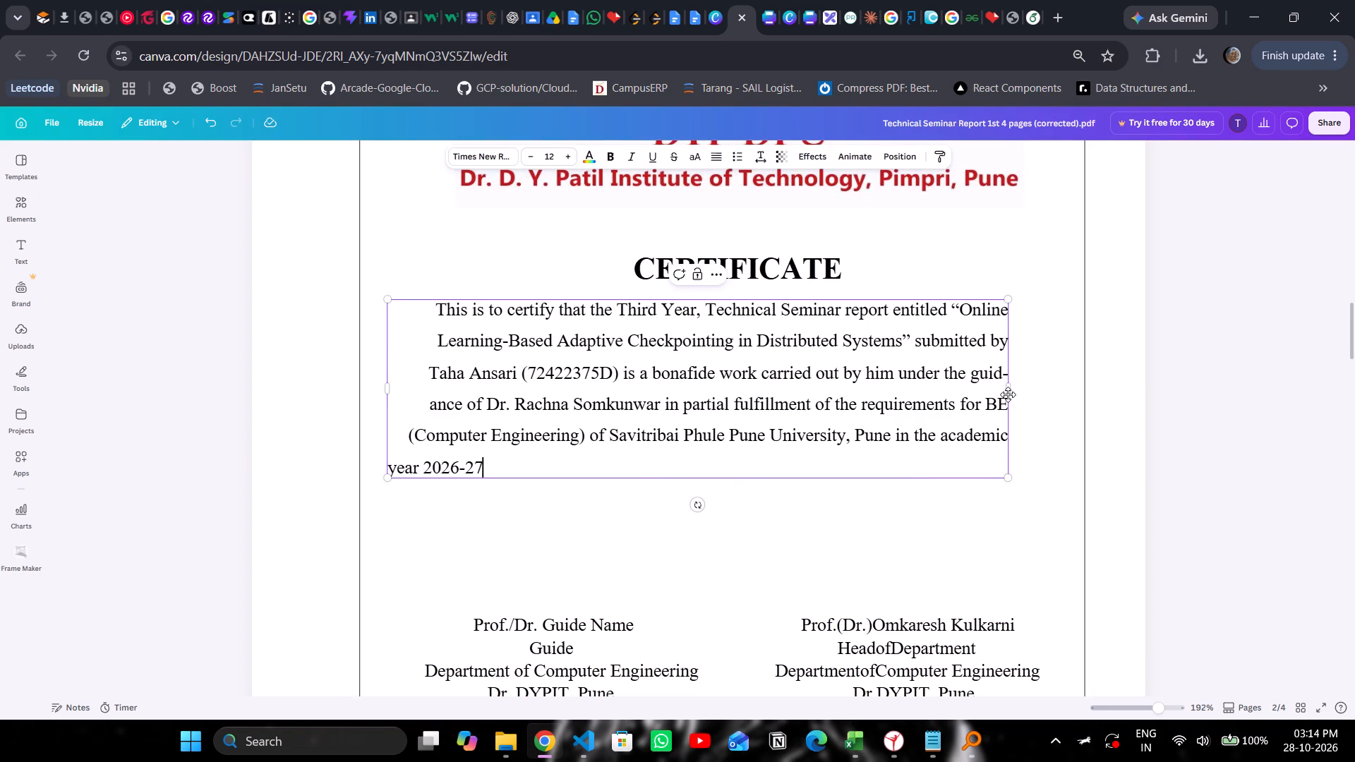
left_click(999, 387)
left_click_drag(1010, 387, 1040, 391)
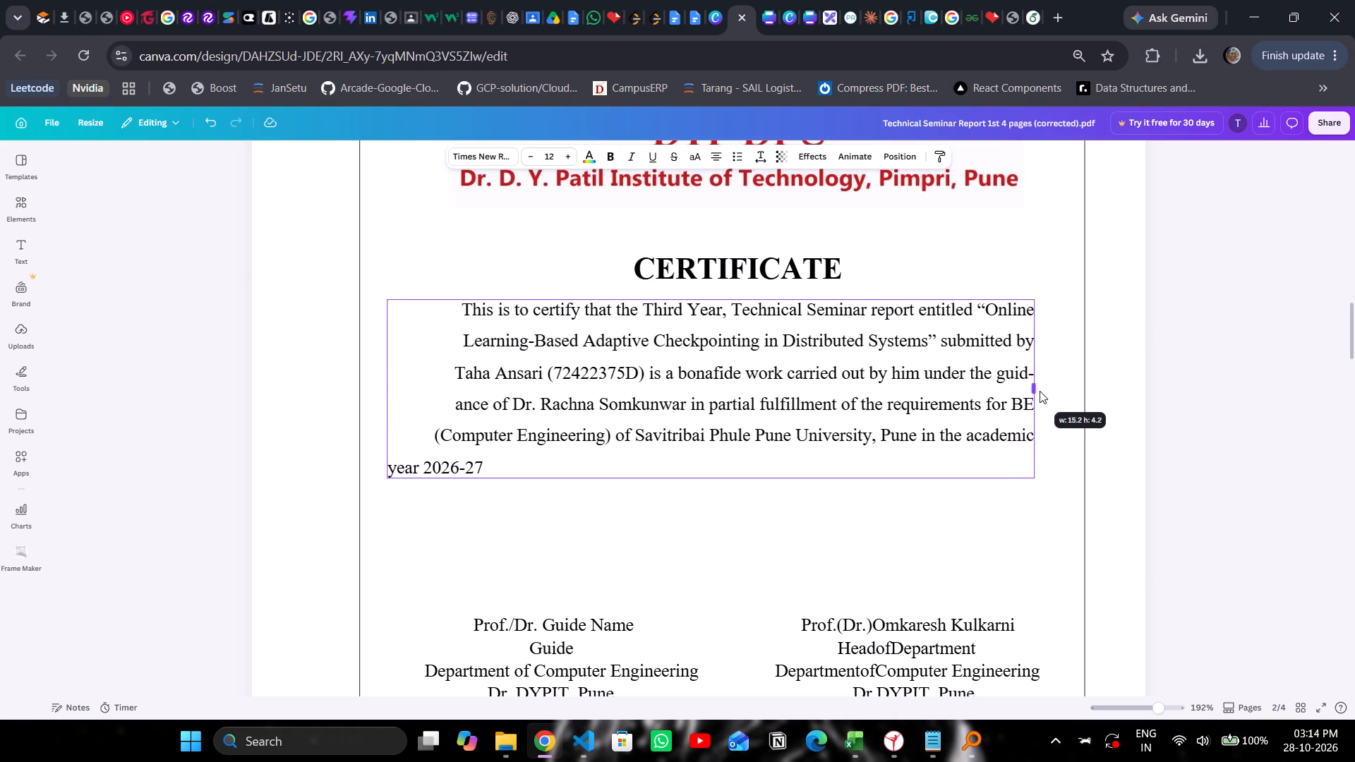
left_click_drag(1040, 391, 1066, 391)
triple_click(714, 164)
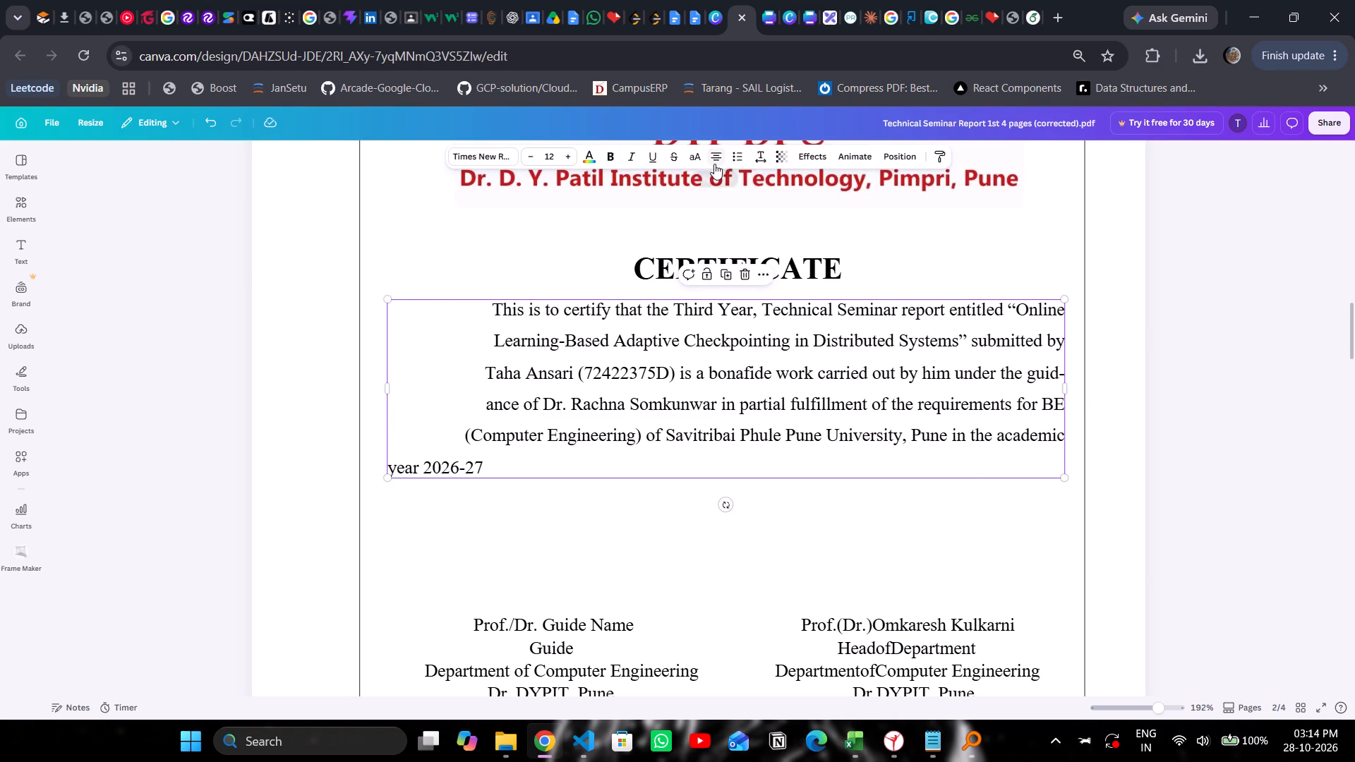
left_click(714, 164)
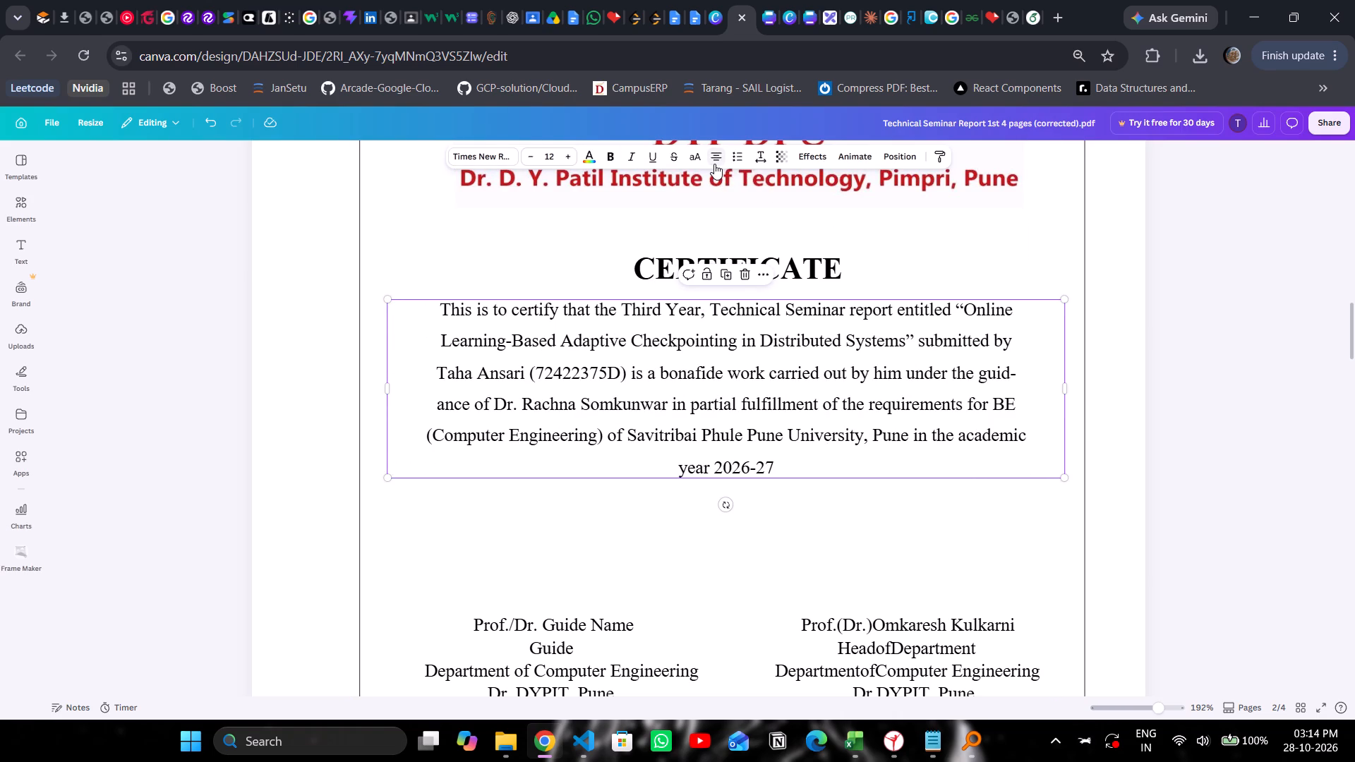
left_click(714, 164)
left_click(714, 164)
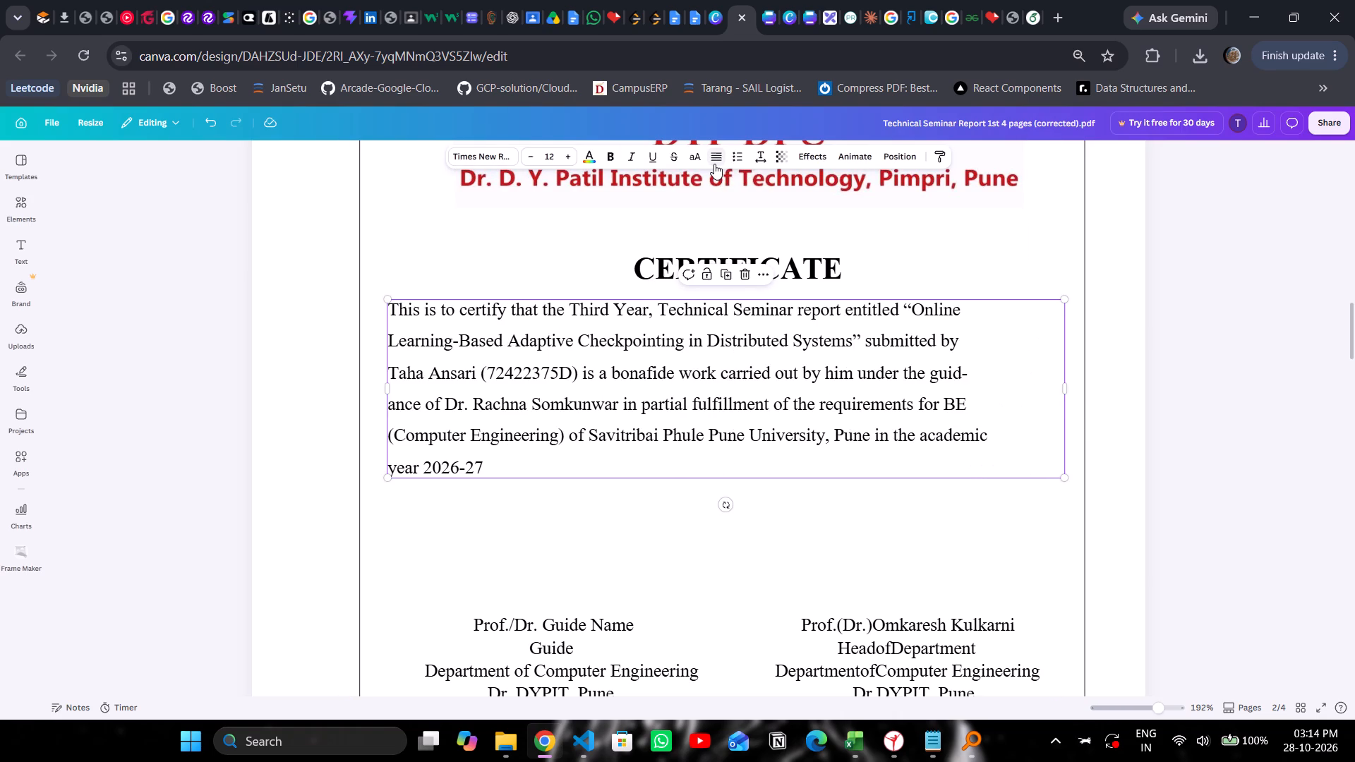
Narrow the certificate text box to a width of about 14.2 and place it slightly lower beneath the CERTIFICATE heading.
left_click(1200, 330)
left_click_drag(894, 392, 946, 392)
left_click_drag(1118, 392, 1048, 389)
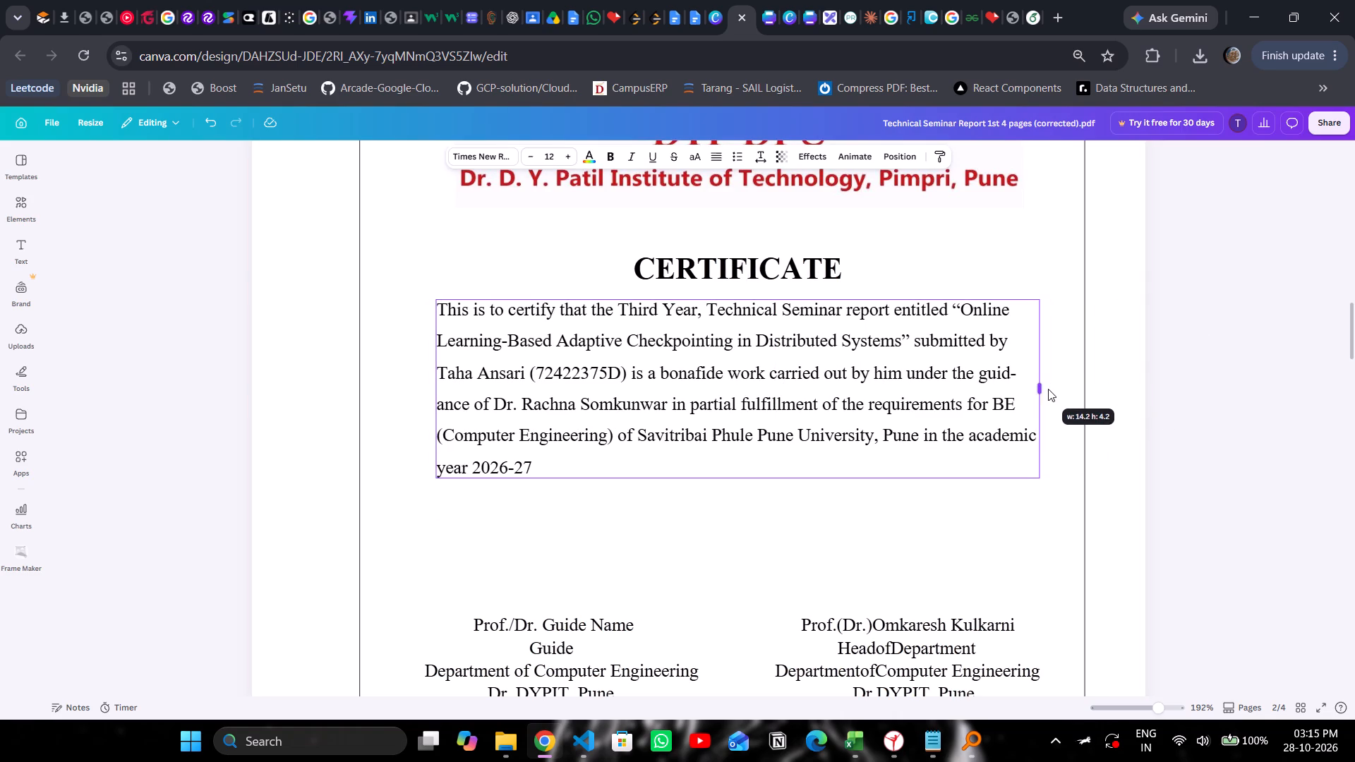
left_click_drag(1048, 389, 1049, 389)
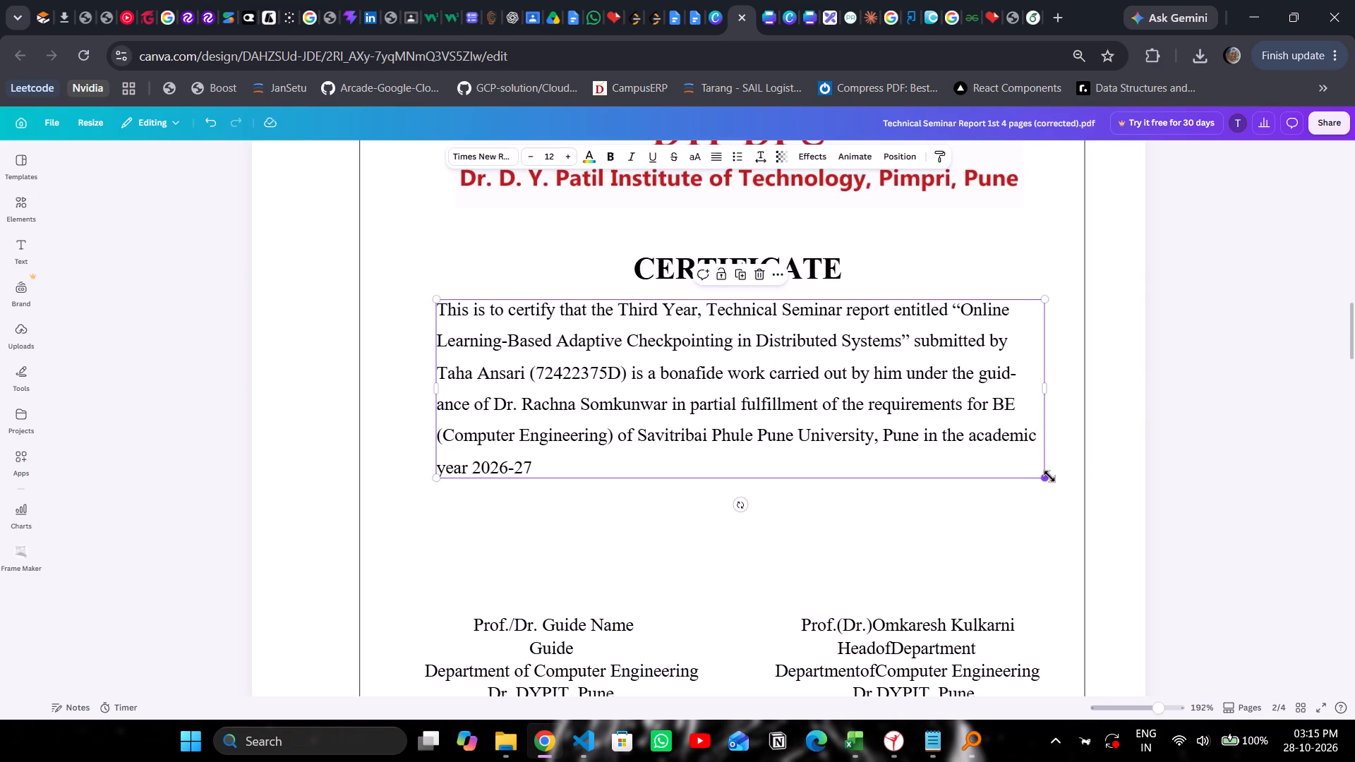
left_click(1143, 407)
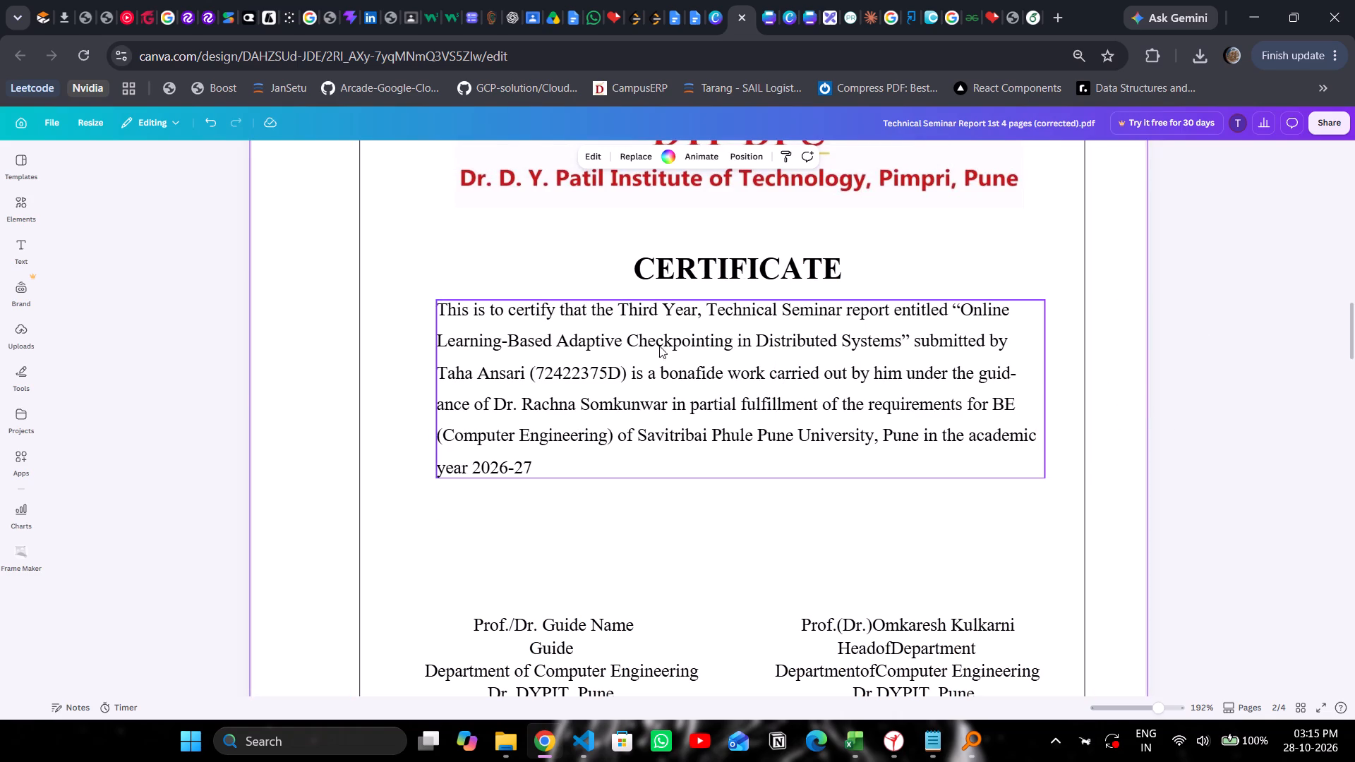
left_click_drag(616, 351, 615, 359)
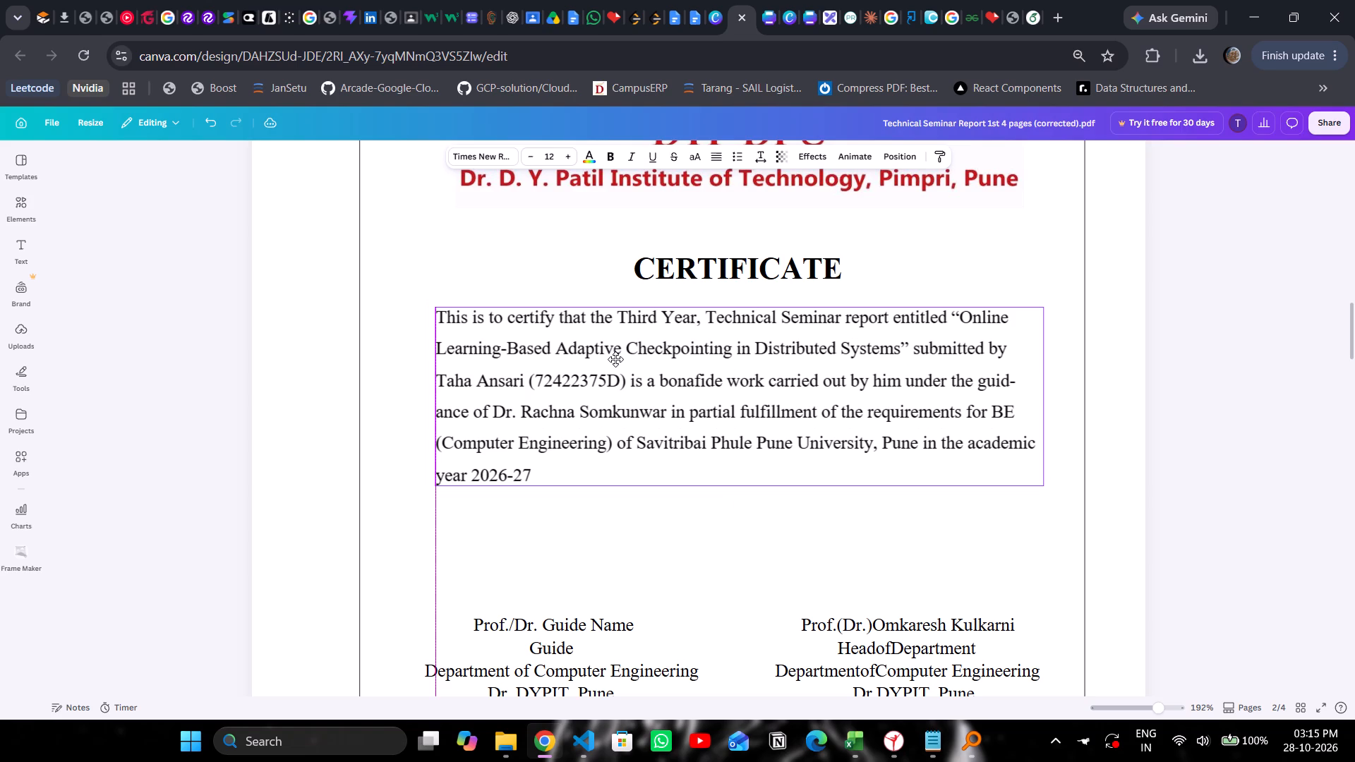
left_click_drag(615, 359, 603, 358)
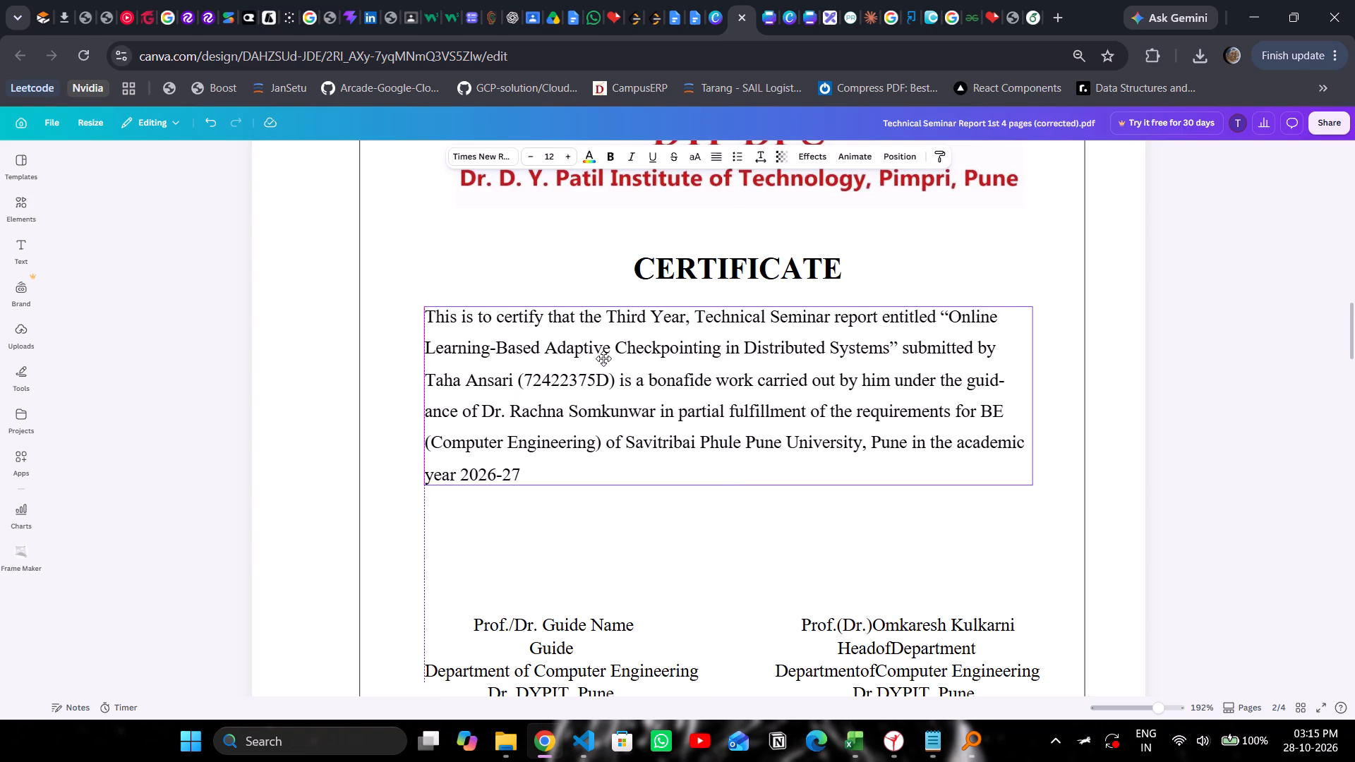
left_click_drag(603, 358, 601, 358)
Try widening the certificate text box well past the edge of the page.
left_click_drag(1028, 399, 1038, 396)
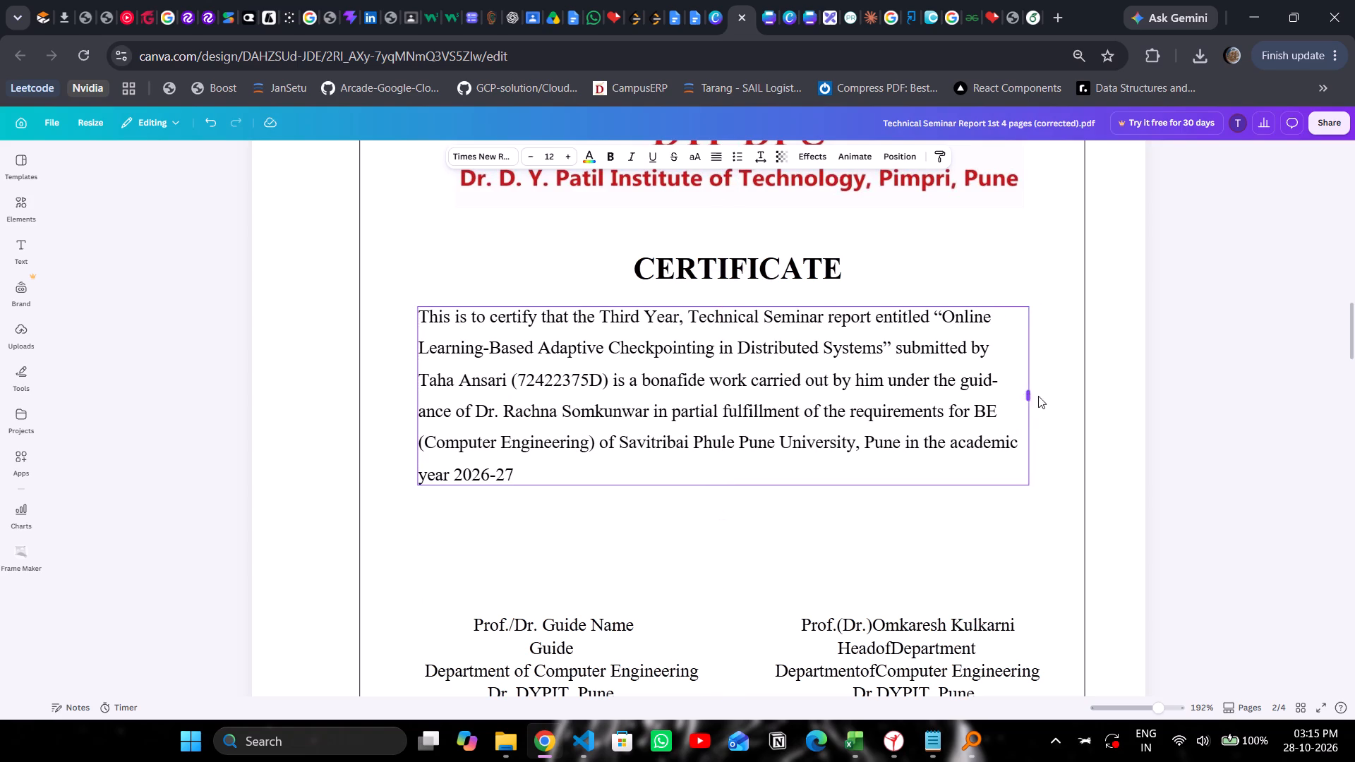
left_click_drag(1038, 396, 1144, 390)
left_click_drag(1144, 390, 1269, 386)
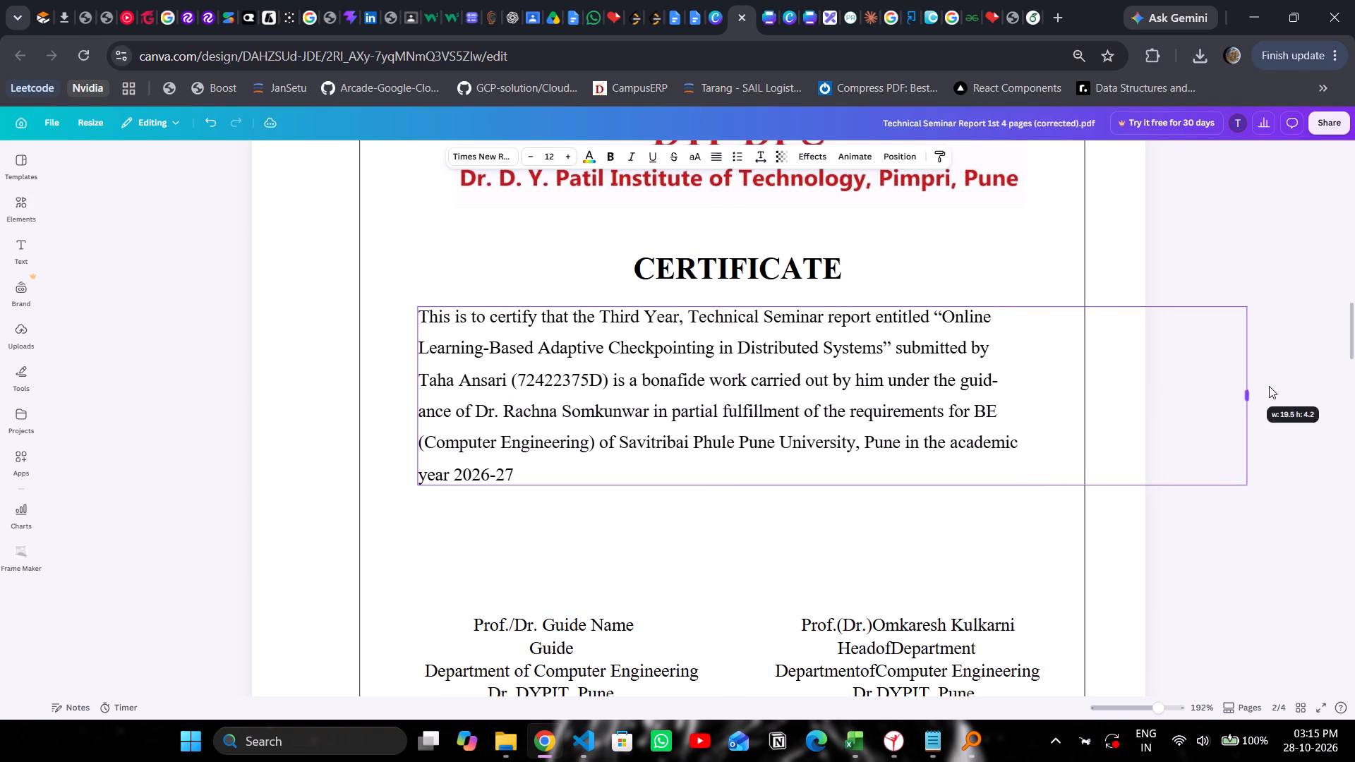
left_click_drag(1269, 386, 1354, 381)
Reposition the widened certificate text box so its lines sit roughly centred under the CERTIFICATE heading, keeping the justified alignment.
left_click_drag(1183, 399, 1152, 403)
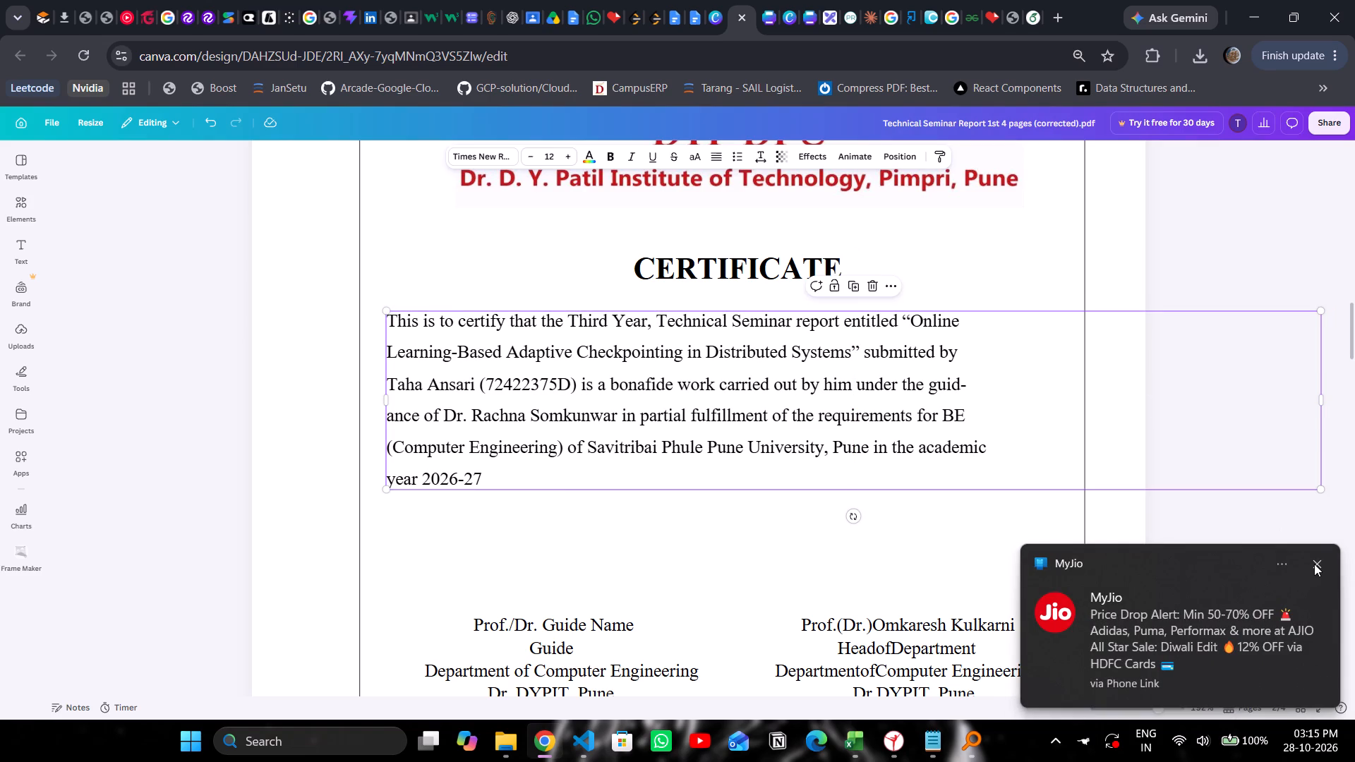
left_click(1314, 564)
left_click(721, 152)
triple_click(721, 152)
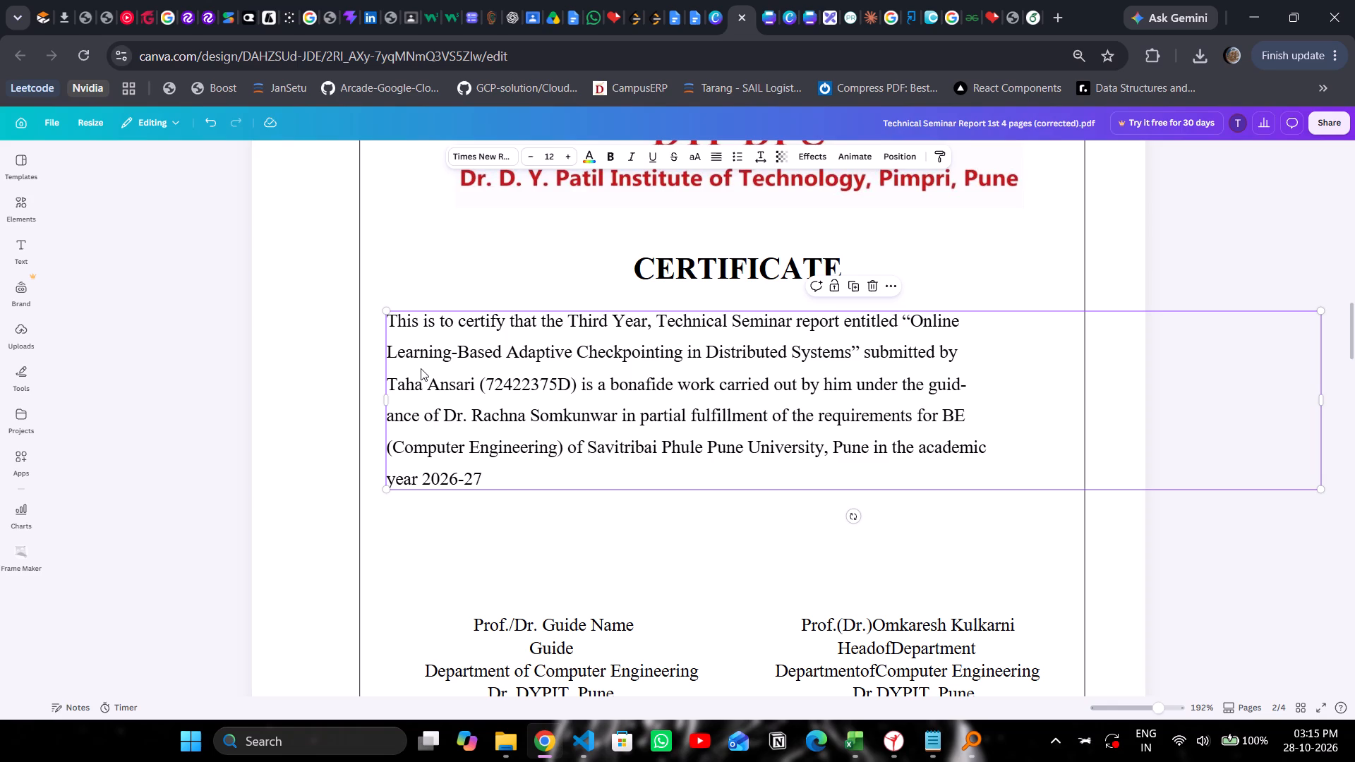
left_click_drag(994, 413, 1008, 413)
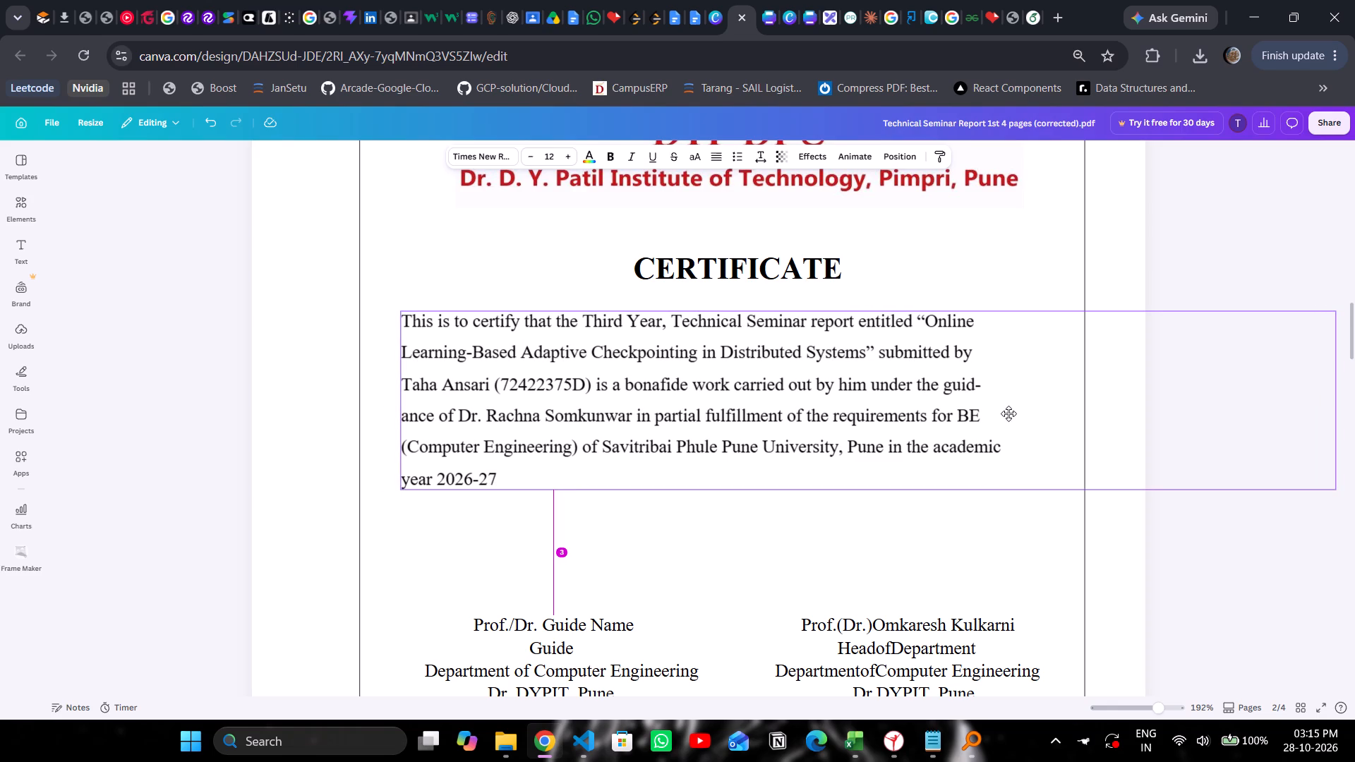
left_click_drag(1008, 413, 1013, 413)
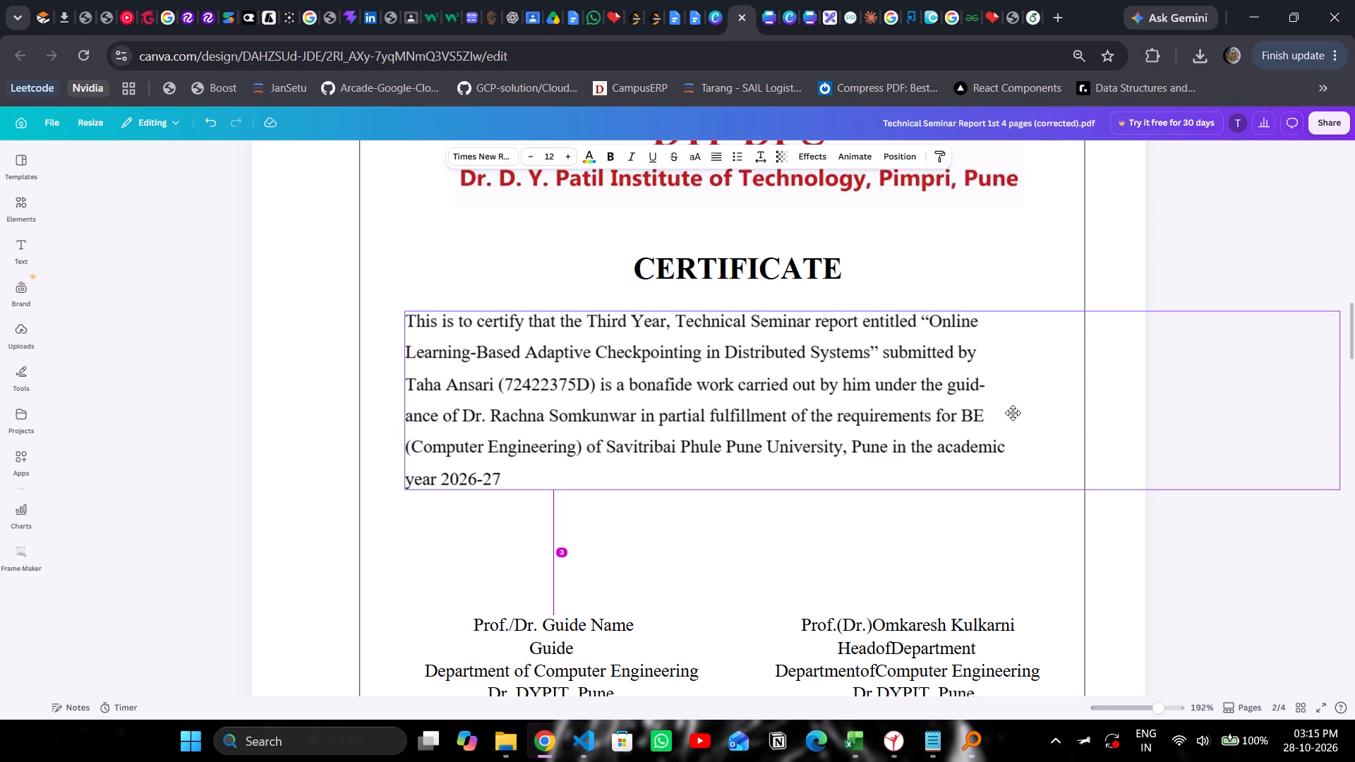
left_click_drag(1013, 413, 1028, 411)
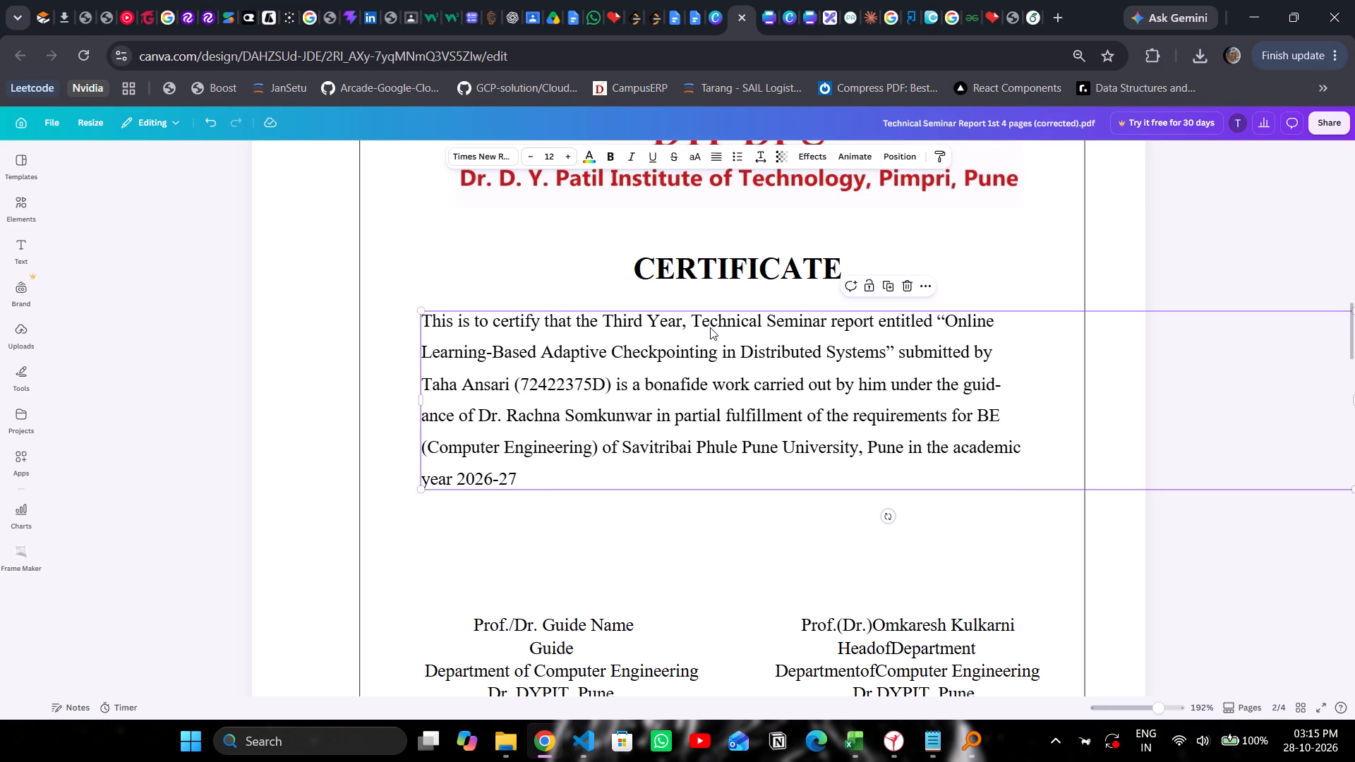
Make the seminar title “Online Learning-Based Adaptive Checkpointing in Distributed Systems” bold in the certificate paragraph.
double_click(946, 325)
left_click(946, 325)
left_click_drag(948, 325, 953, 333)
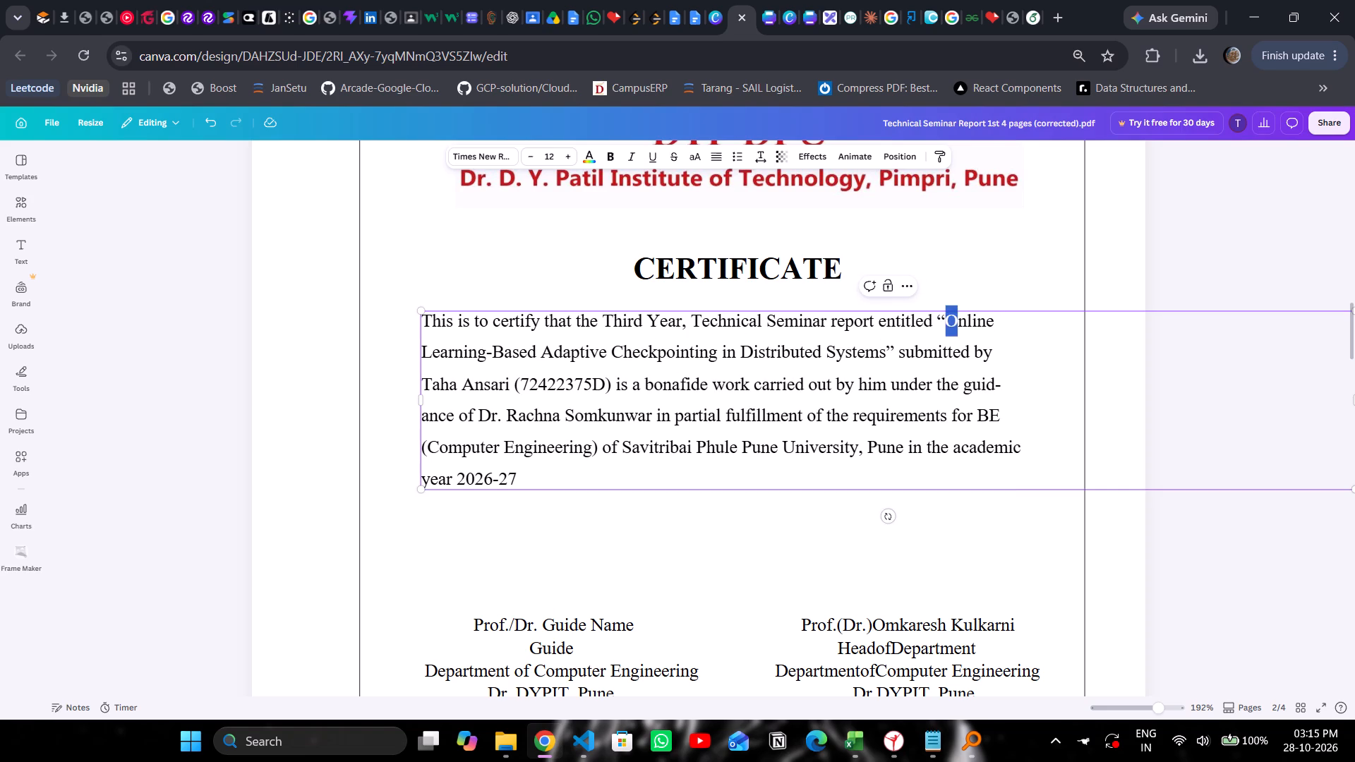
left_click_drag(953, 333, 884, 360)
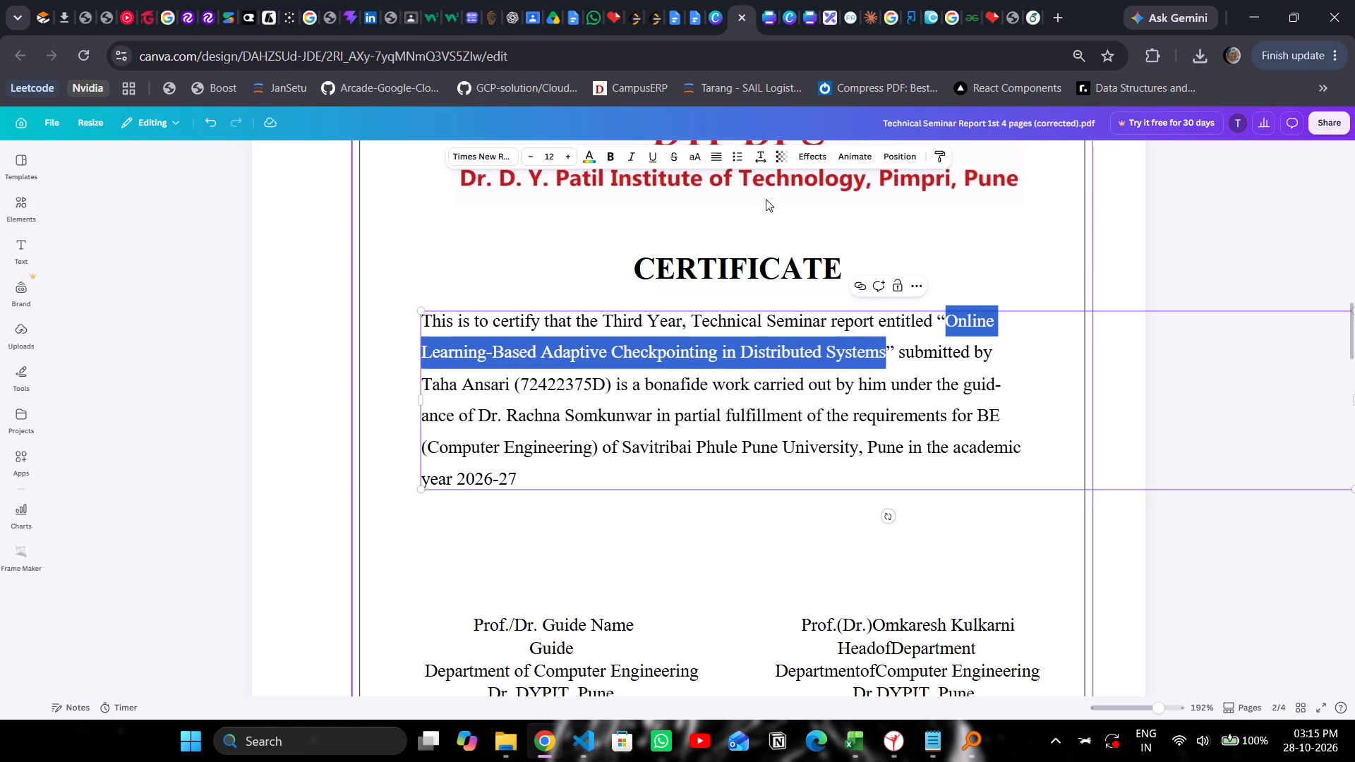
left_click(604, 155)
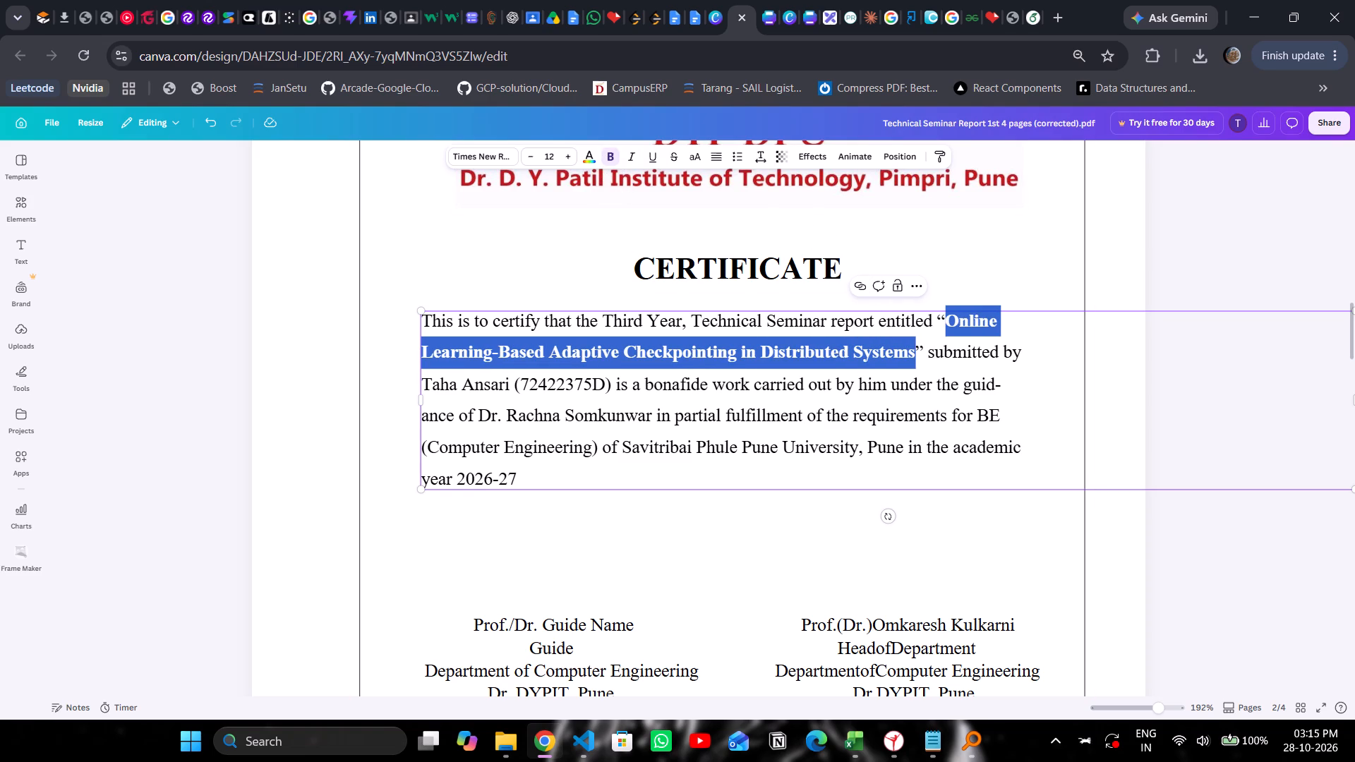
Make the student's name and the guide's name, including the “Dr.” title, bold in the certificate paragraph.
left_click_drag(510, 380, 424, 383)
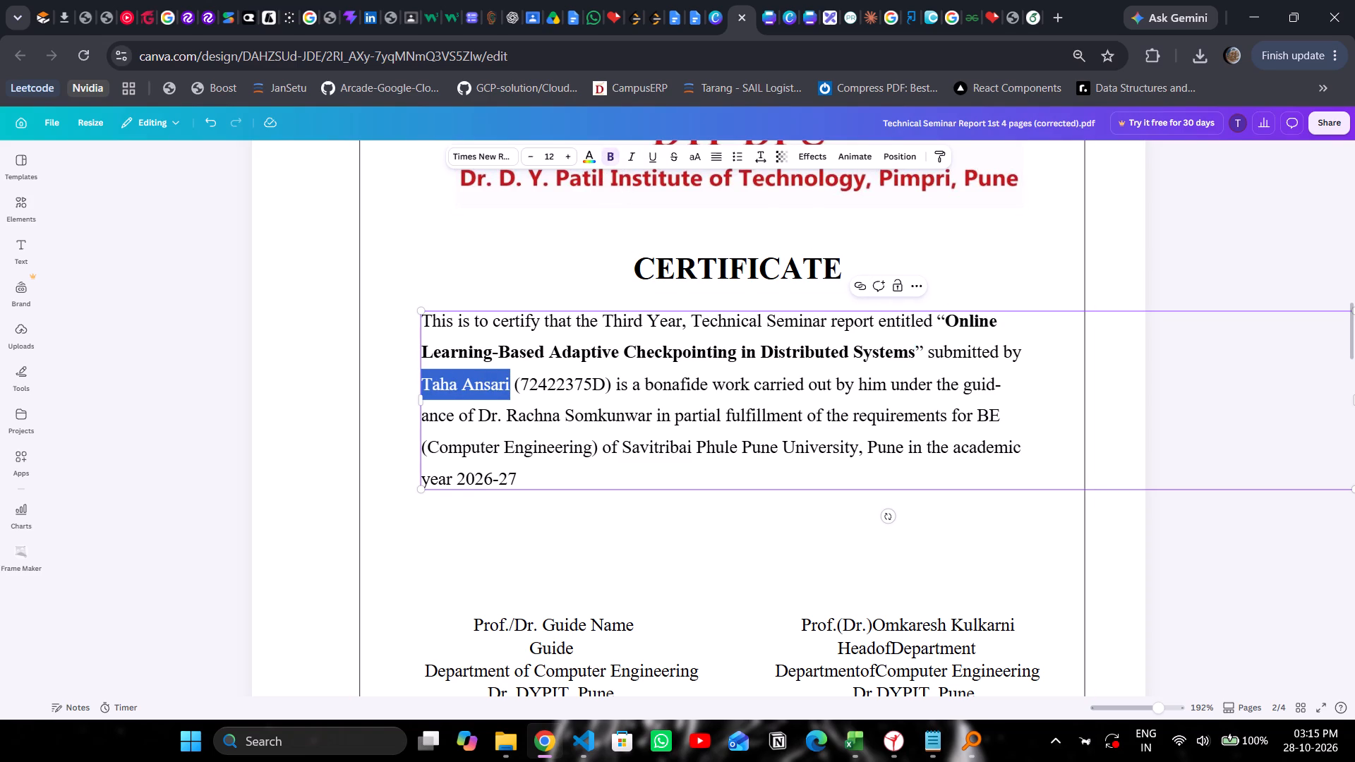
left_click(608, 152)
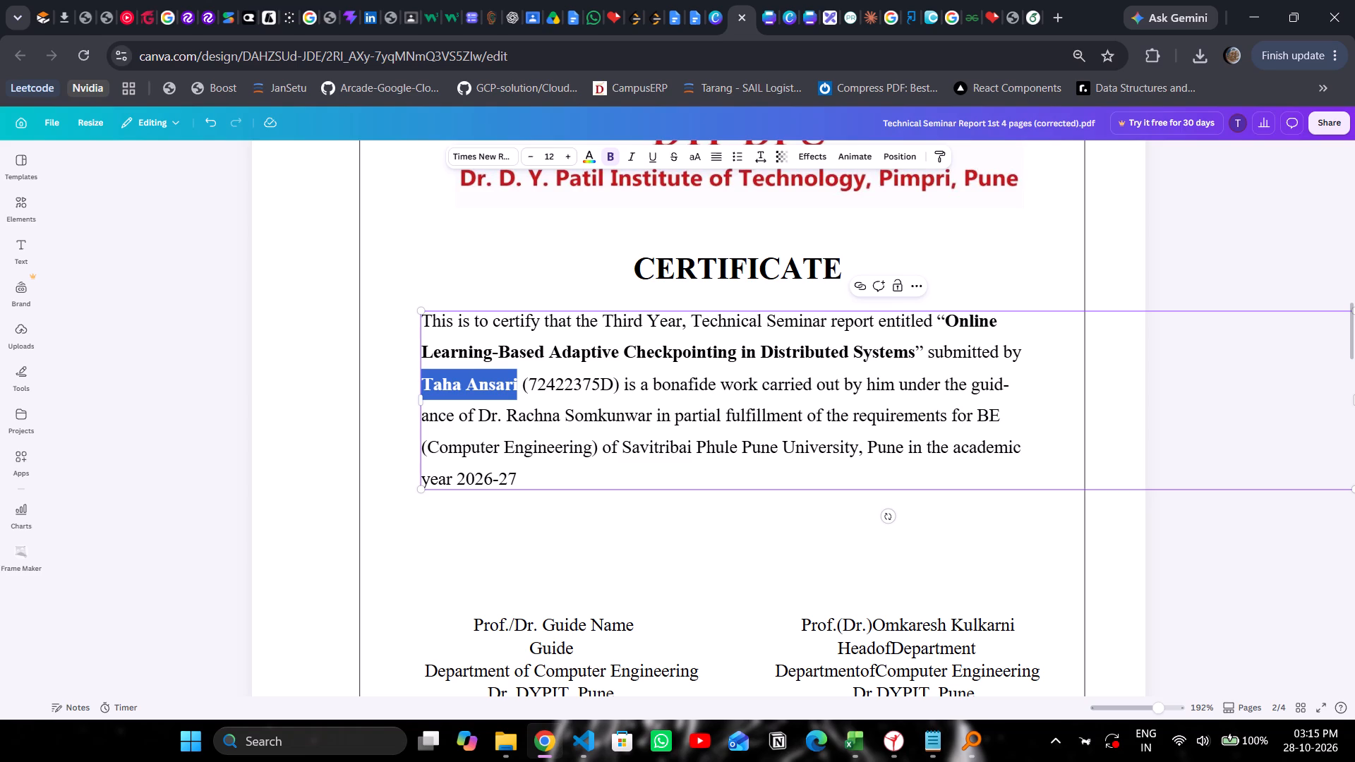
left_click_drag(478, 419, 649, 418)
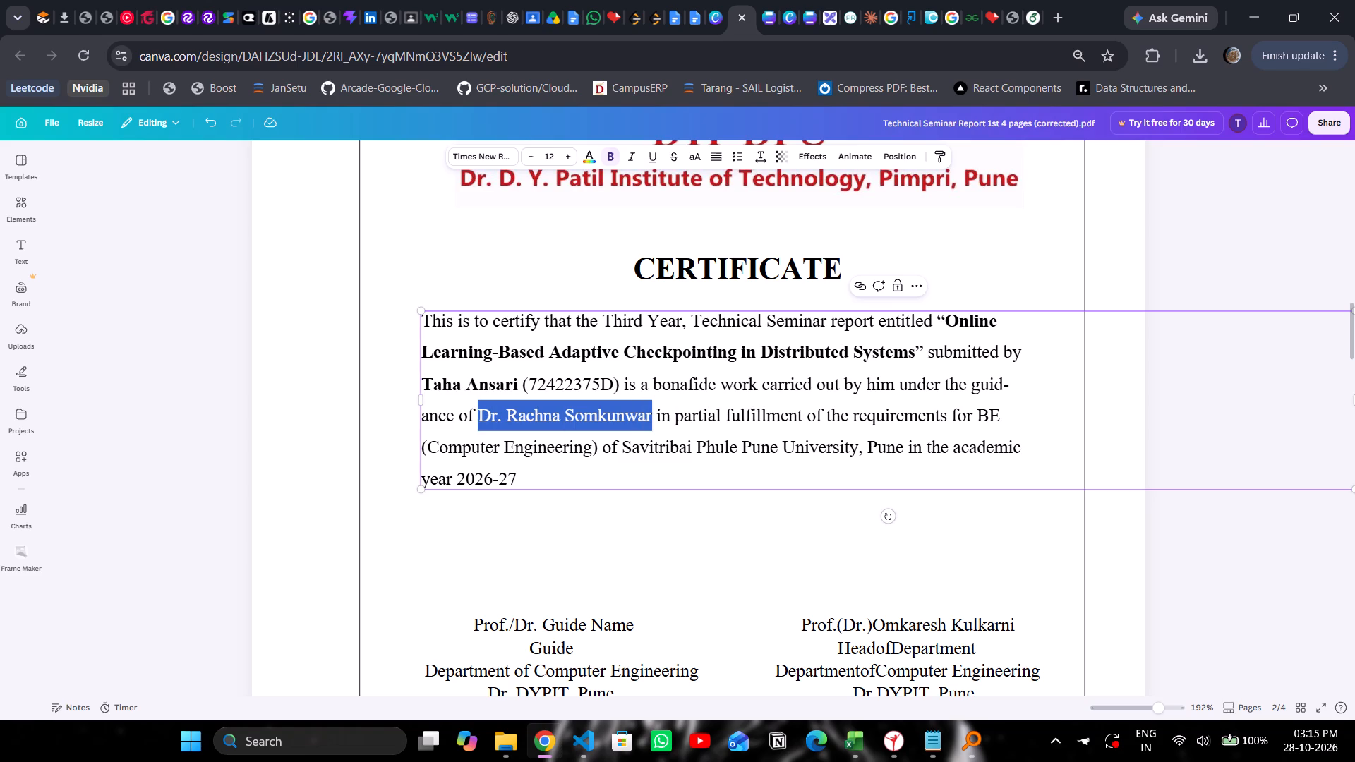
left_click(606, 159)
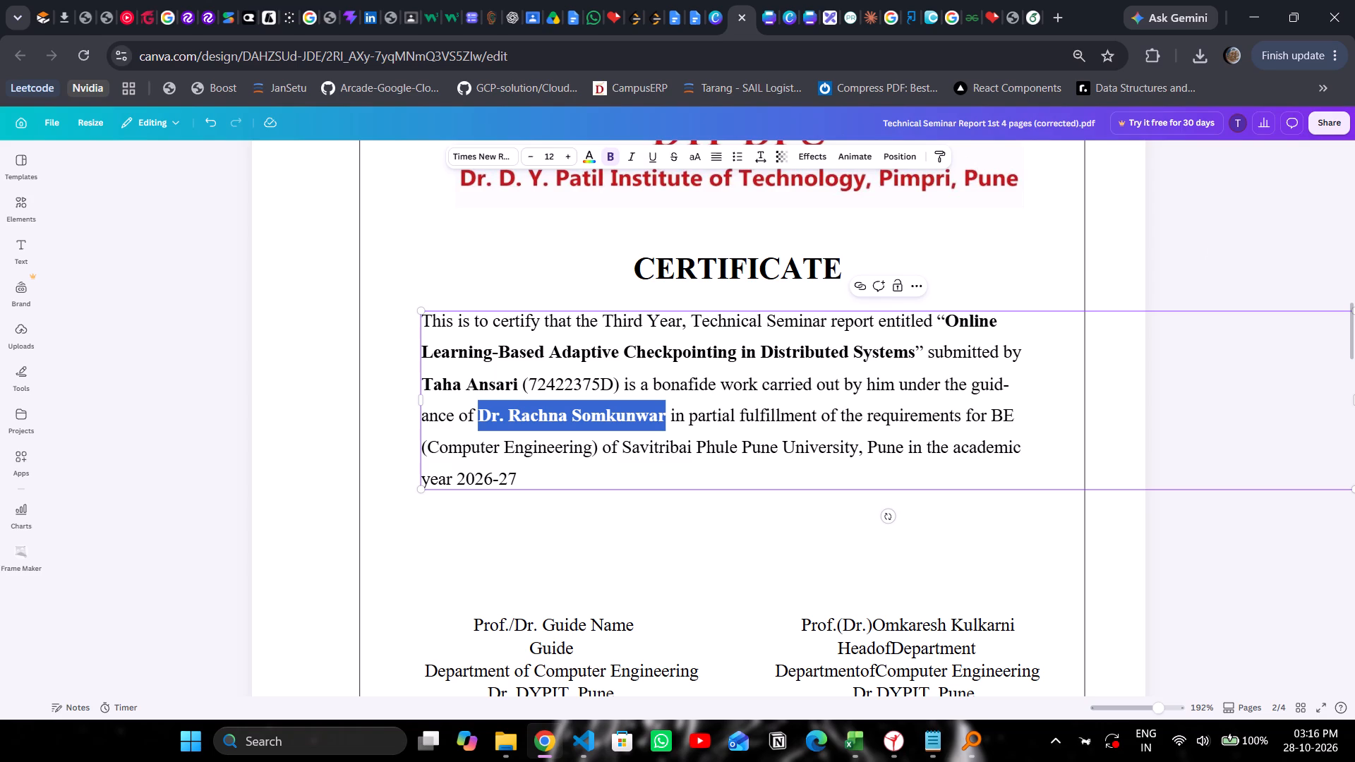
left_click(1173, 555)
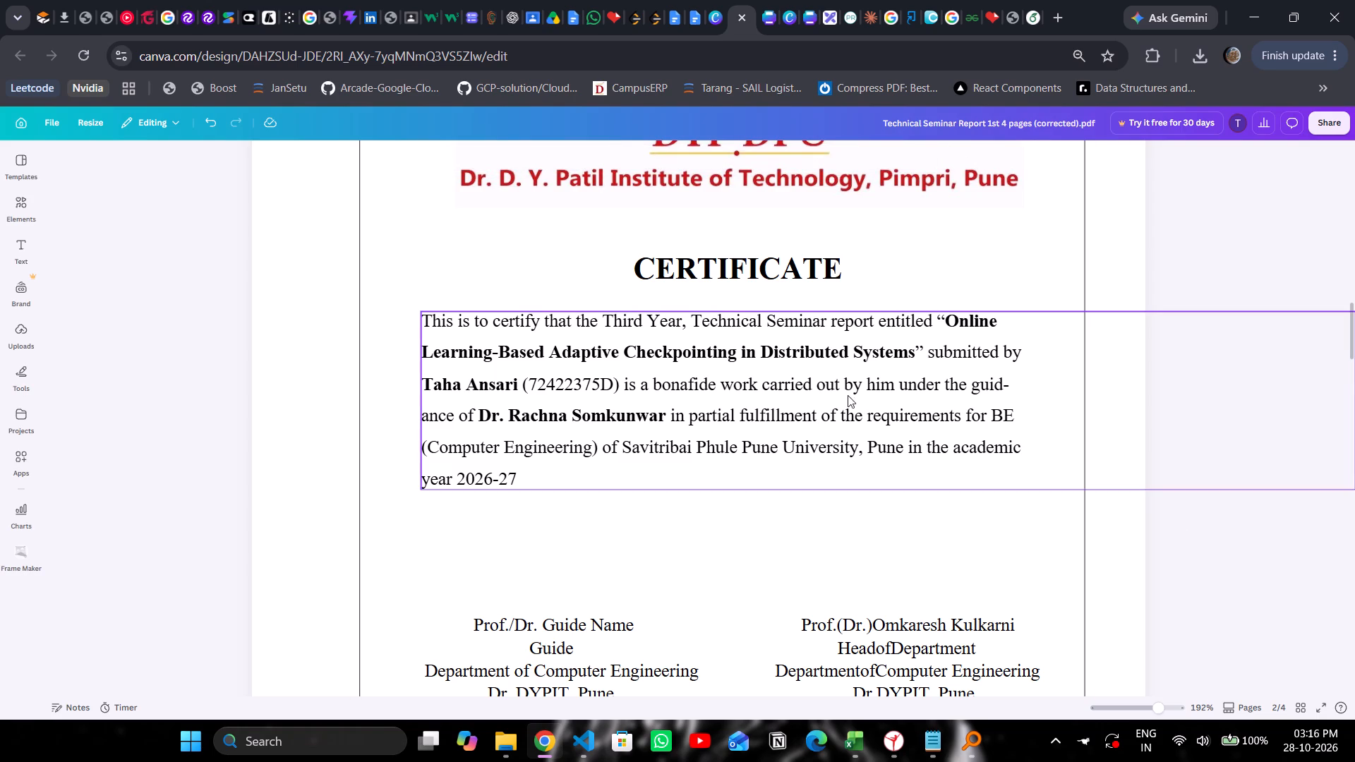
double_click(427, 356)
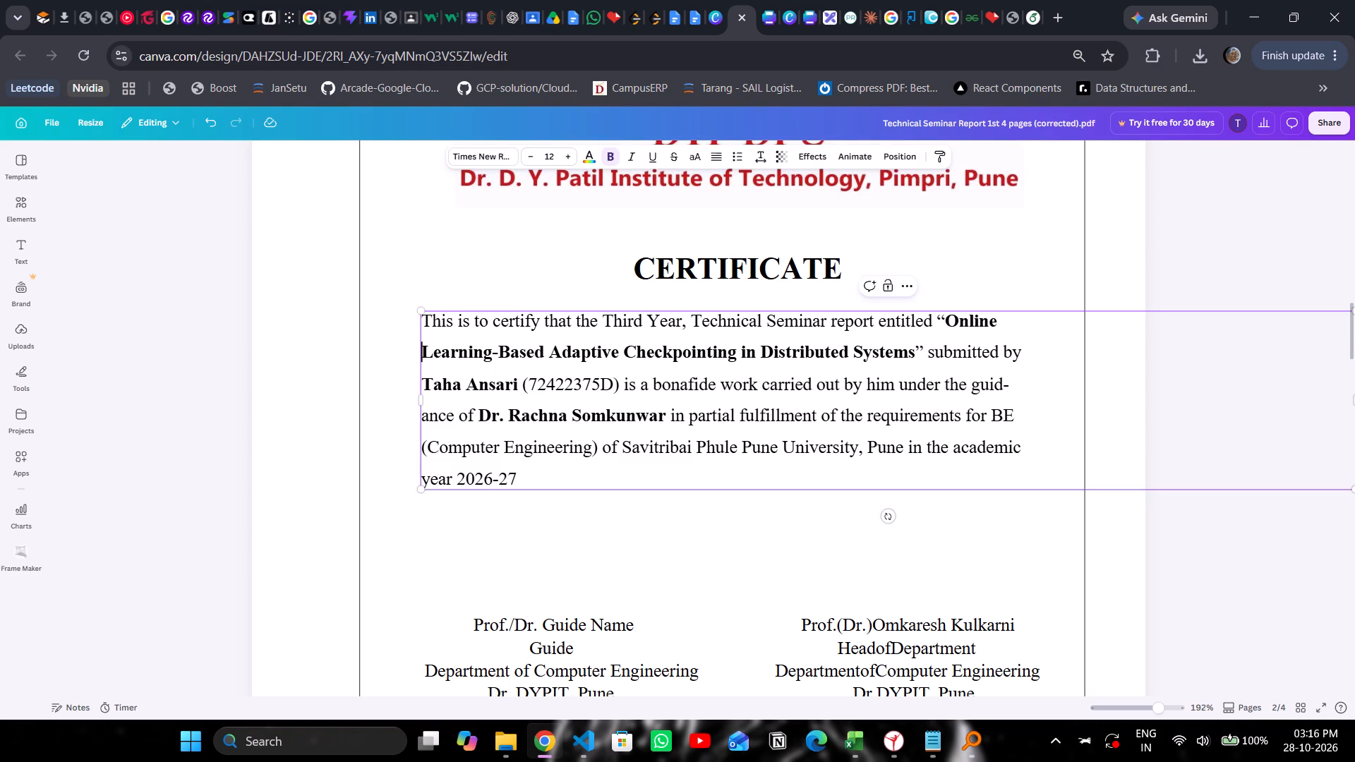
left_click(1228, 550)
Narrow the oversized certificate text box to about the page border's width and place it beneath the CERTIFICATE heading, keeping its line breaks.
left_click_drag(1233, 466, 1106, 463)
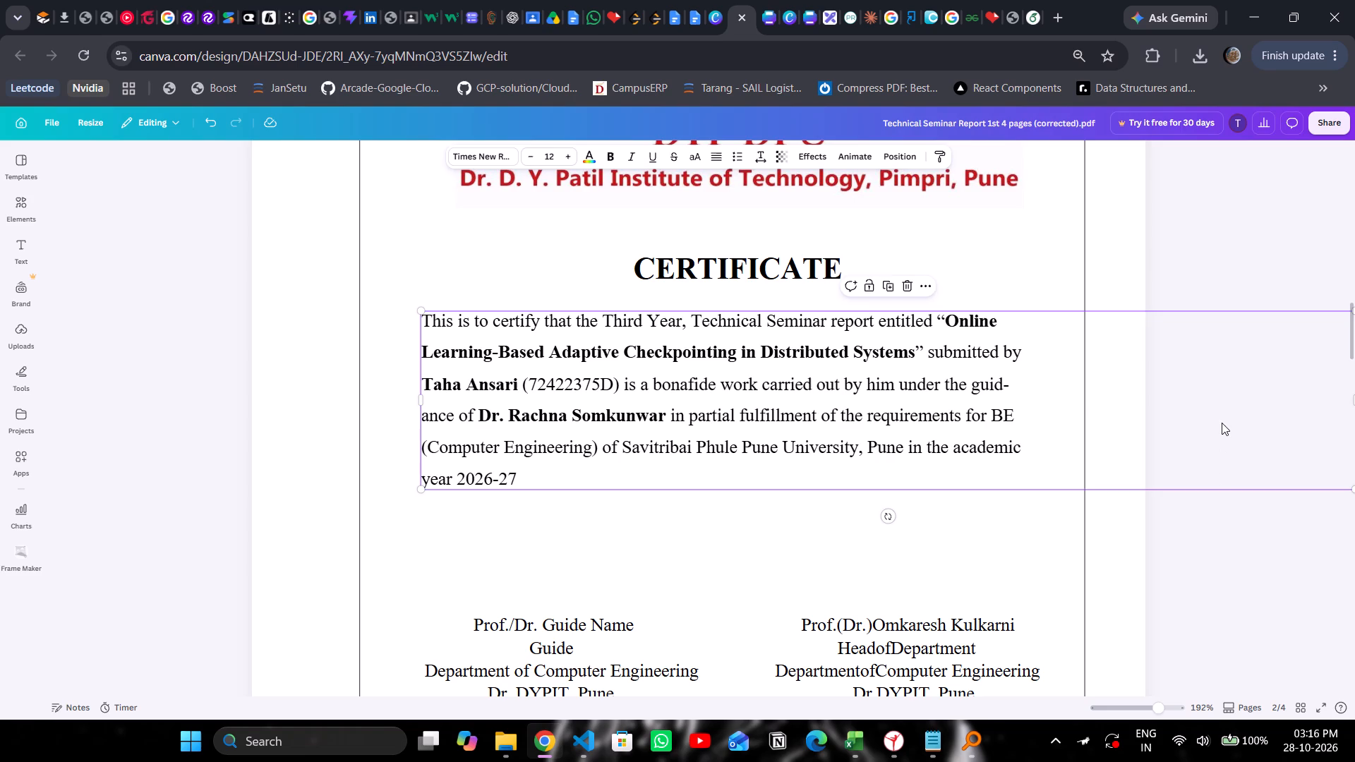
left_click_drag(1220, 423, 1095, 442)
left_click_drag(1239, 420, 1037, 425)
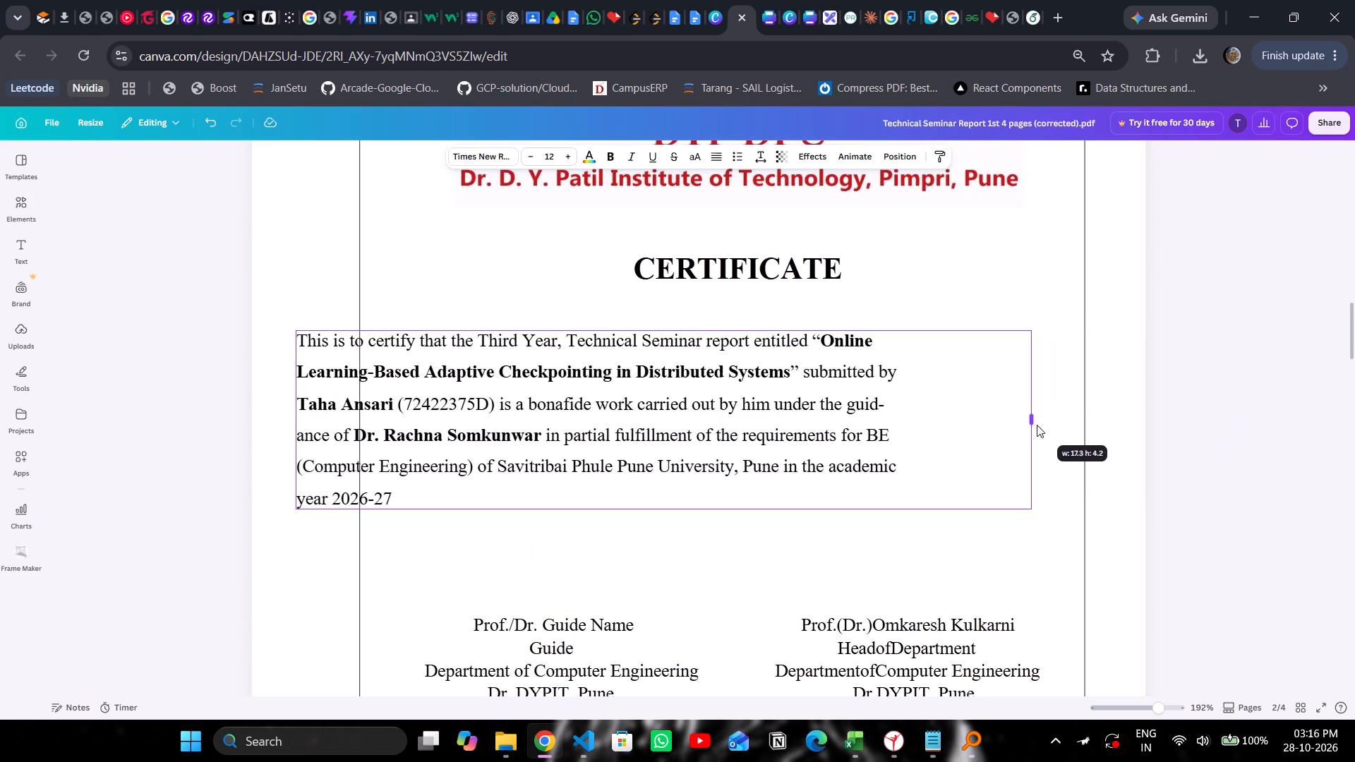
left_click_drag(1037, 425, 982, 425)
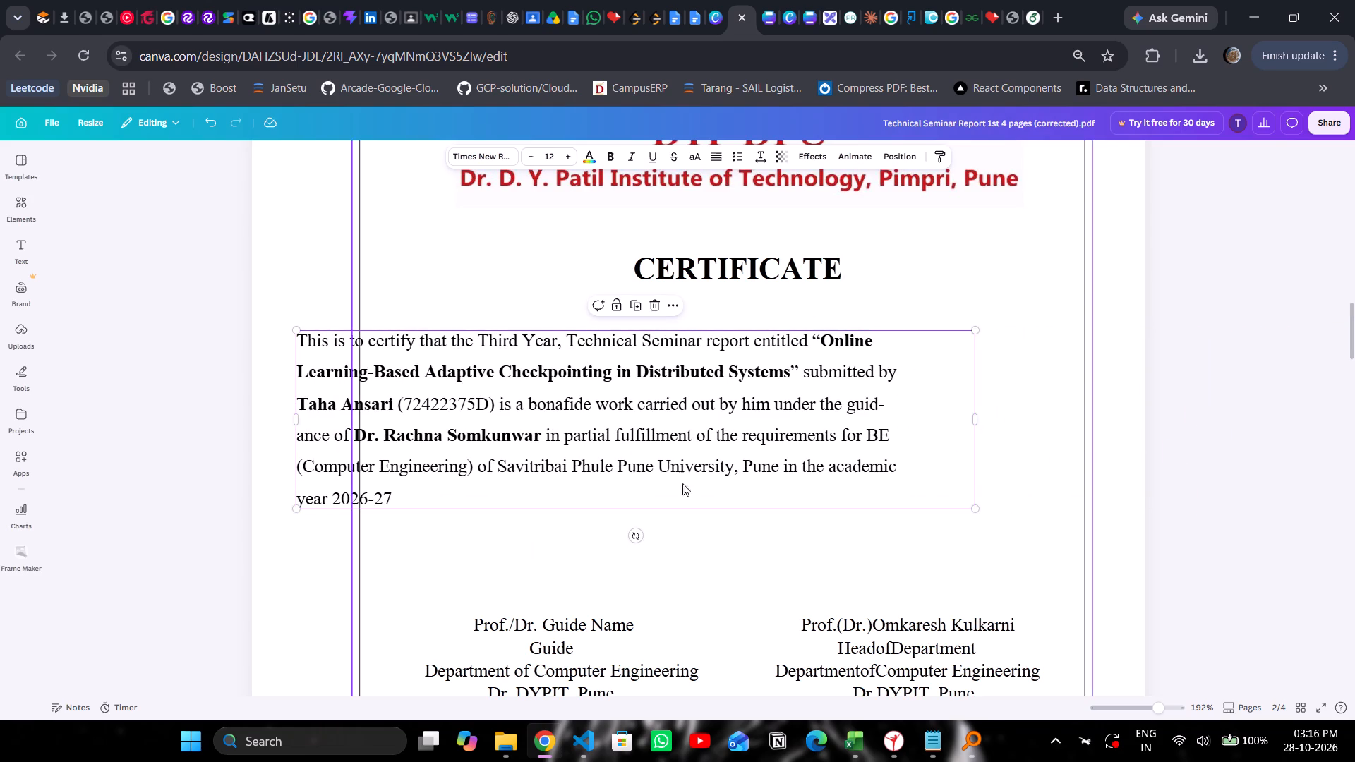
left_click(1284, 438)
left_click_drag(910, 437, 1028, 420)
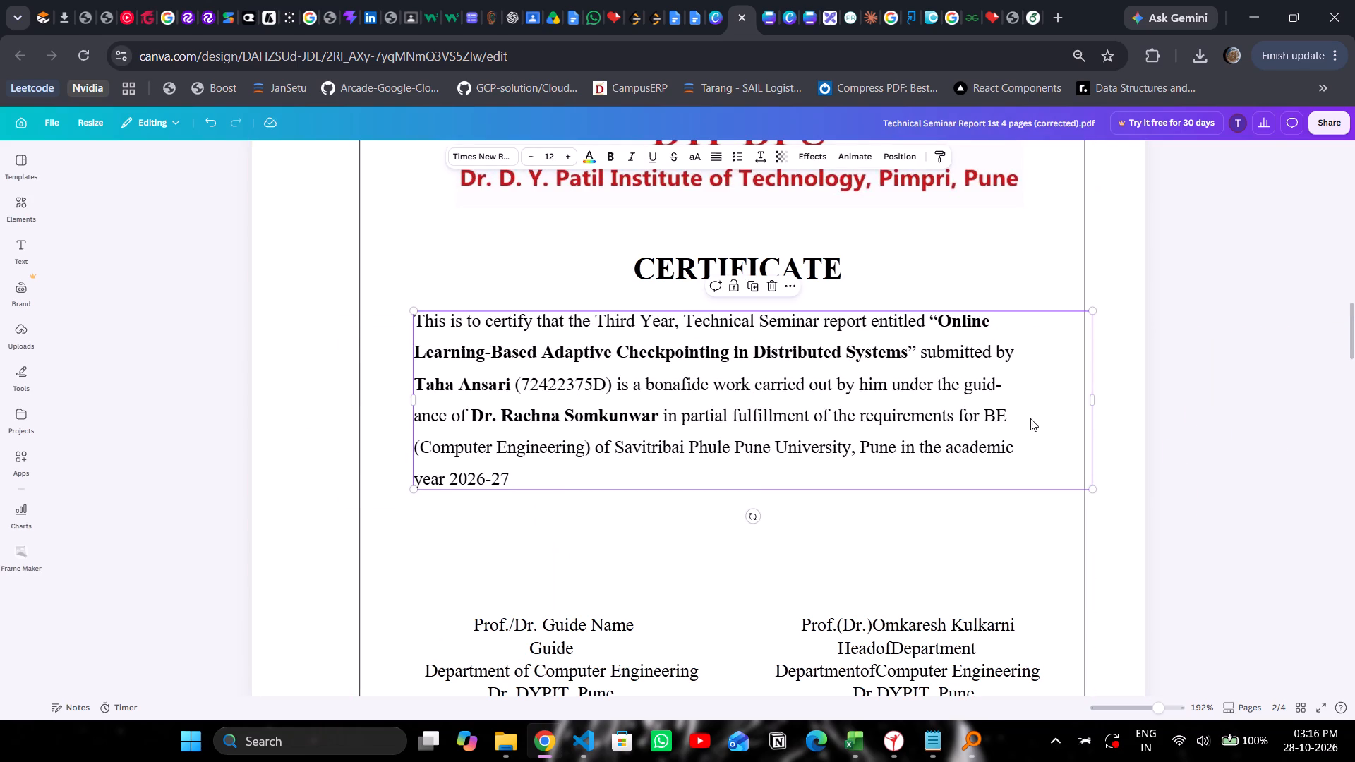
Rejoin “Online” with “Learning” on the first line and replace the hyphen before “Based” with a line break.
left_click(416, 353)
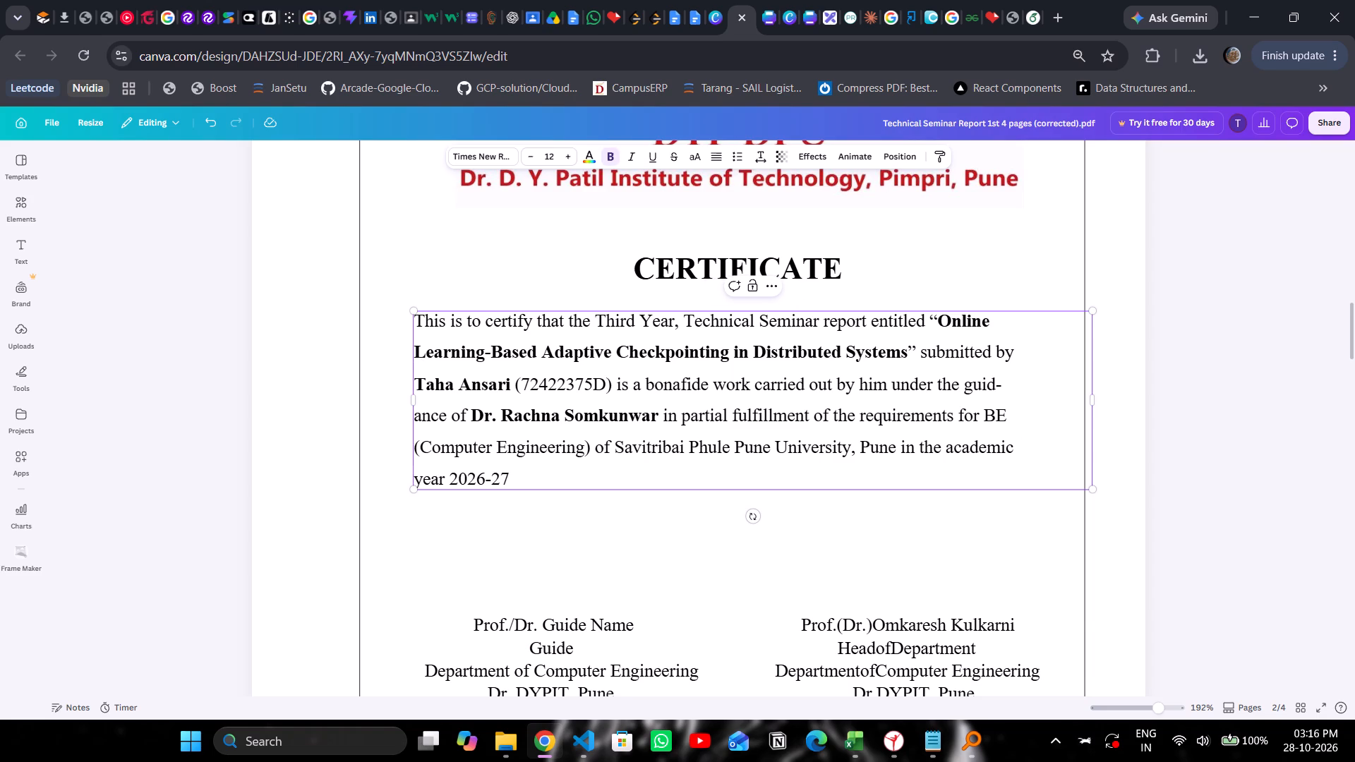
key("BackSpace")
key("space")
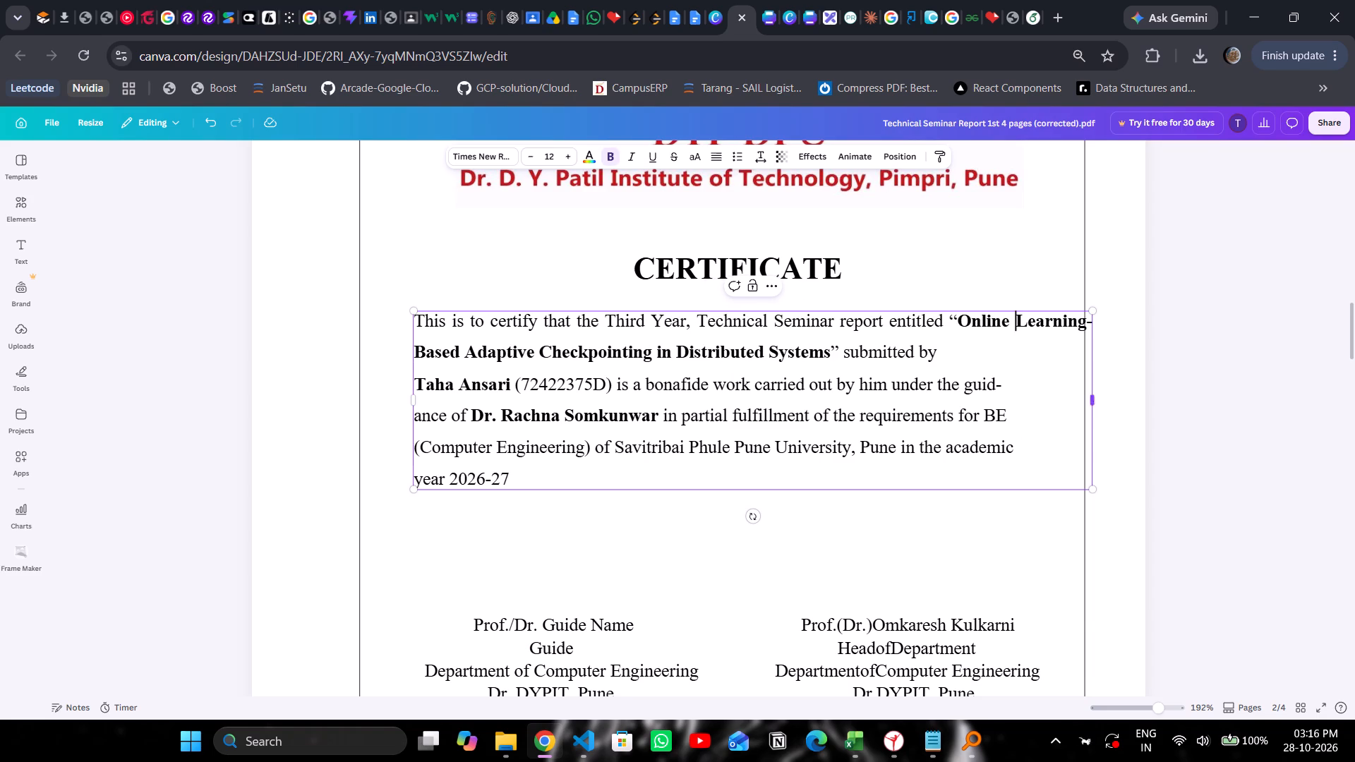
left_click(417, 361)
key("BackSpace")
key("Return")
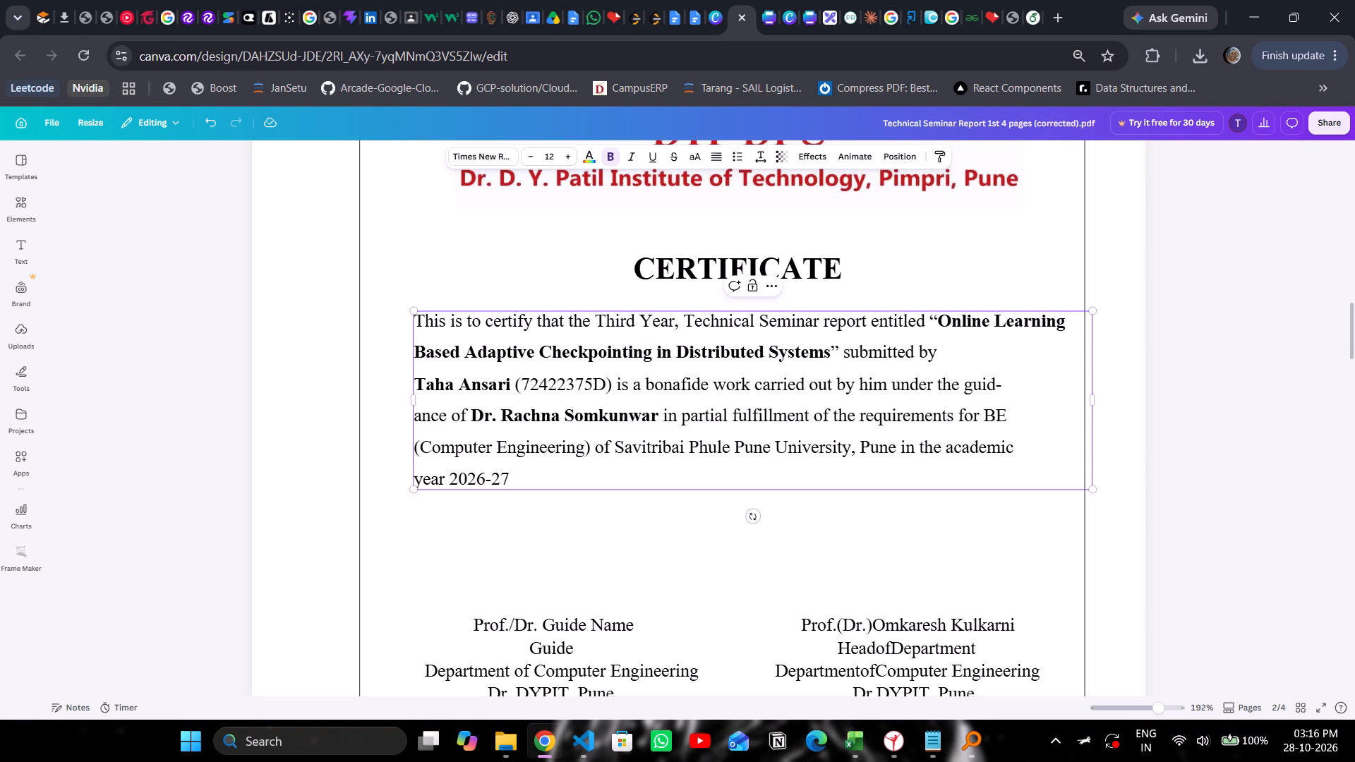
Join the line starting with the student's name onto “submitted by”, and retype the space before the bracketed seat number.
left_click(421, 388)
key("Left")
key("BackSpace")
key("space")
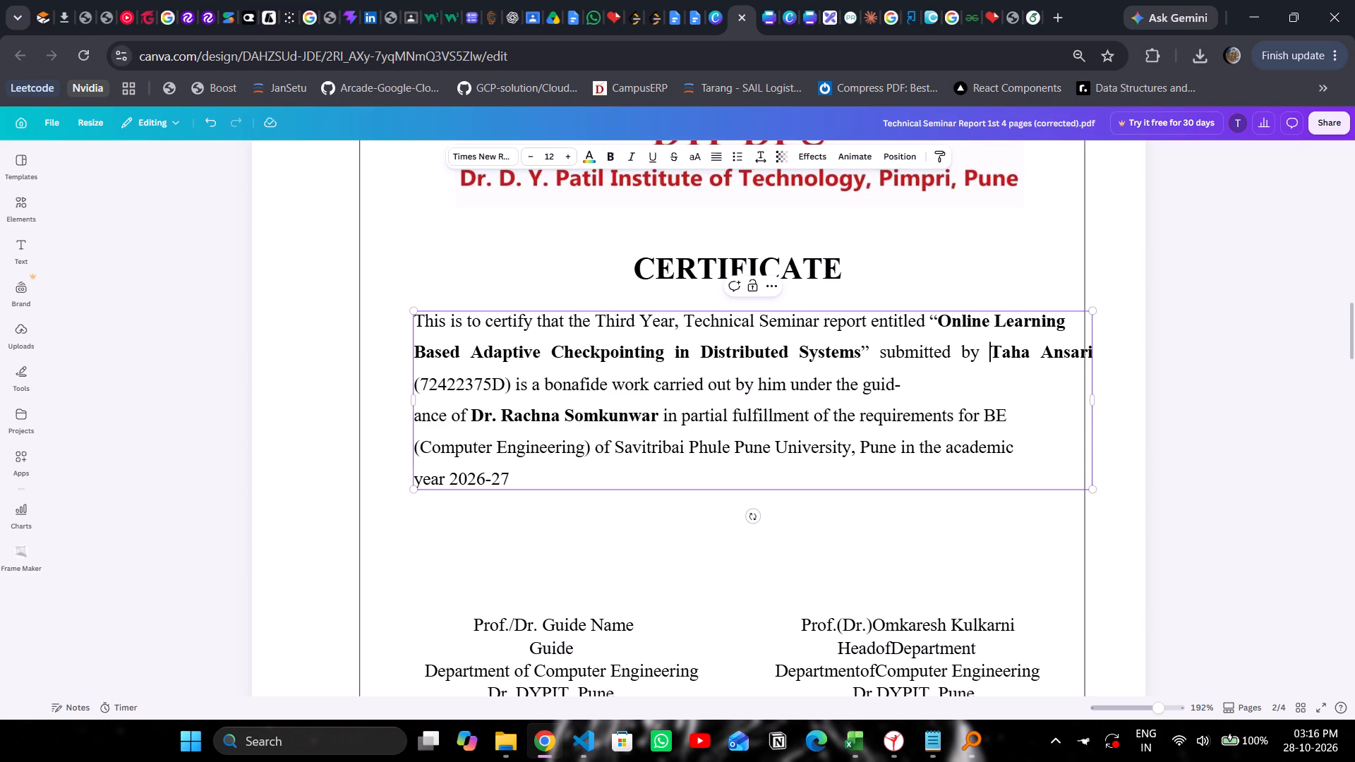
left_click(415, 381)
key("BackSpace")
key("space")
Join the “ance of” line onto “guid-” in the certificate paragraph, and retype the space before the guide's surname.
left_click(416, 415)
key("BackSpace")
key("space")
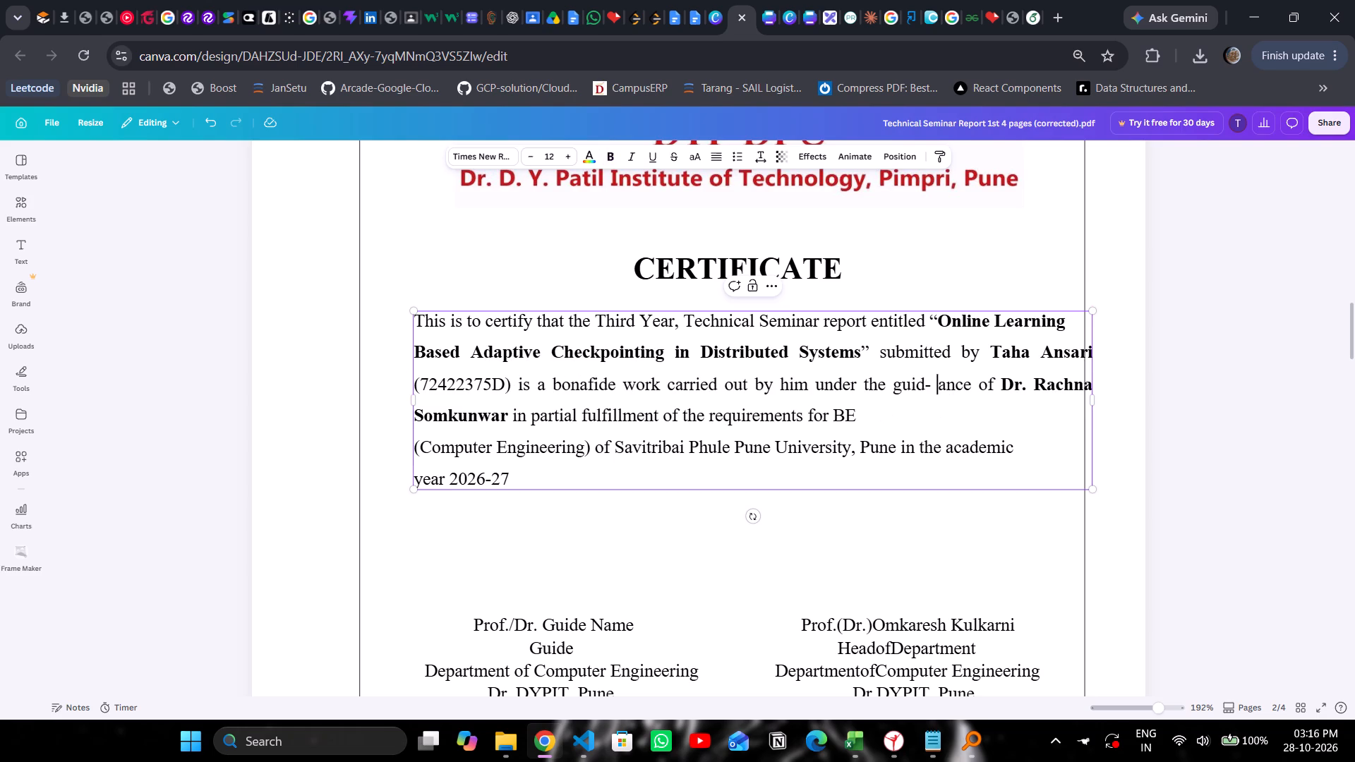
left_click(419, 416)
key("Left")
key("BackSpace")
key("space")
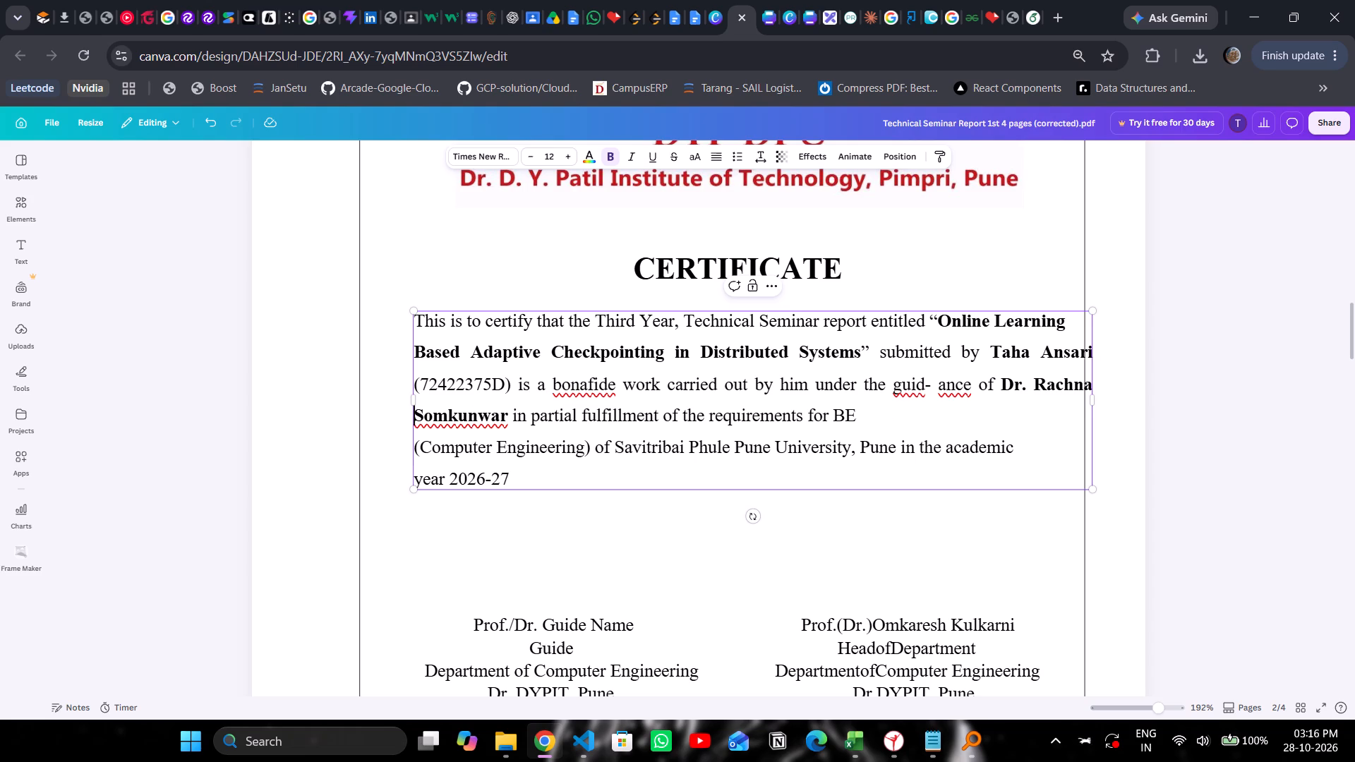
Join the “(Computer Engineering)” and “year 2026-27” lines onto the preceding certificate text, with a space at each join.
left_click(414, 445)
key("BackSpace")
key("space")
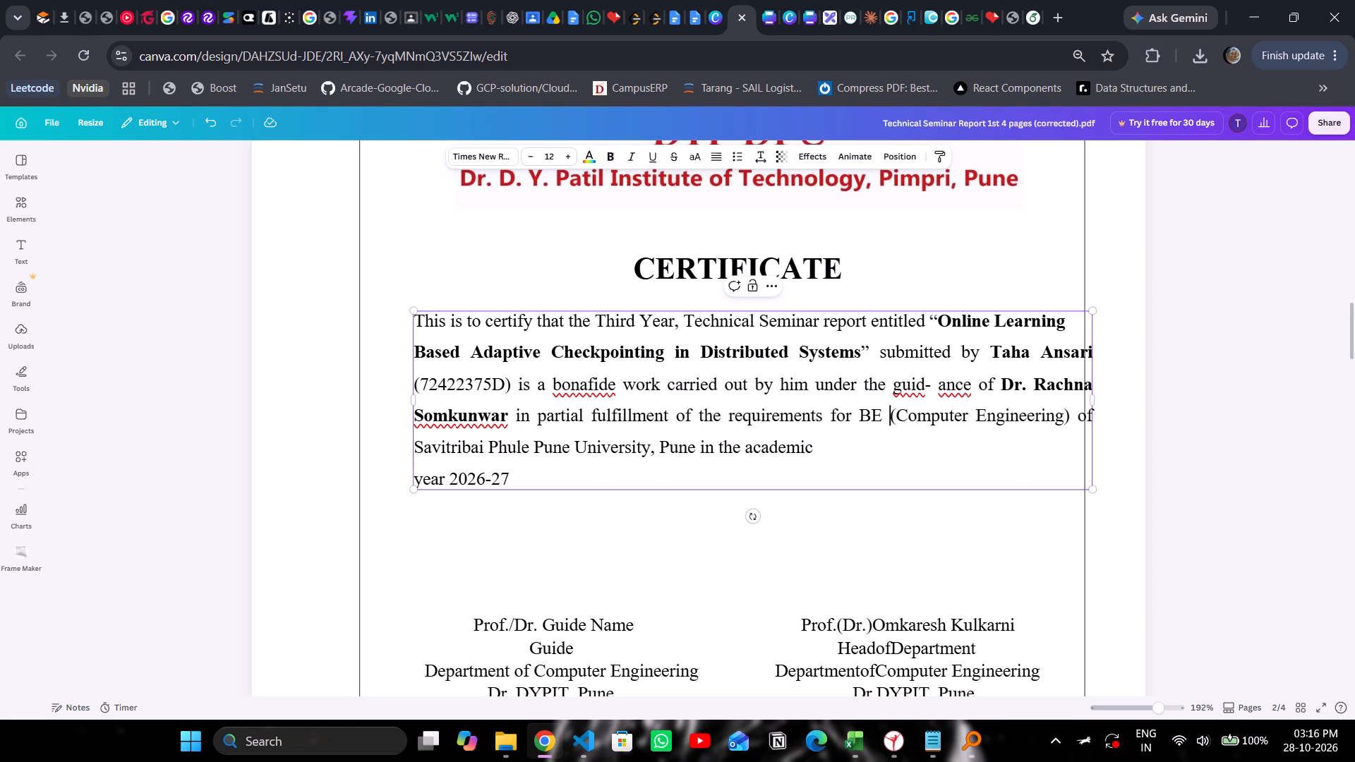
left_click(417, 447)
key("BackSpace")
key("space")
left_click(416, 477)
key("BackSpace")
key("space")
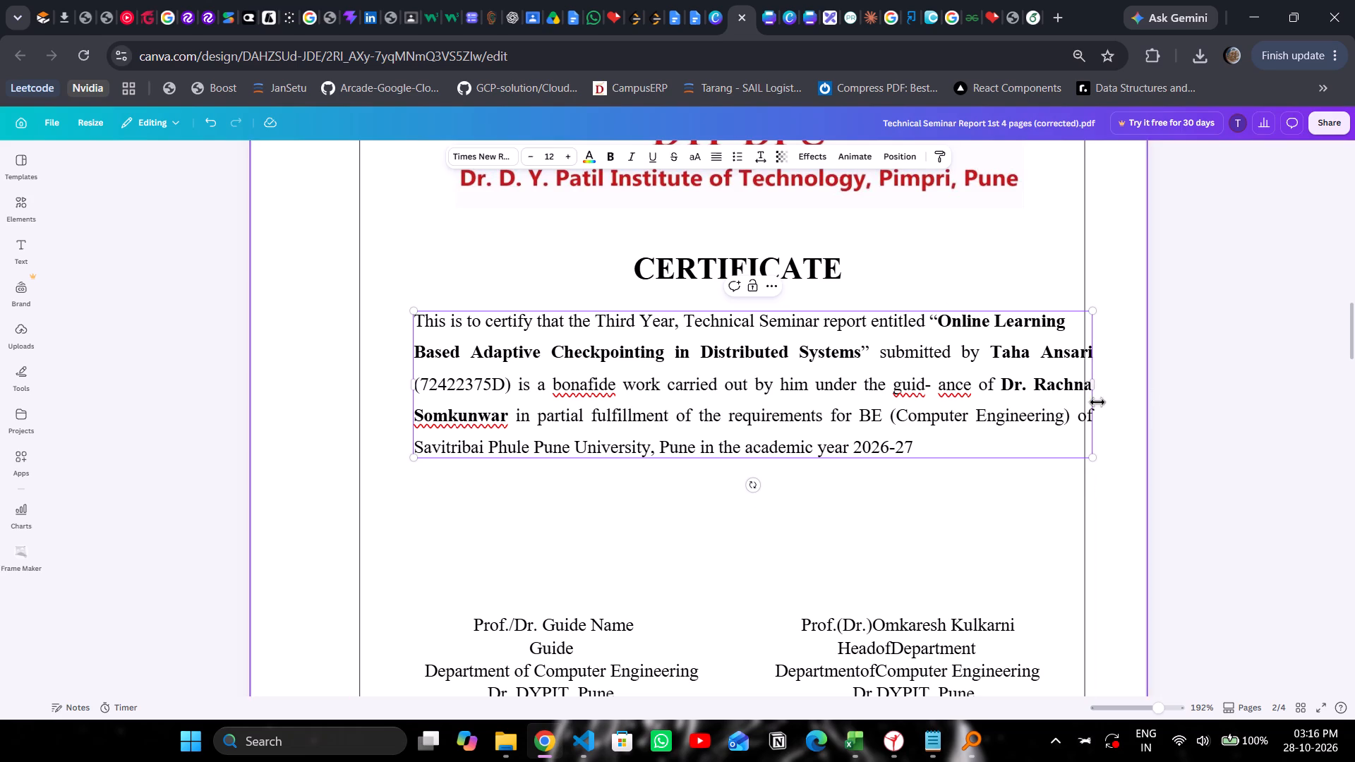
Narrow the certificate text box until its right edge sits just inside the page border, keeping “Online Learning” on the first line.
left_click_drag(1098, 390, 1066, 394)
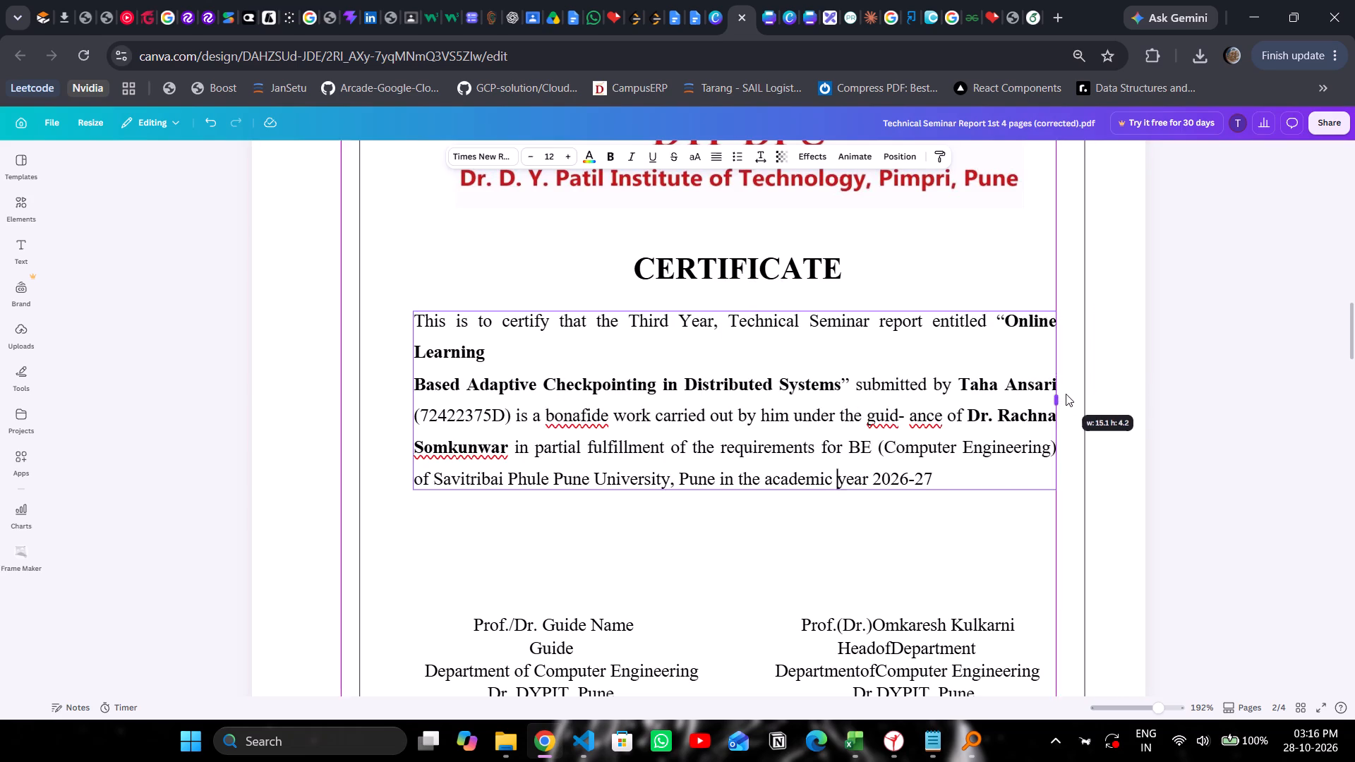
left_click_drag(1066, 394, 1086, 394)
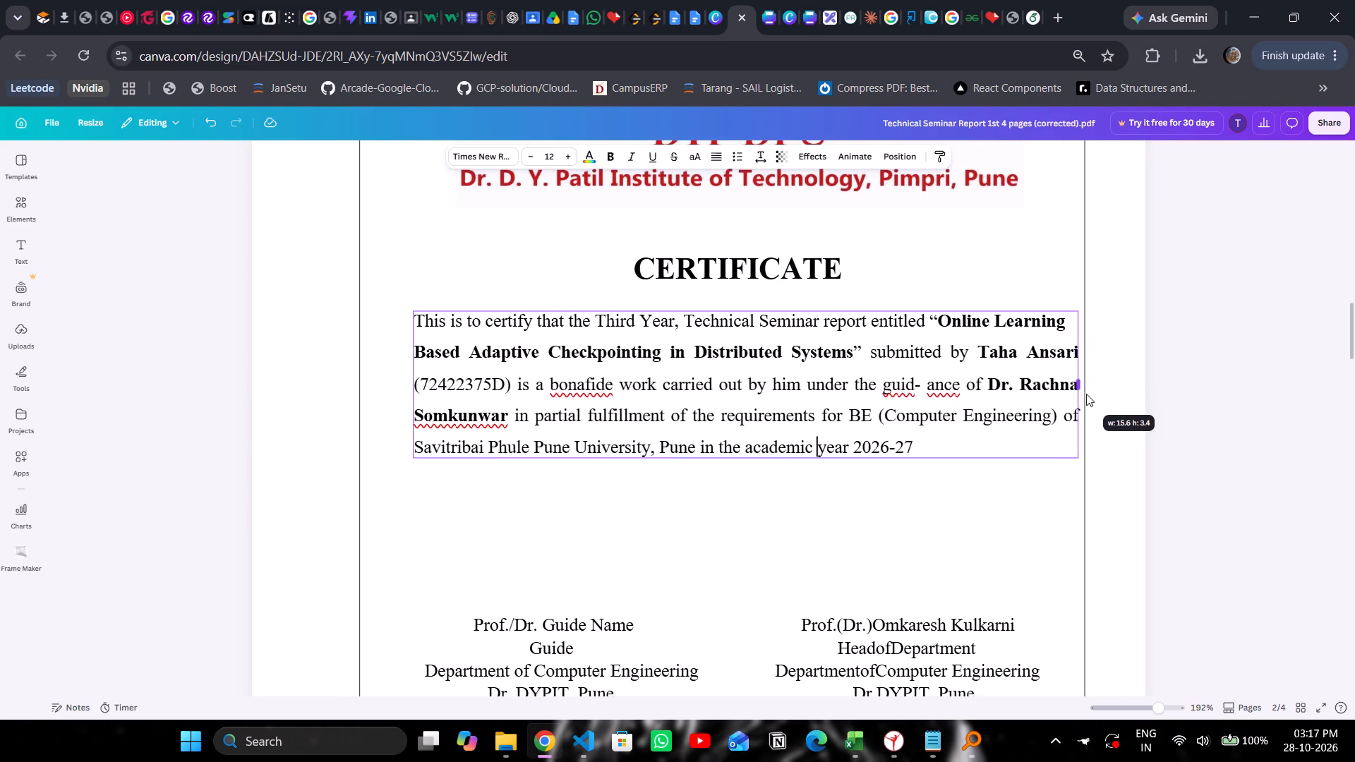
left_click_drag(1086, 394, 1095, 393)
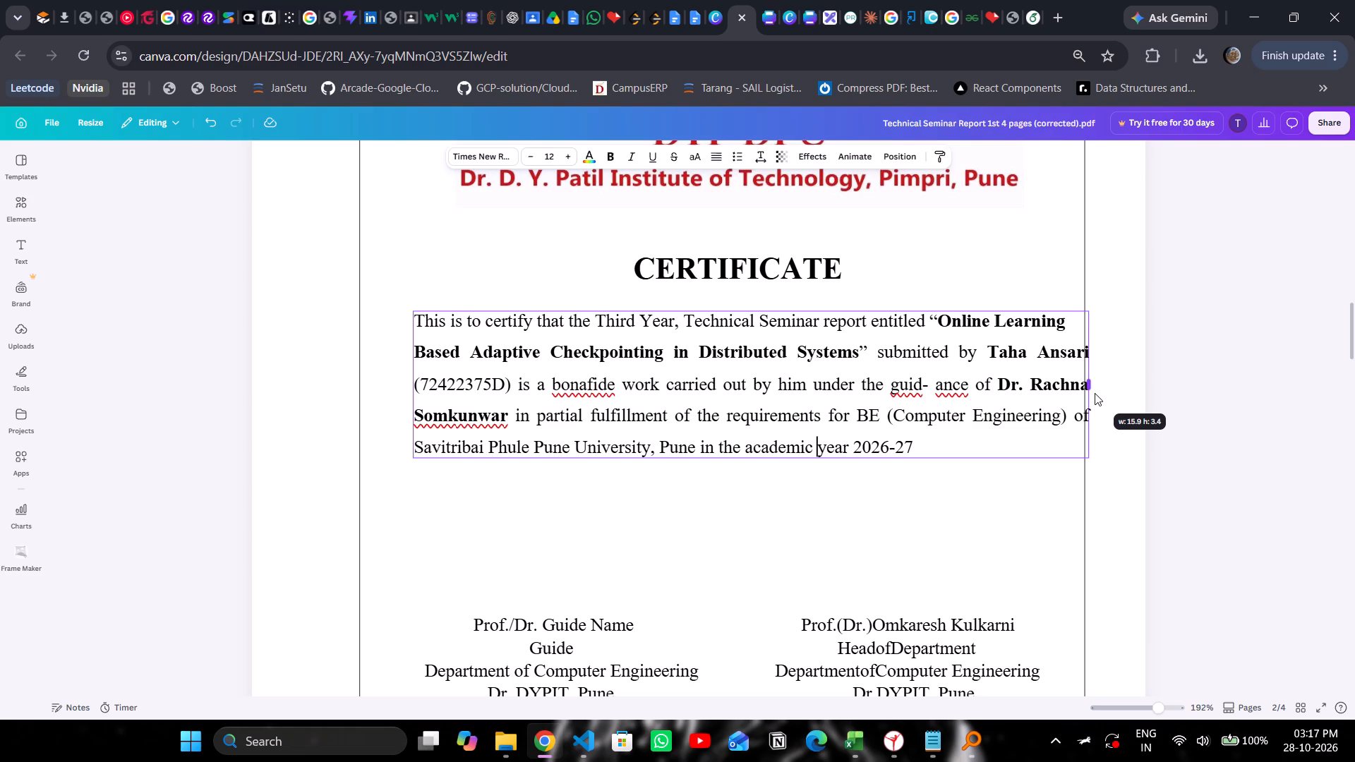
left_click_drag(1095, 393, 1085, 392)
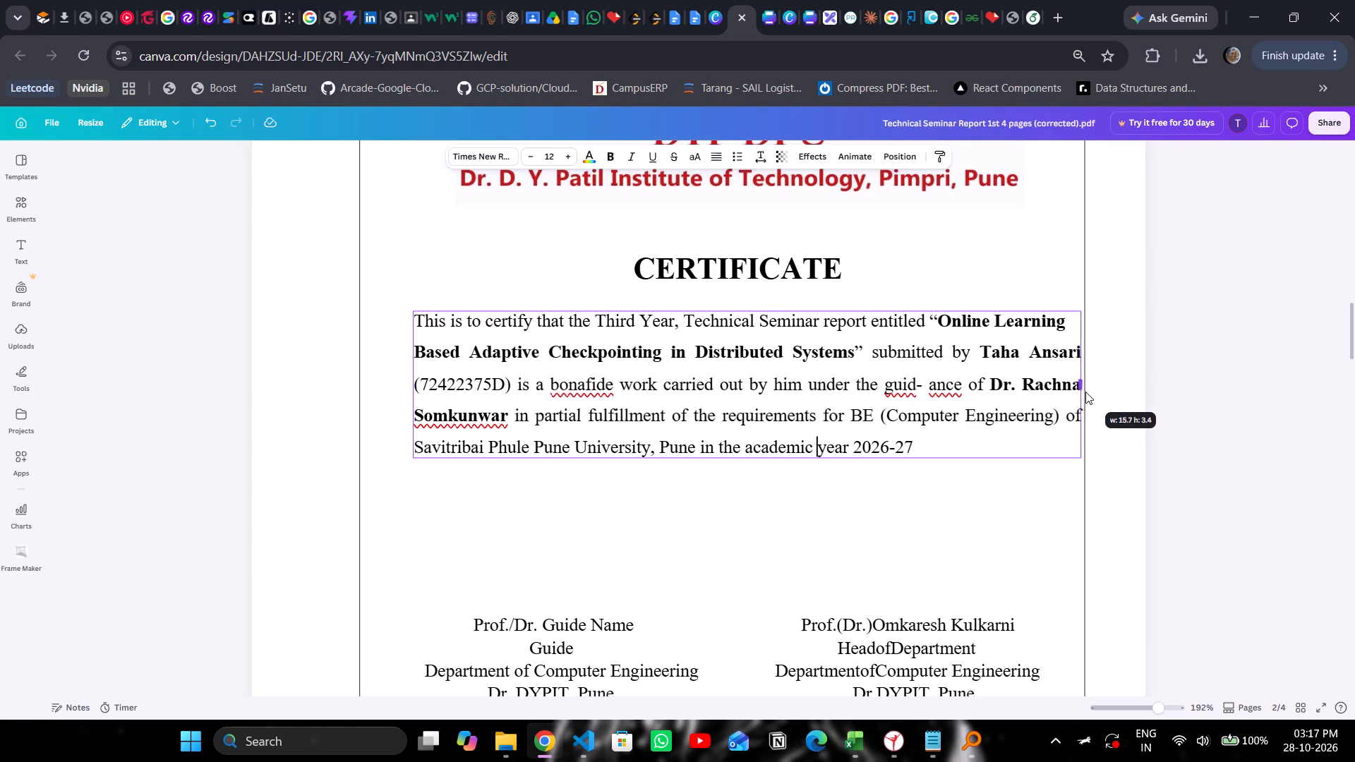
left_click_drag(1085, 392, 1080, 392)
left_click(1161, 368)
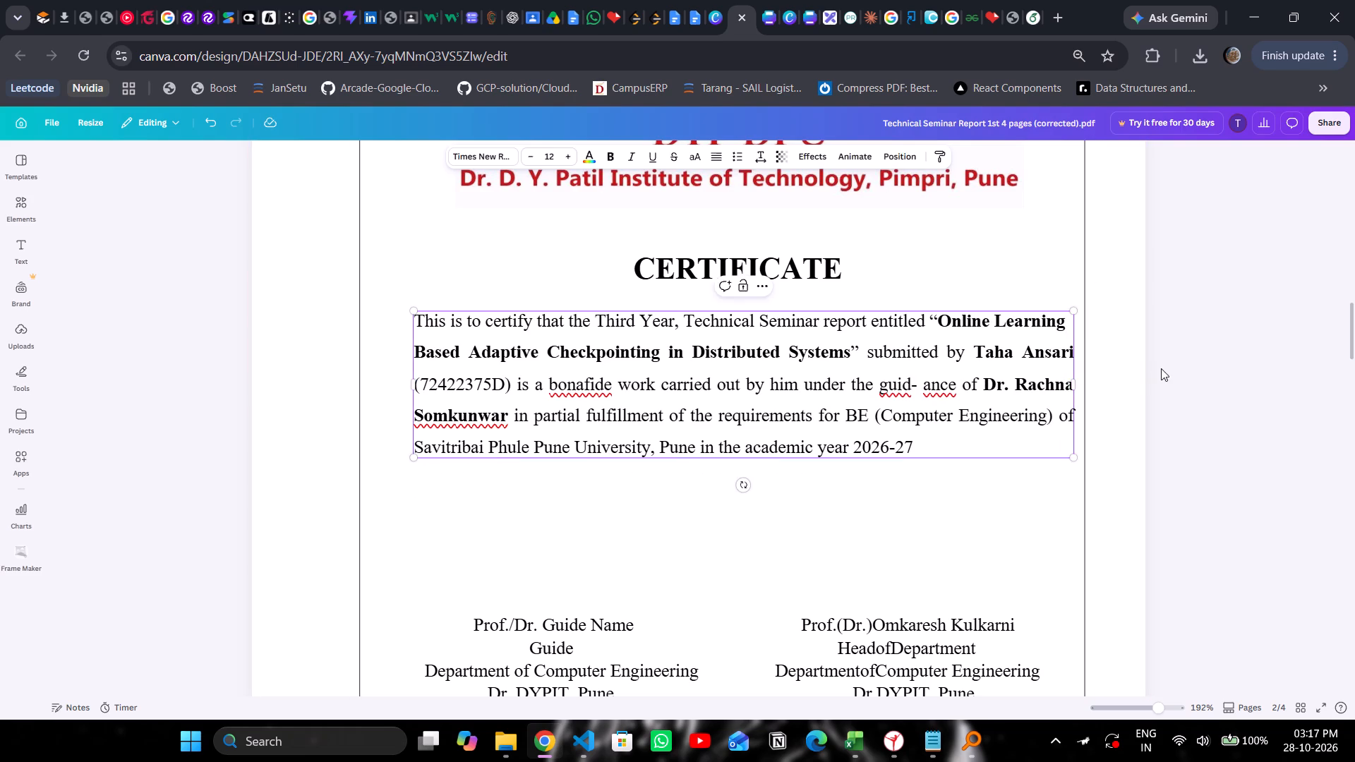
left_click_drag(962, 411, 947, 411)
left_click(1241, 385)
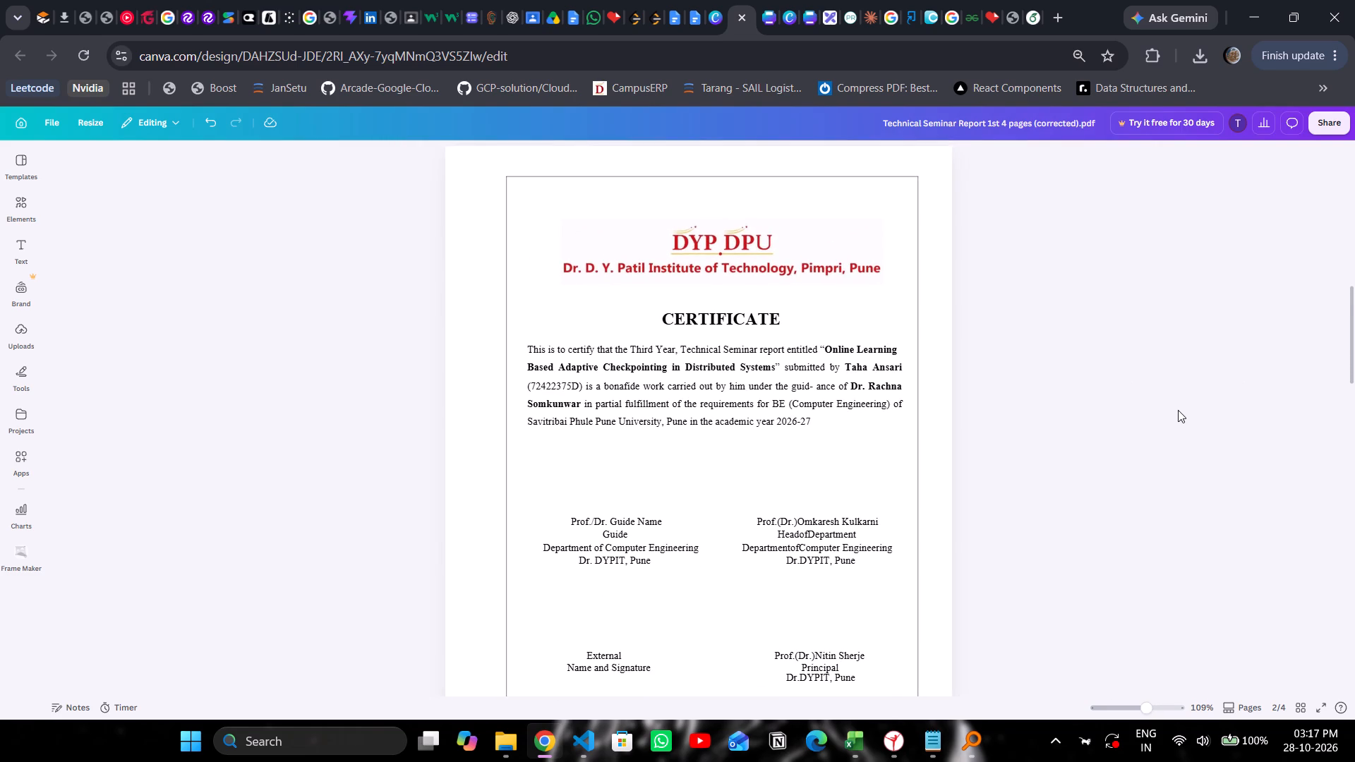
Replace the “Prof./Dr. Guide Name” placeholder above “Guide” in the certificate's signature block with “Dr.” and the guide's full name.
scroll(1178, 410, "down", 1)
left_click(633, 432)
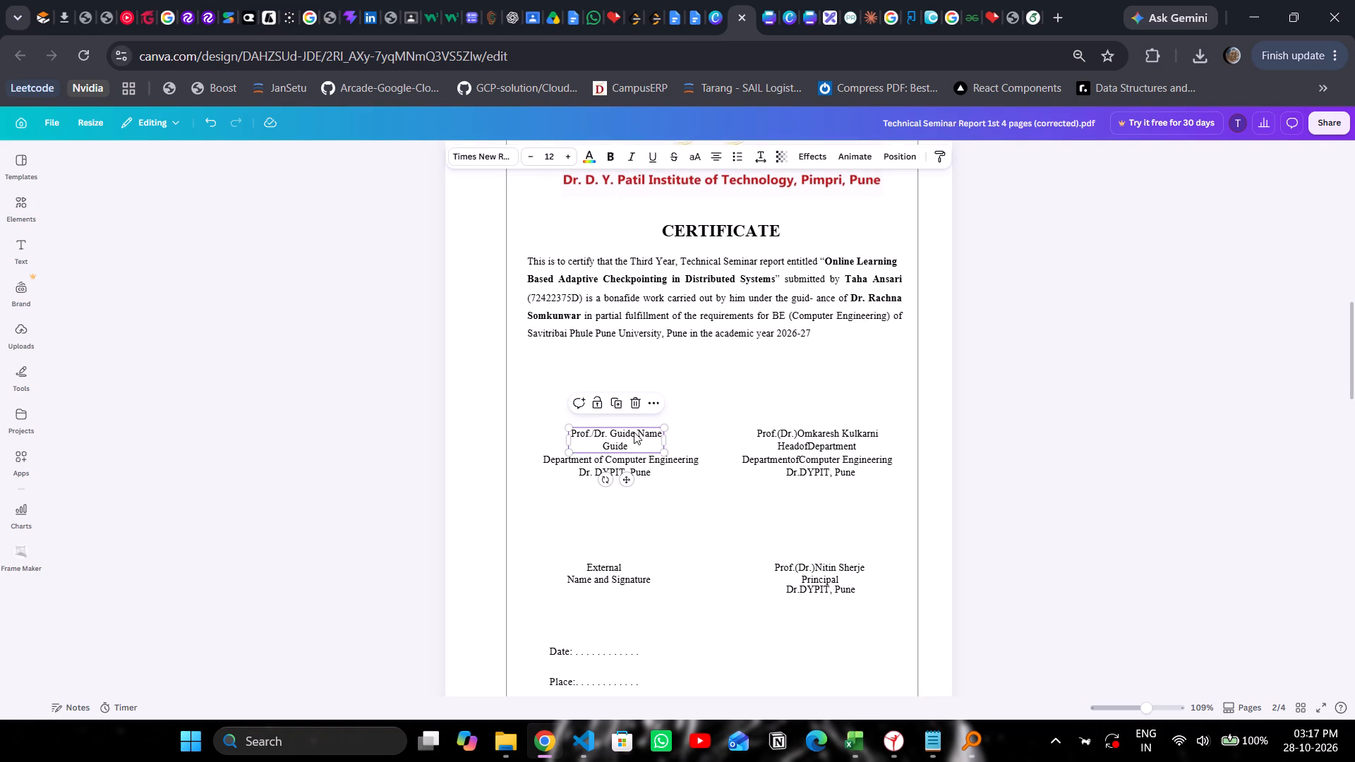
left_click(634, 432)
left_click(634, 432)
left_click_drag(661, 437, 569, 439)
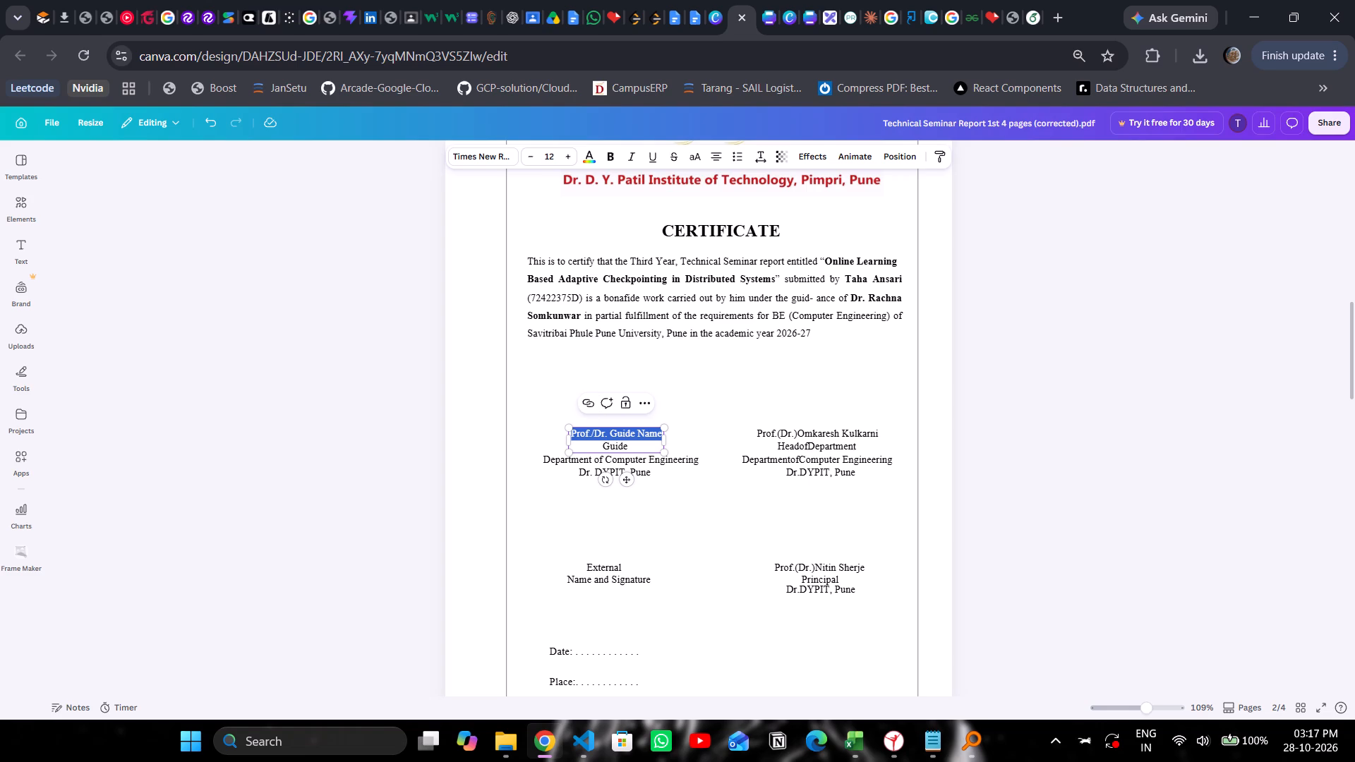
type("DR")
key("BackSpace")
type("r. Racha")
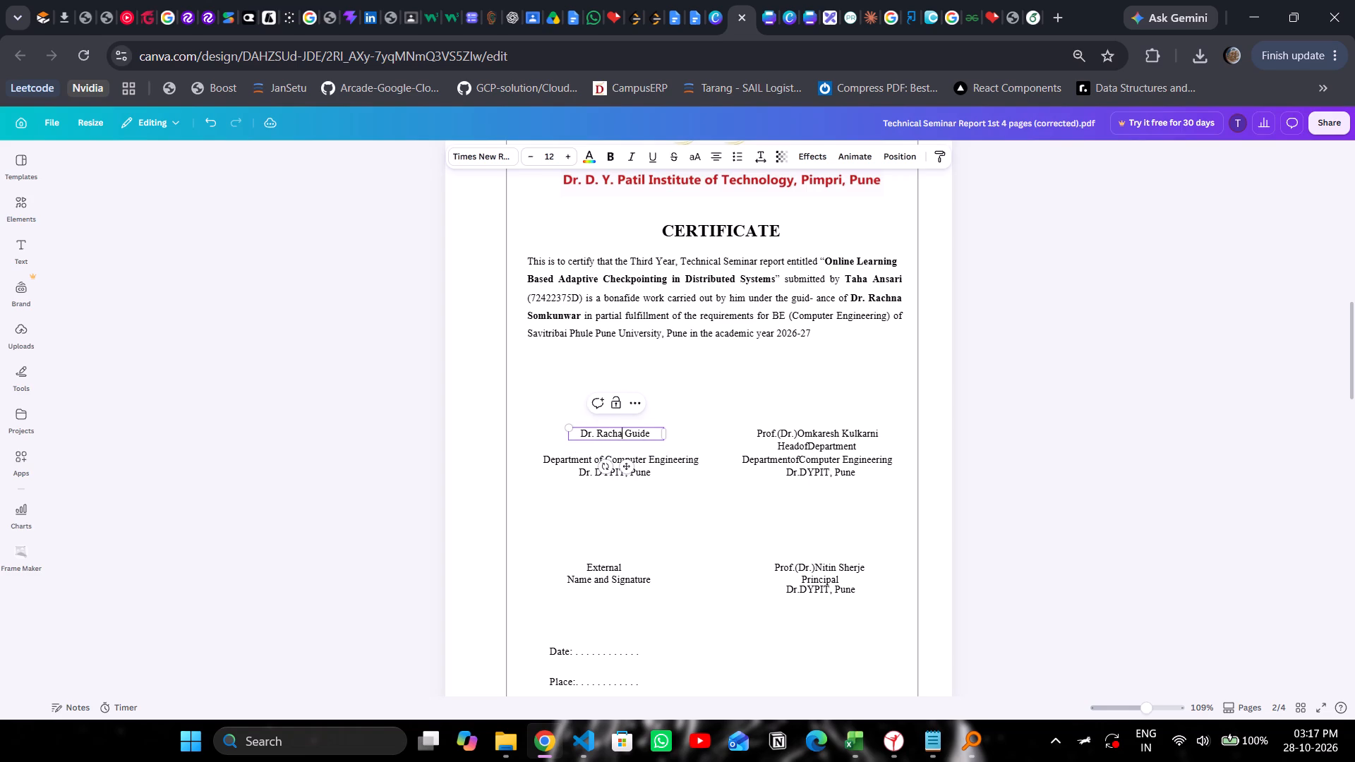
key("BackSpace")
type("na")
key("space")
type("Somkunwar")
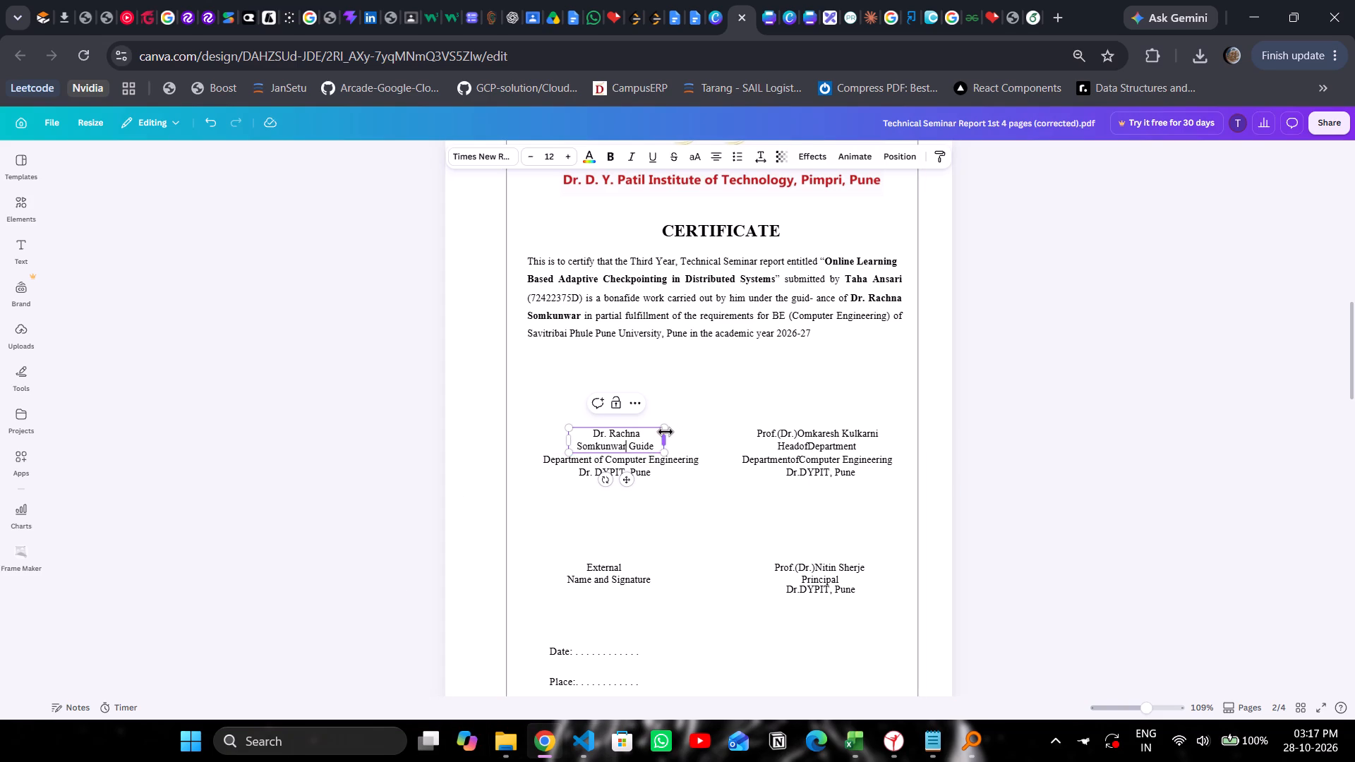
Widen the guide's signature text box slightly so the name fits on one line with “Guide” beneath it.
left_click_drag(668, 440, 675, 440)
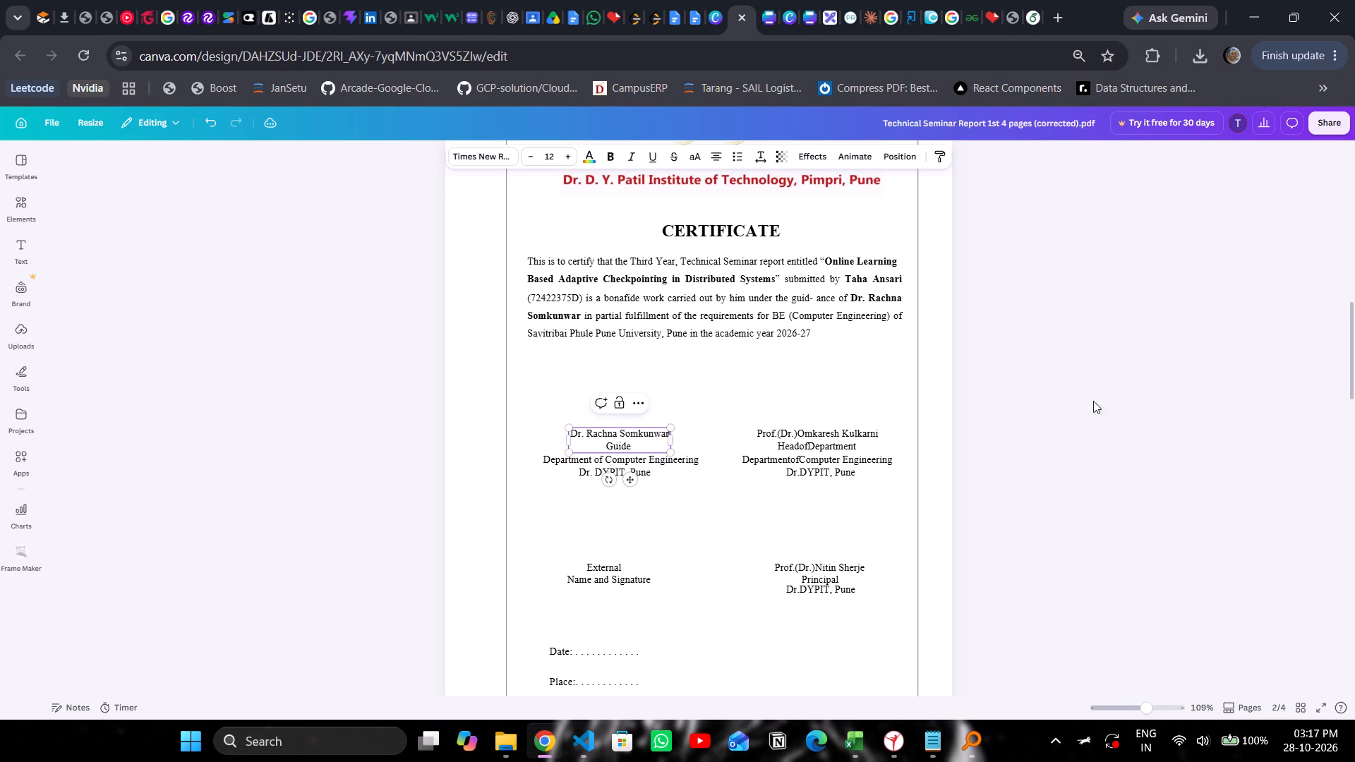
left_click(1111, 397)
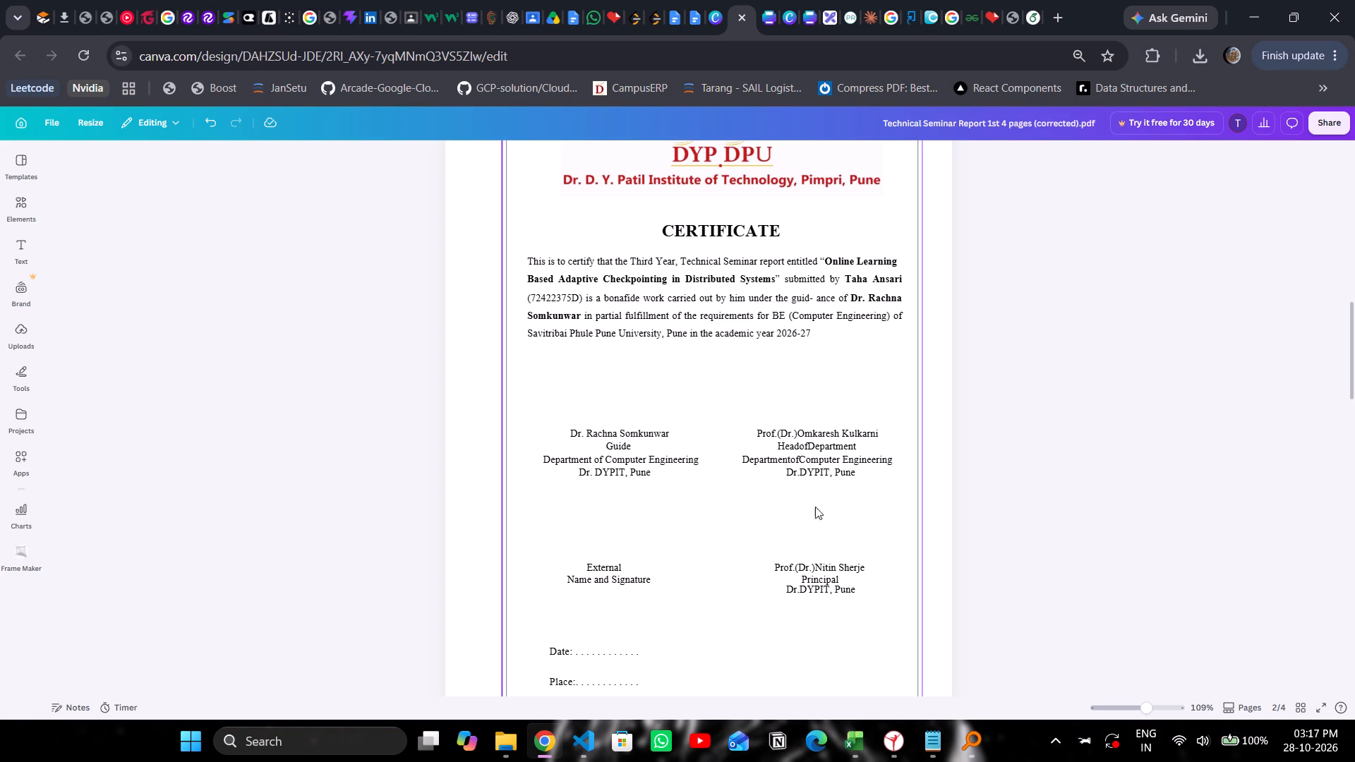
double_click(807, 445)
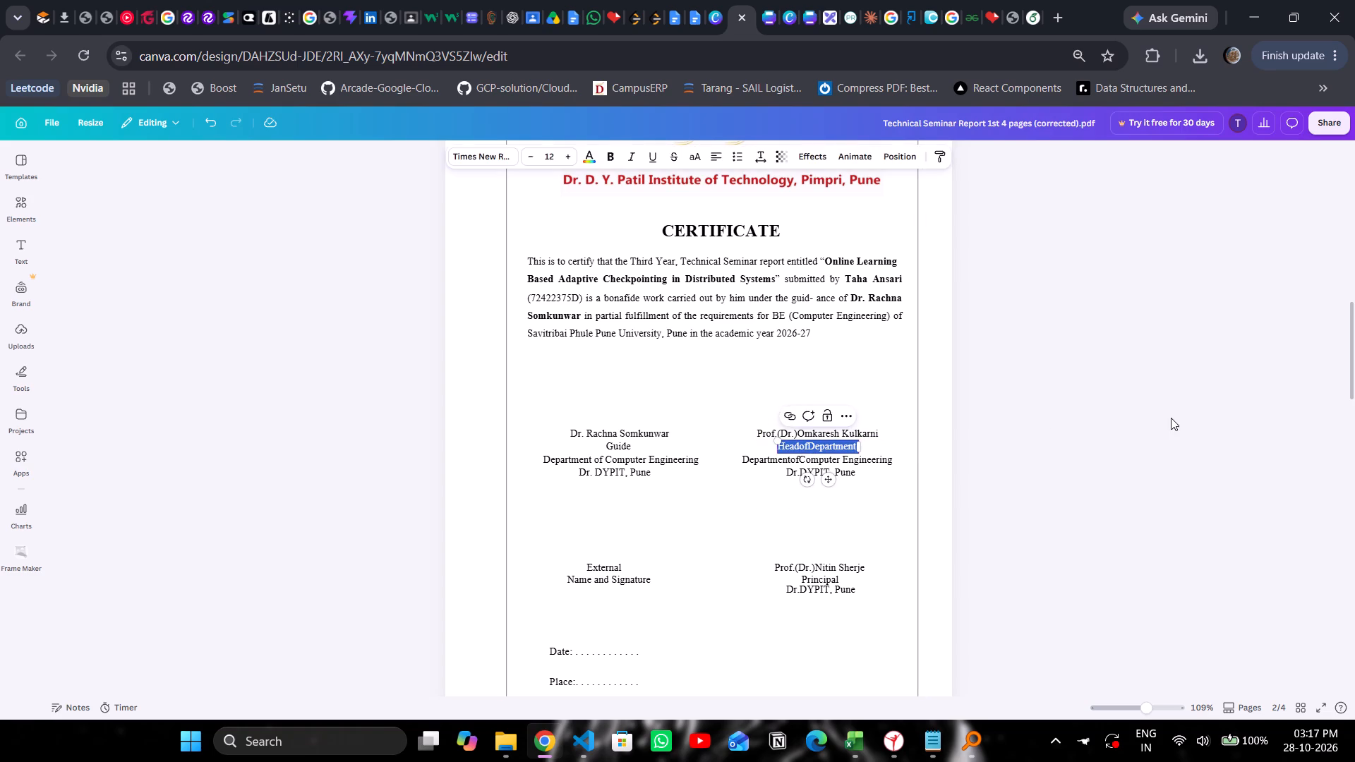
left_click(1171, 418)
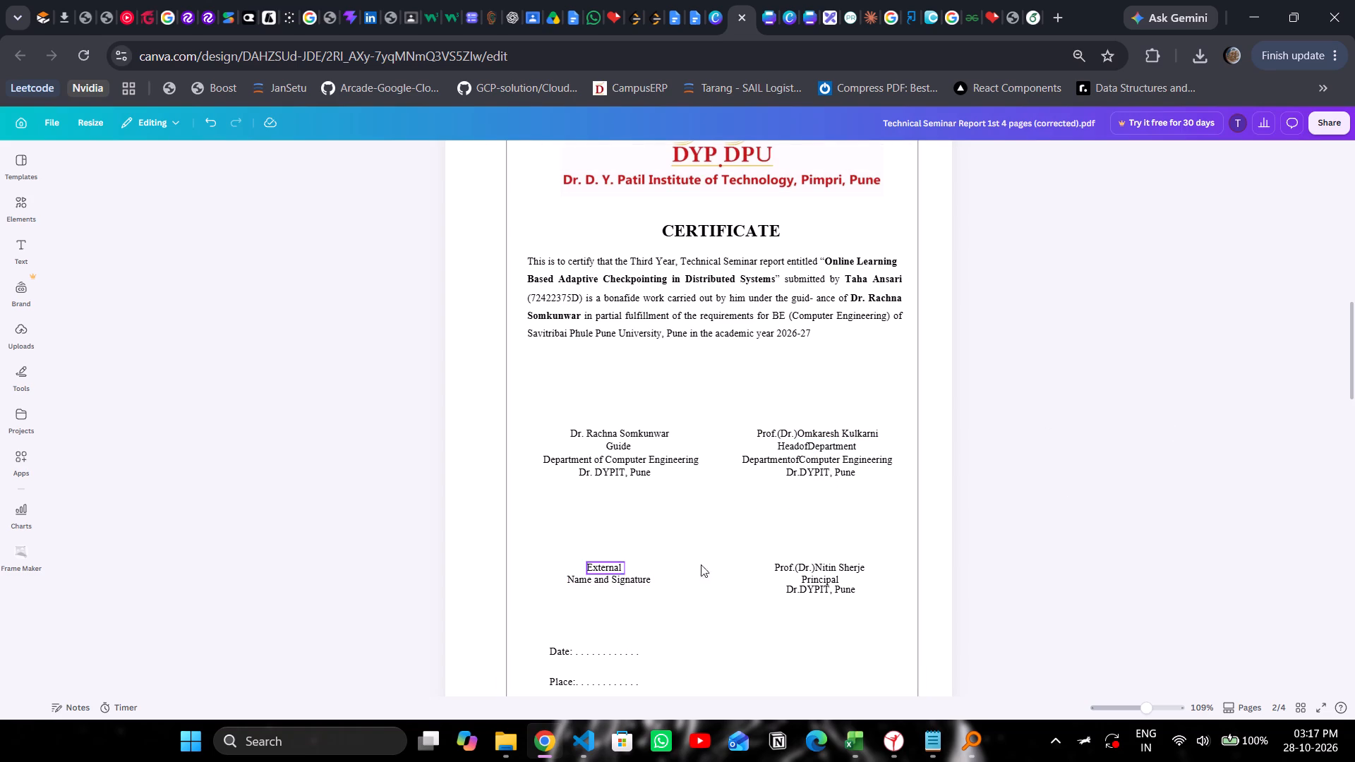
Replace the “Mr. Your Name Here” placeholder at the bottom of the Declaration page with “Mr.” and the student's full name.
scroll(809, 552, "down", 1)
scroll(658, 564, "down", 1)
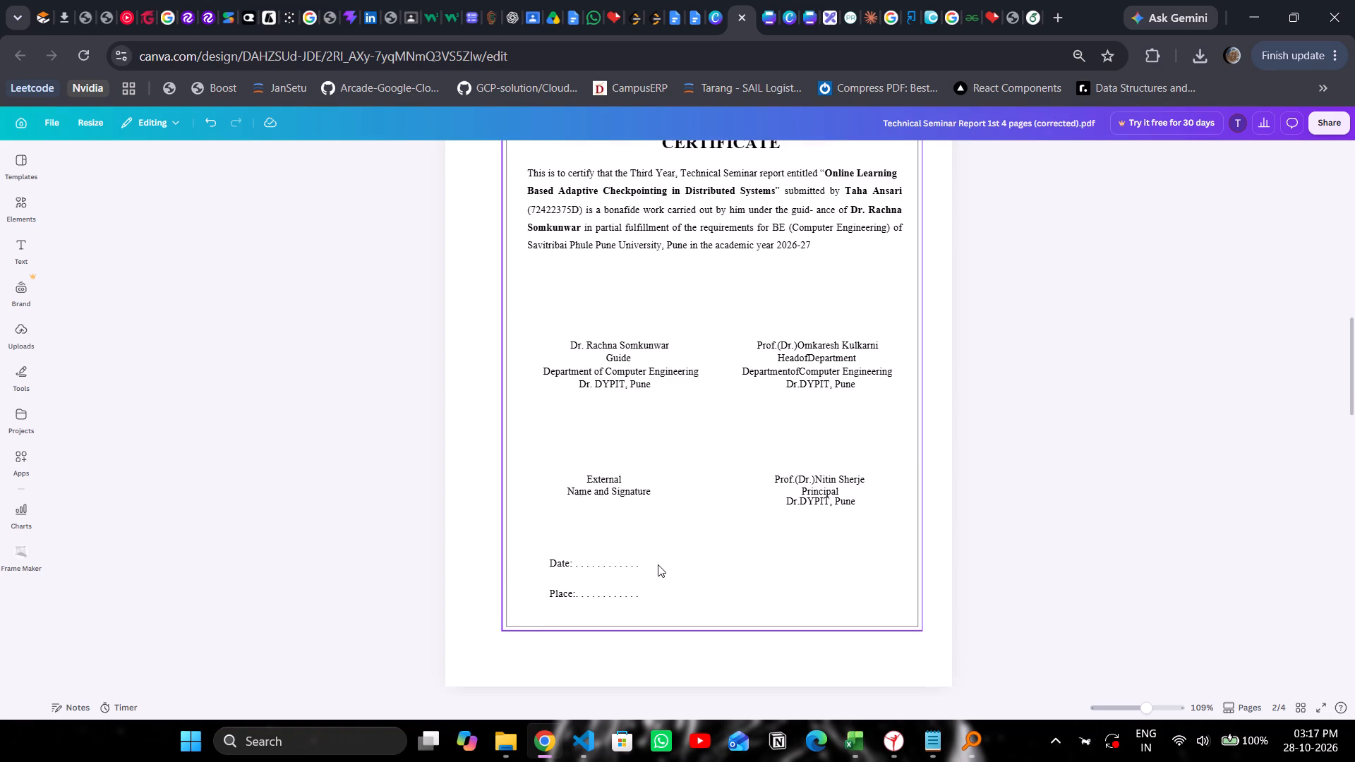
scroll(656, 560, "down", 6)
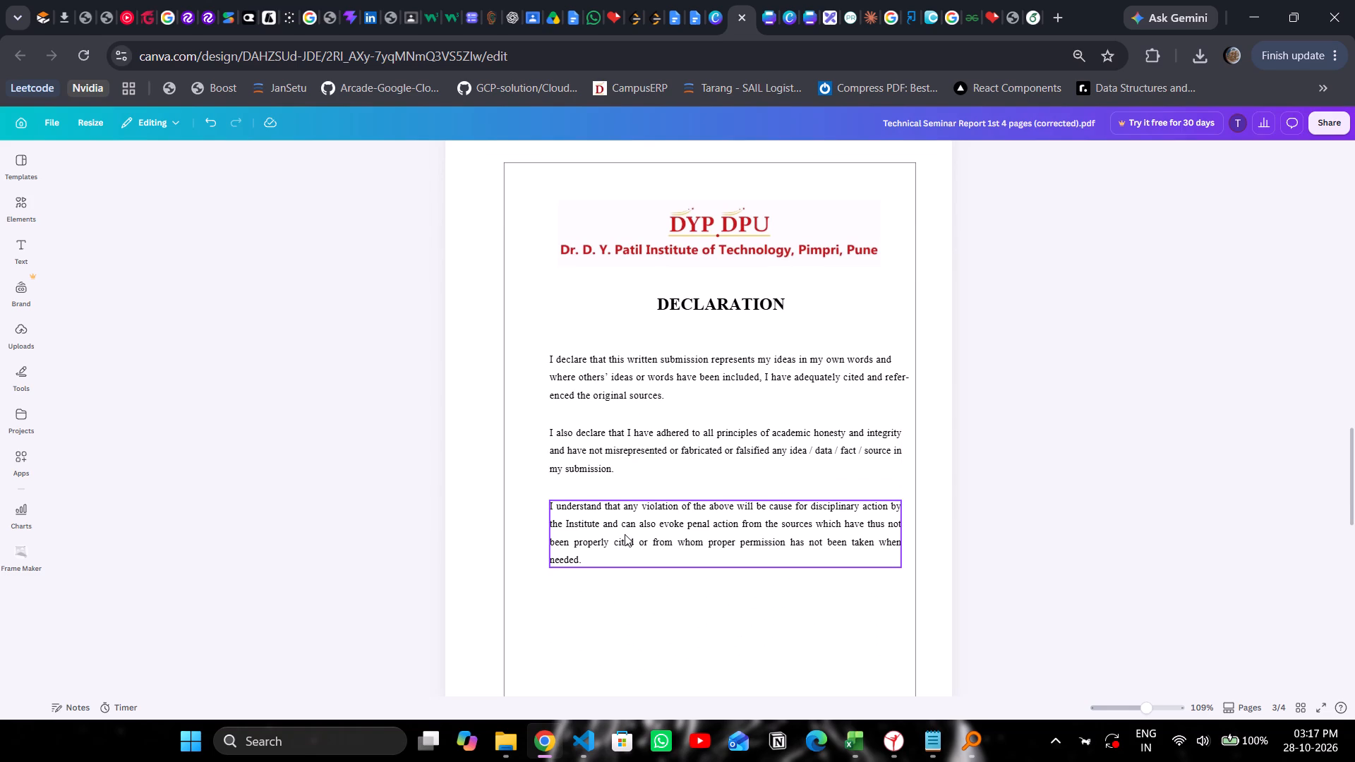
scroll(1104, 361, "down", 6)
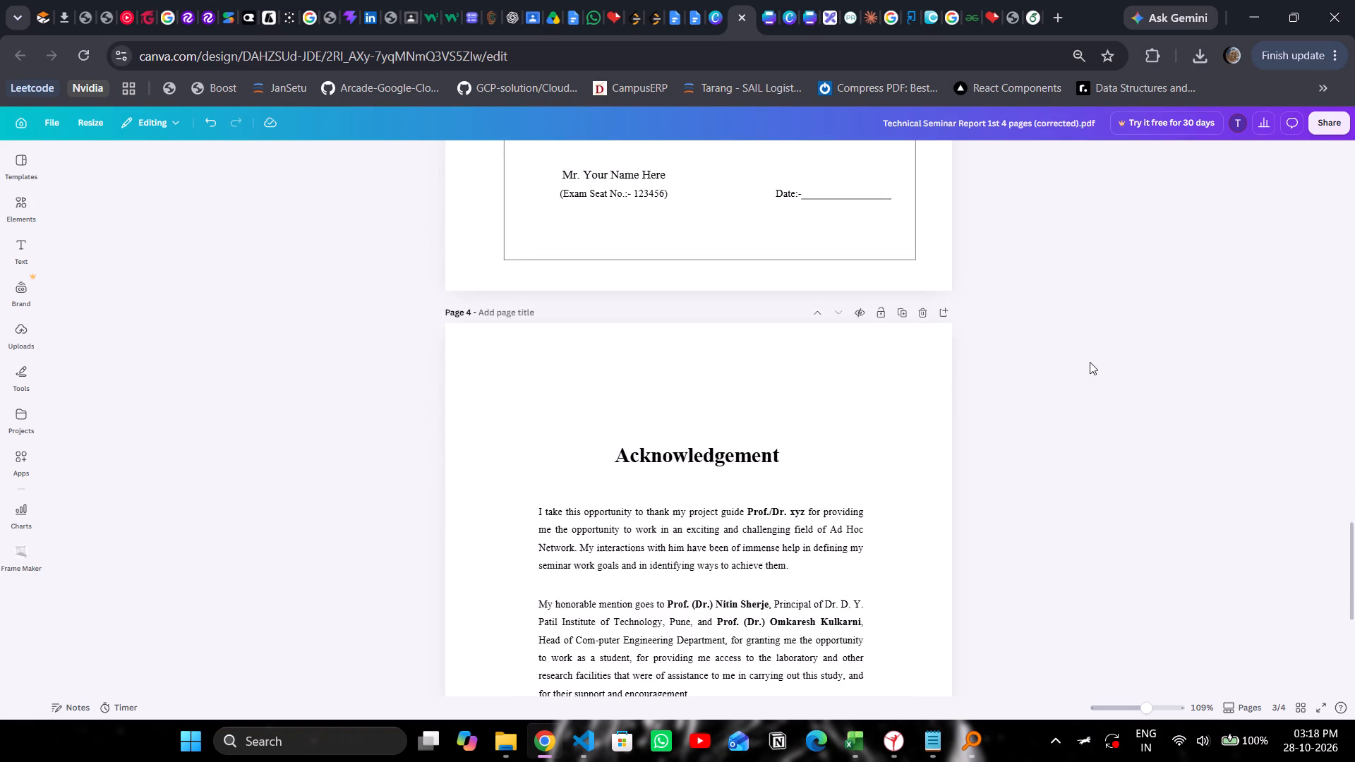
scroll(1083, 362, "up", 1)
triple_click(607, 258)
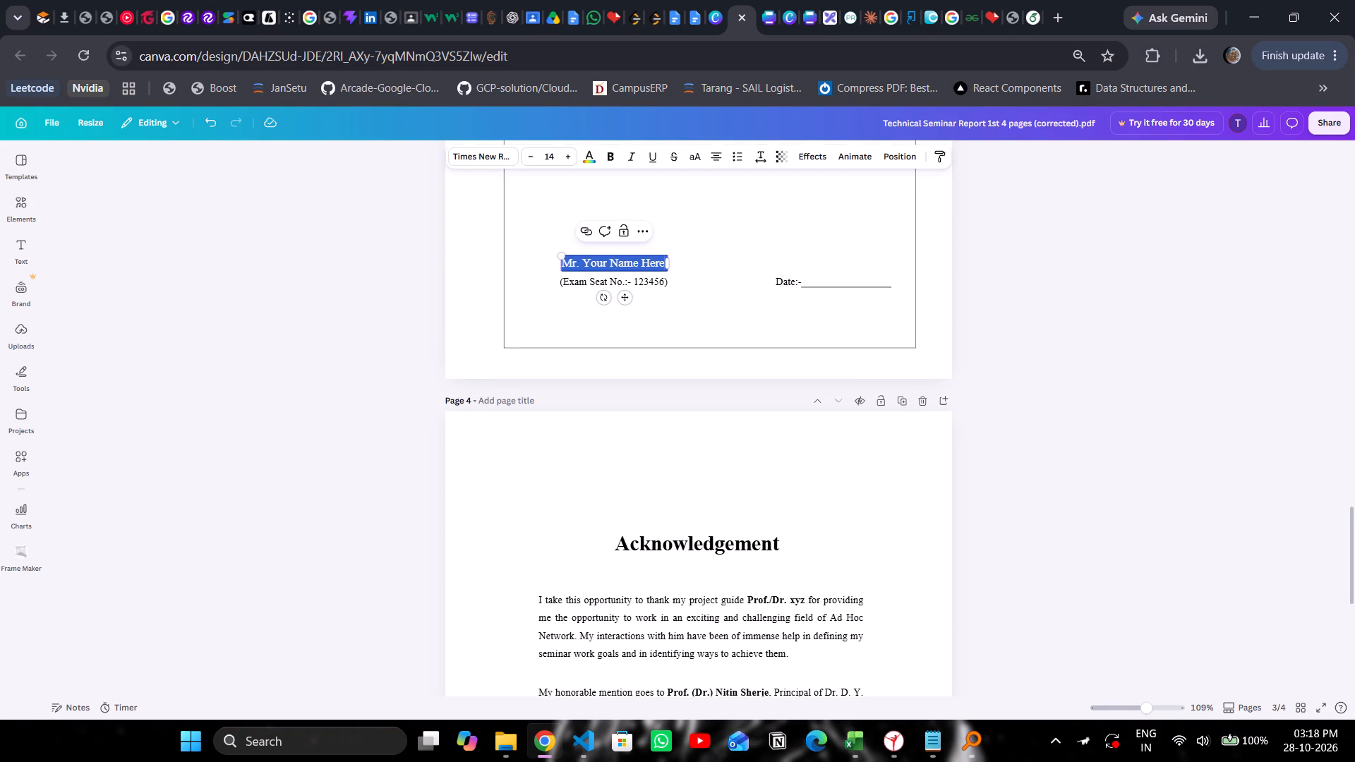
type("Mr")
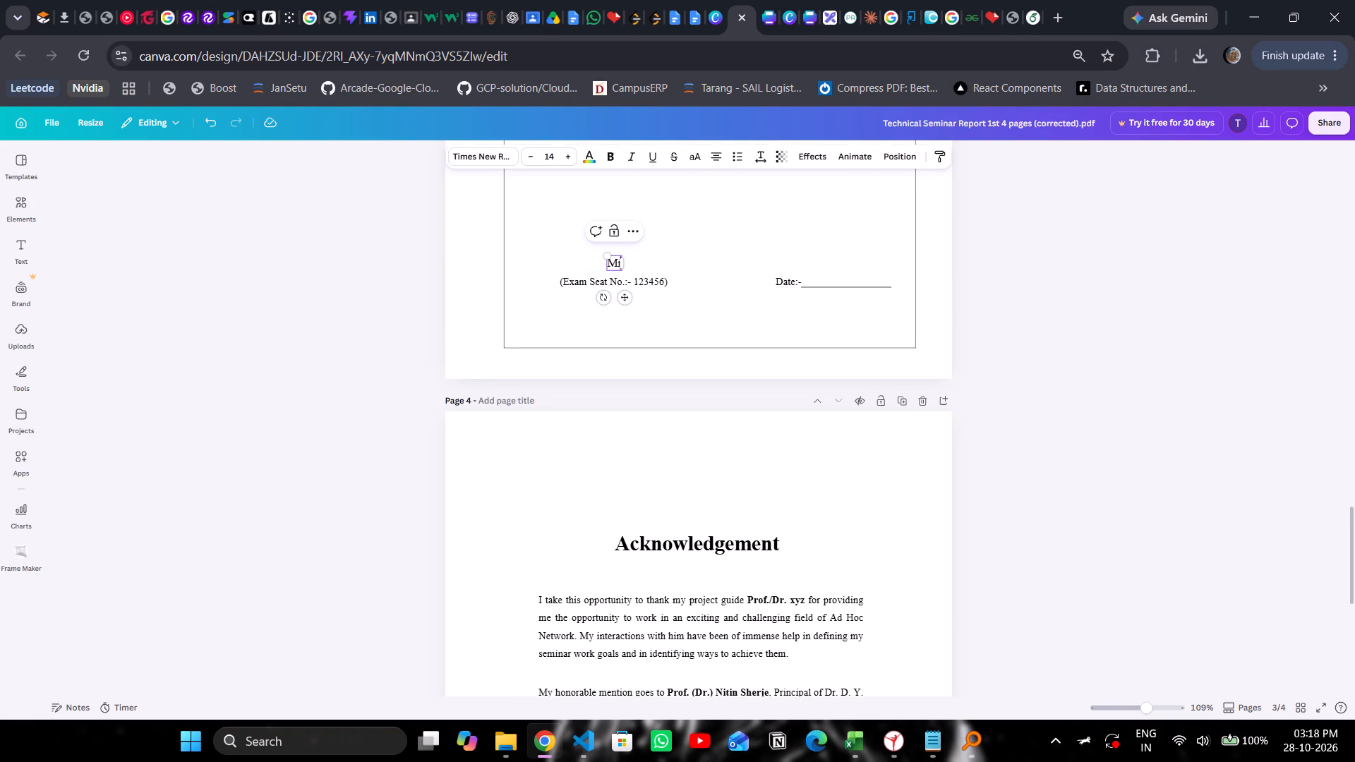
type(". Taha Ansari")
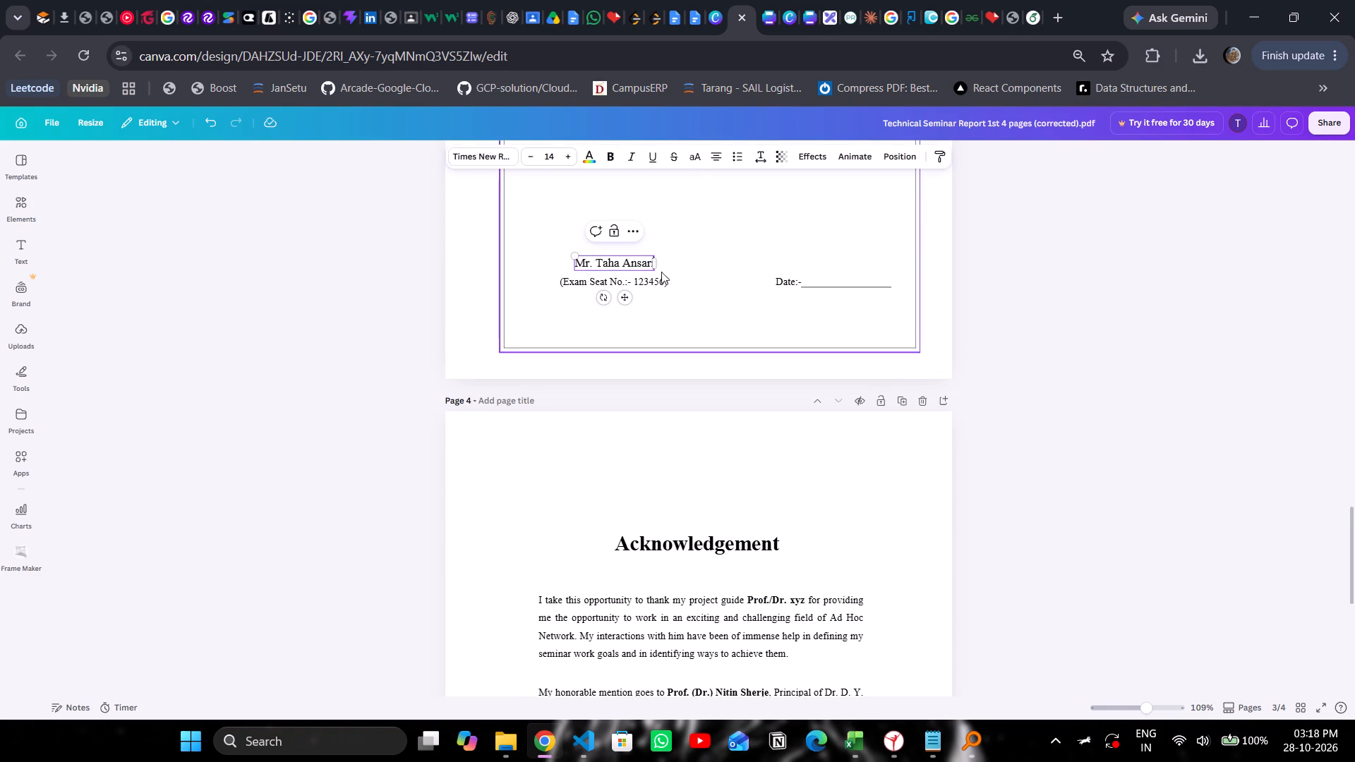
Replace the placeholder exam seat number on the Declaration page with the student's seat number copied from the certificate paragraph.
left_click(655, 277)
triple_click(656, 277)
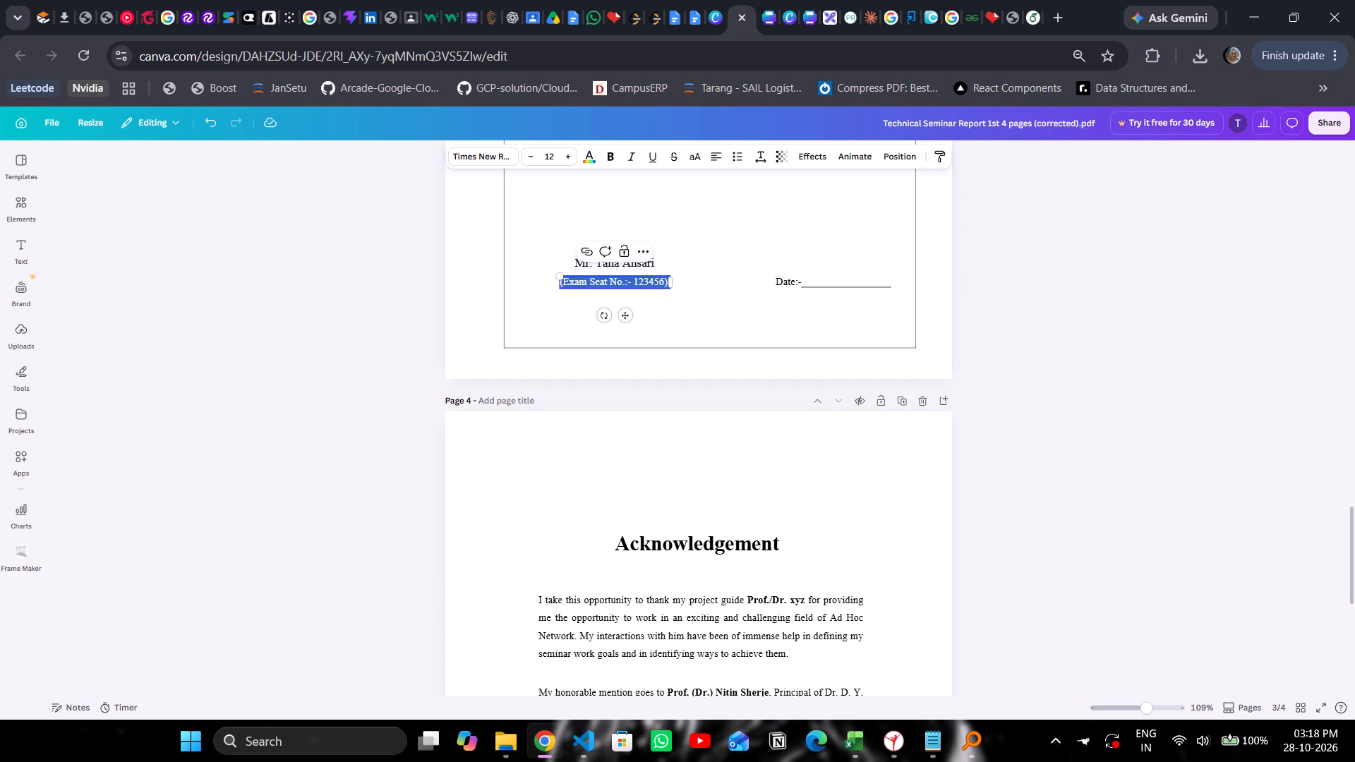
double_click(659, 285)
scroll(666, 277, "up", 9)
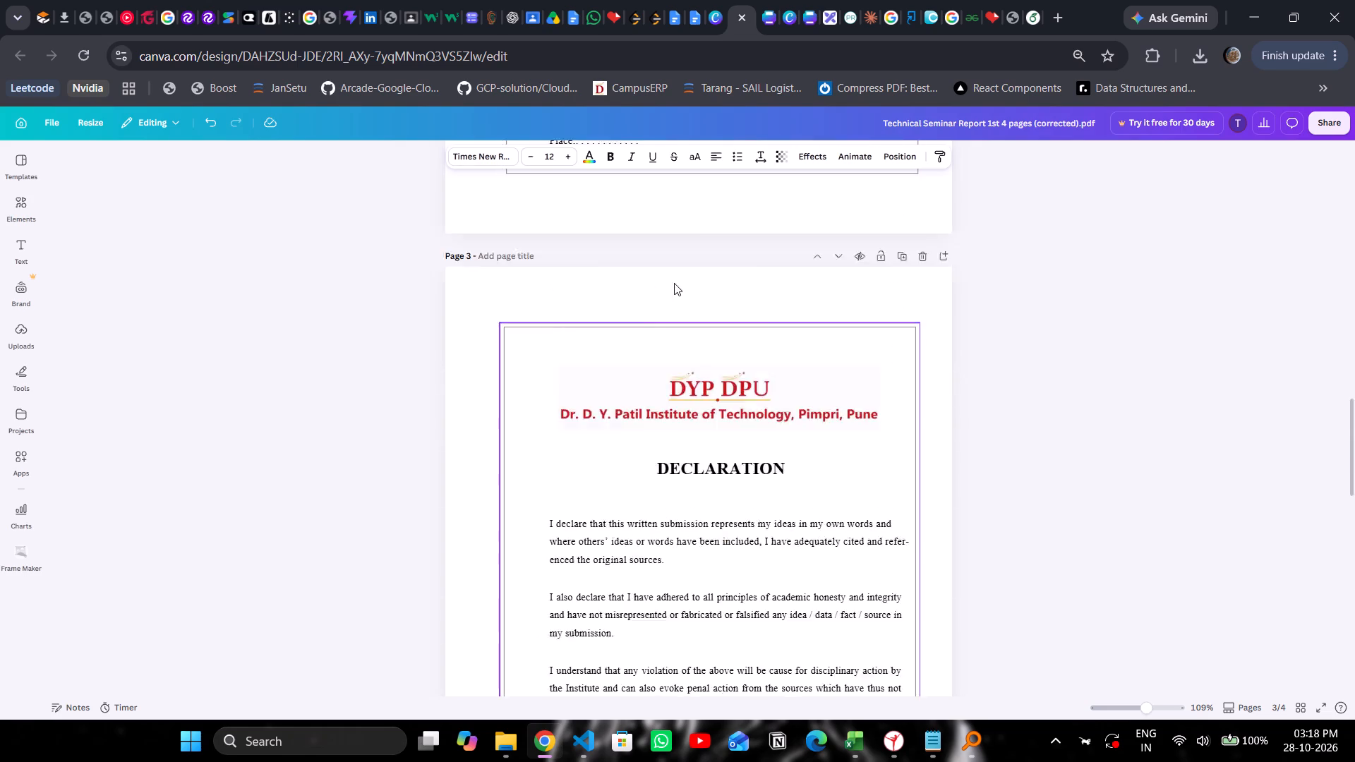
scroll(677, 265, "up", 3)
scroll(670, 329, "down", 7)
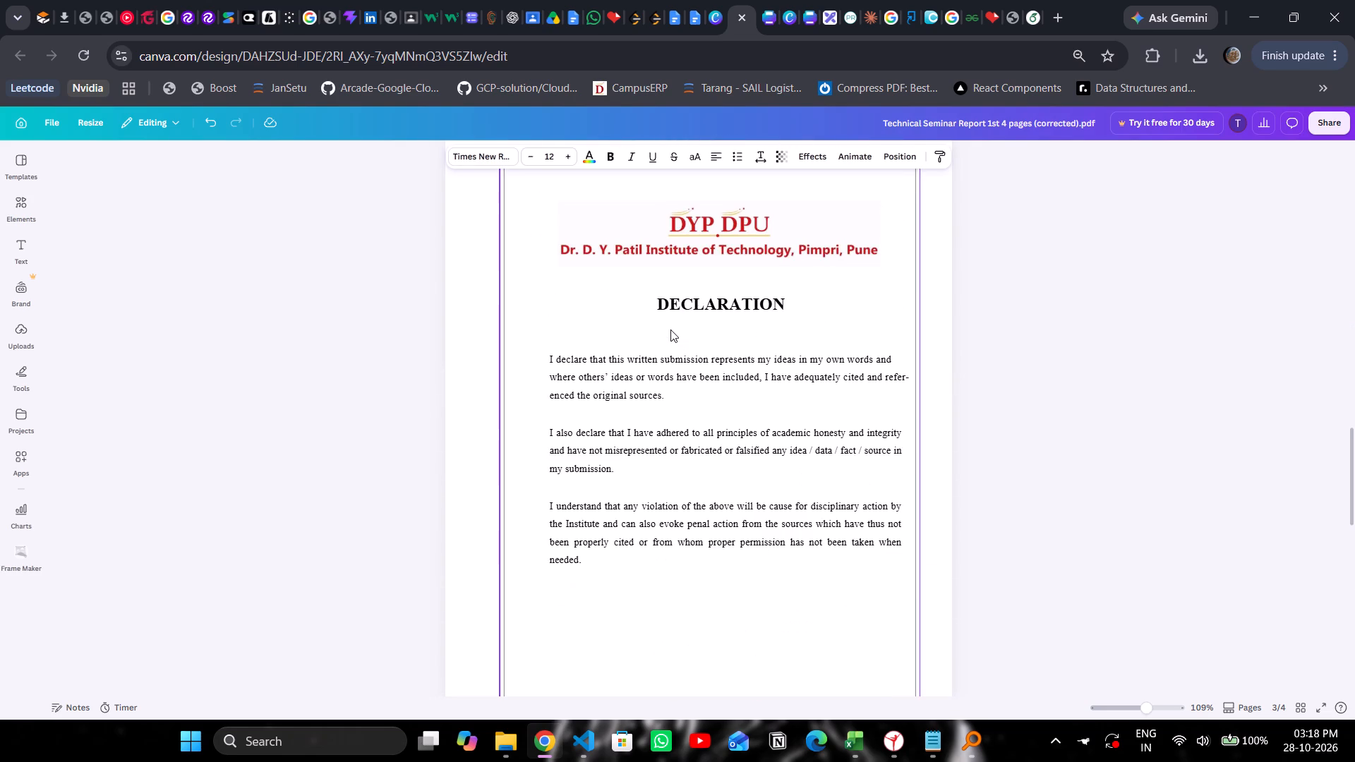
scroll(670, 329, "up", 9)
triple_click(561, 385)
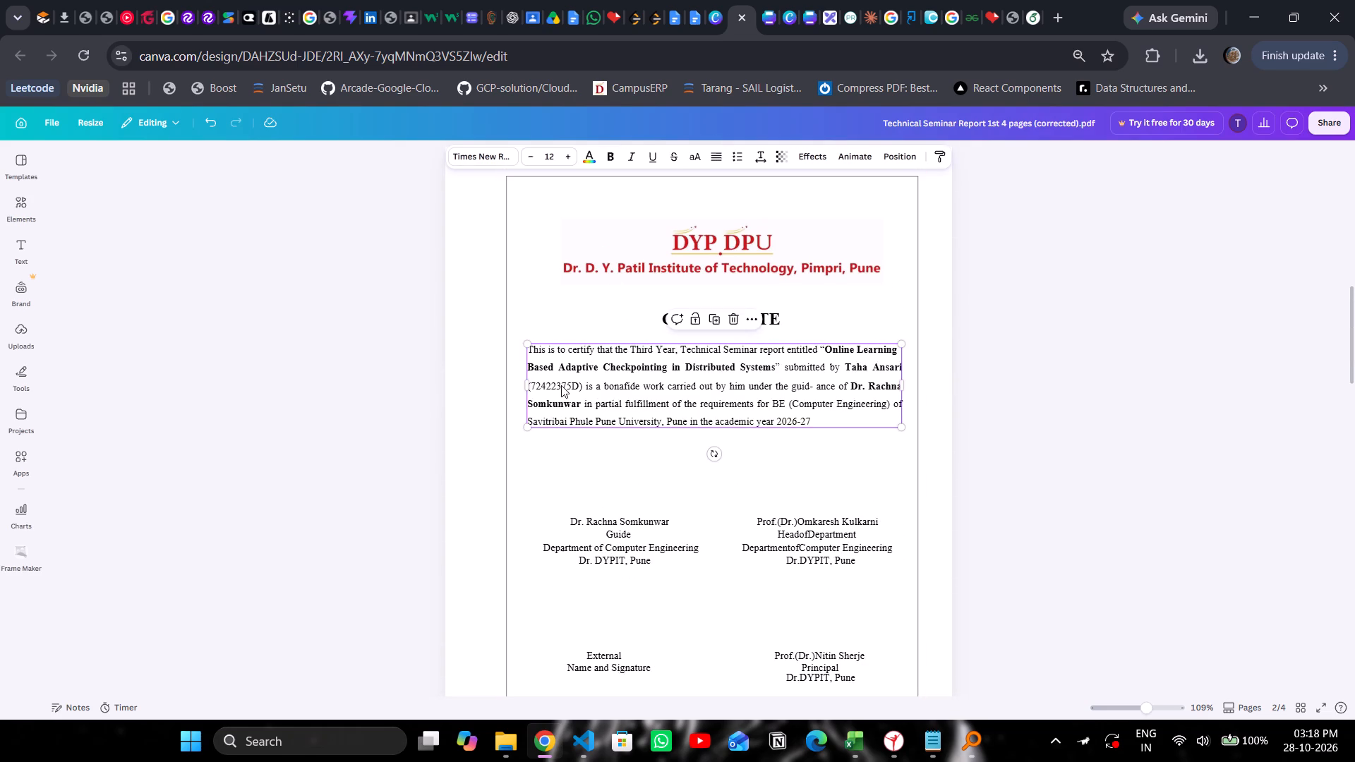
double_click(561, 385)
left_click(571, 382)
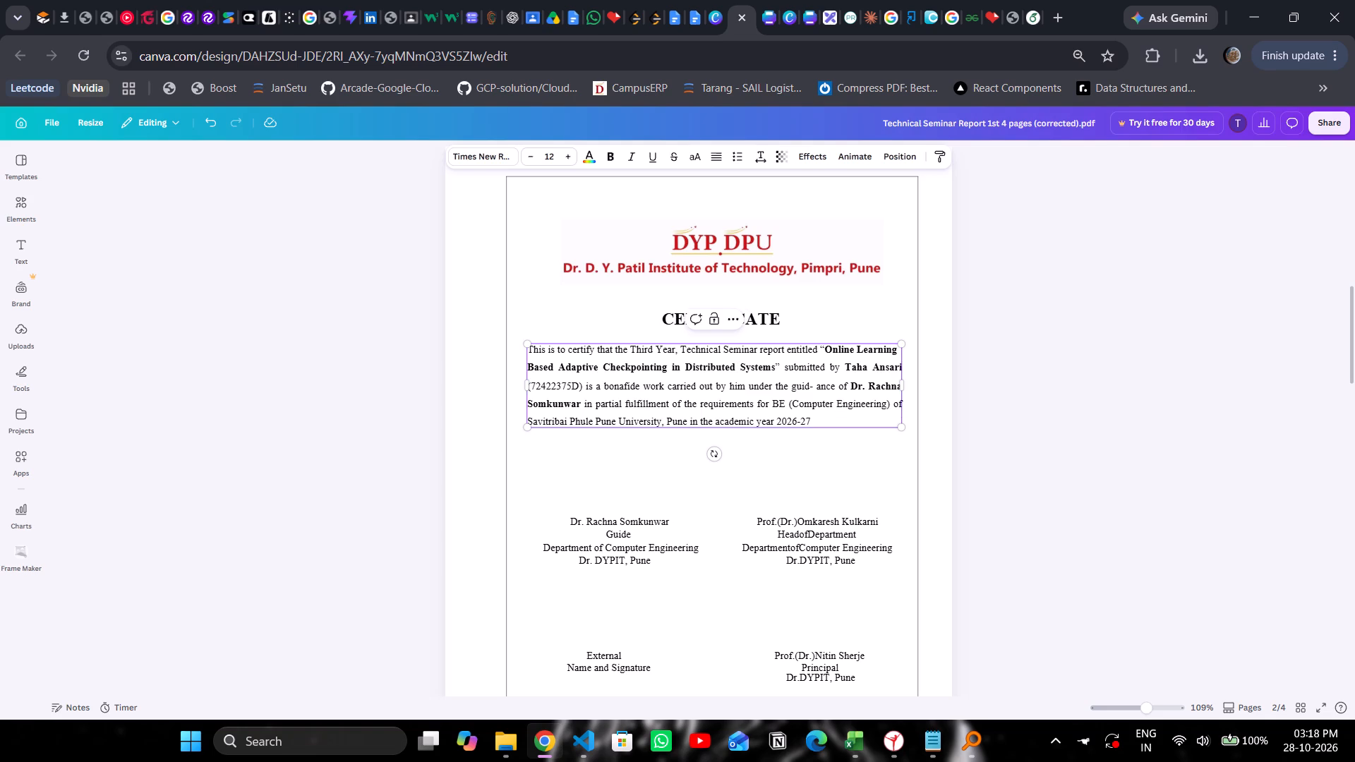
left_click_drag(580, 386, 531, 391)
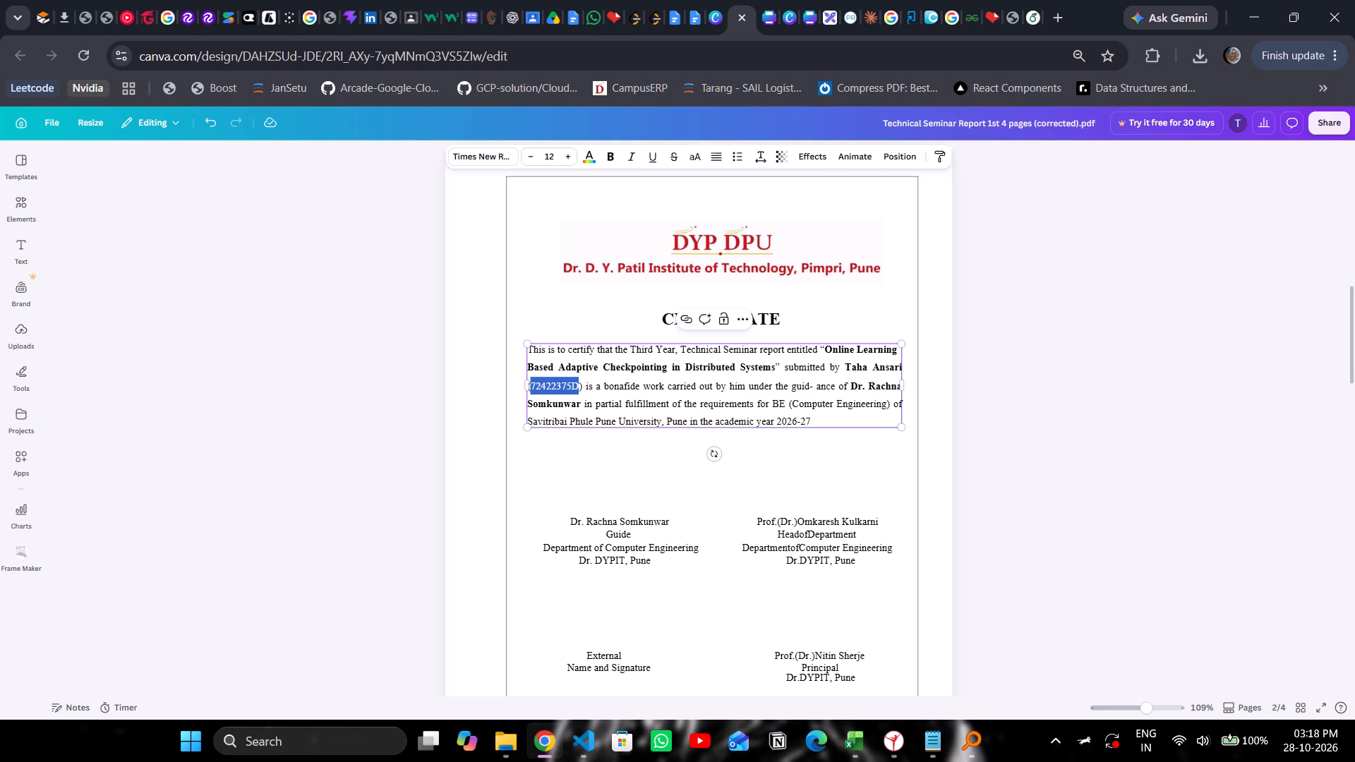
key("ctrl+c")
scroll(689, 406, "down", 13)
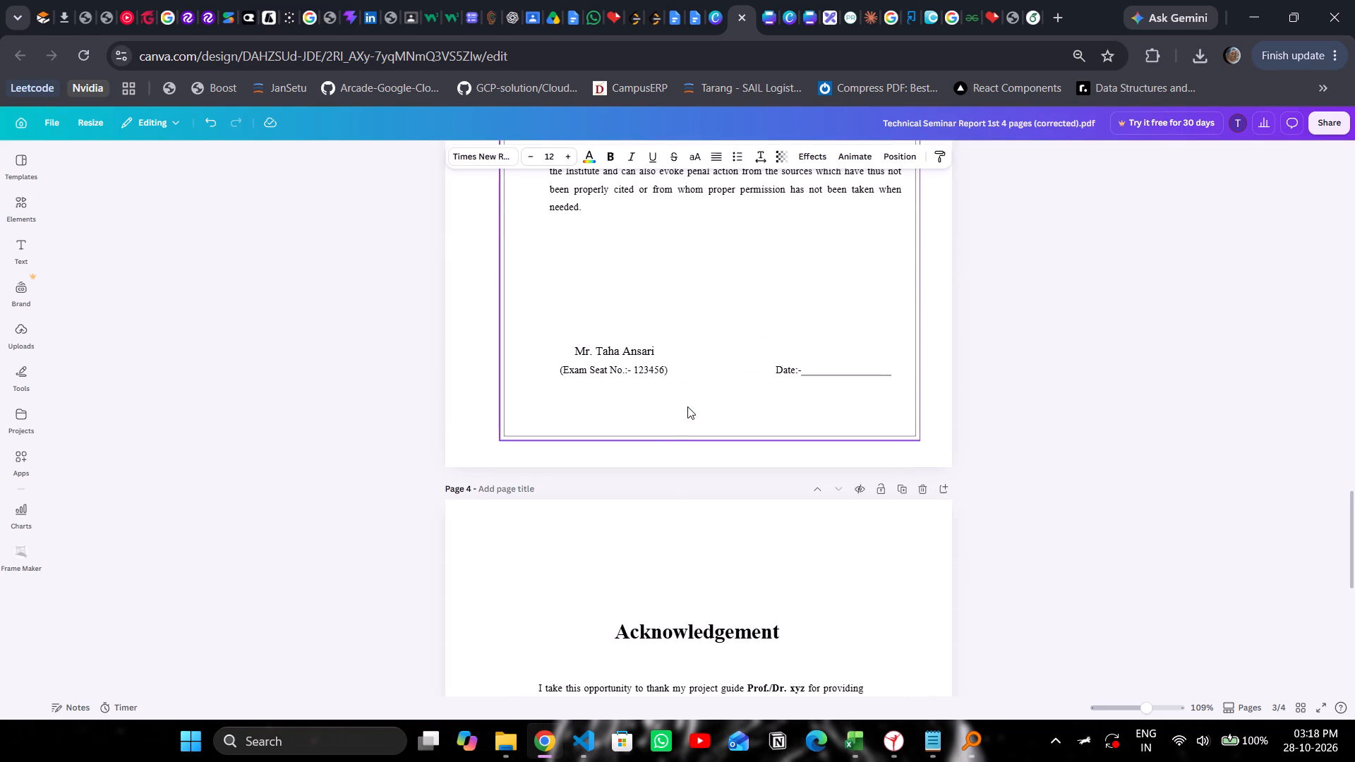
Replace the placeholder exam seat number below the student's name on page 3 with the copied seat number.
triple_click(649, 365)
double_click(654, 373)
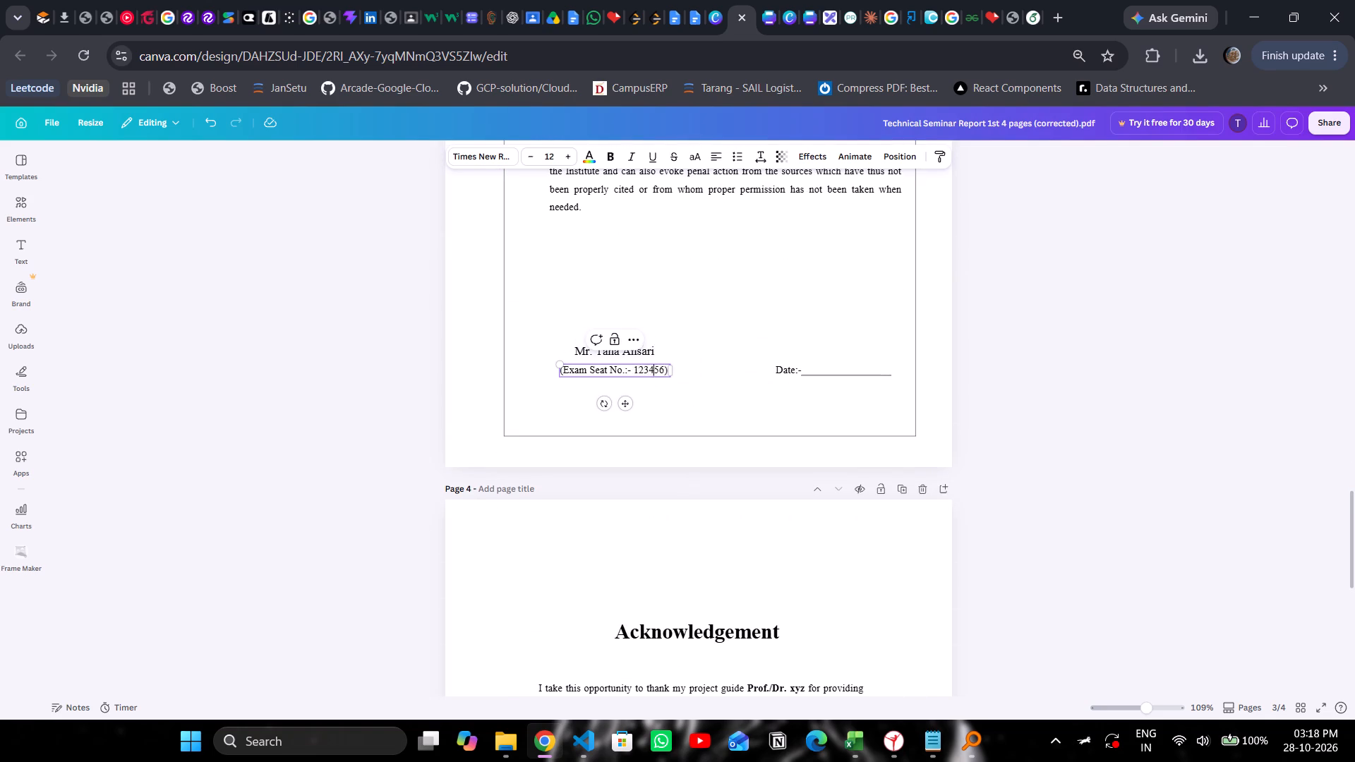
key("ctrl+v")
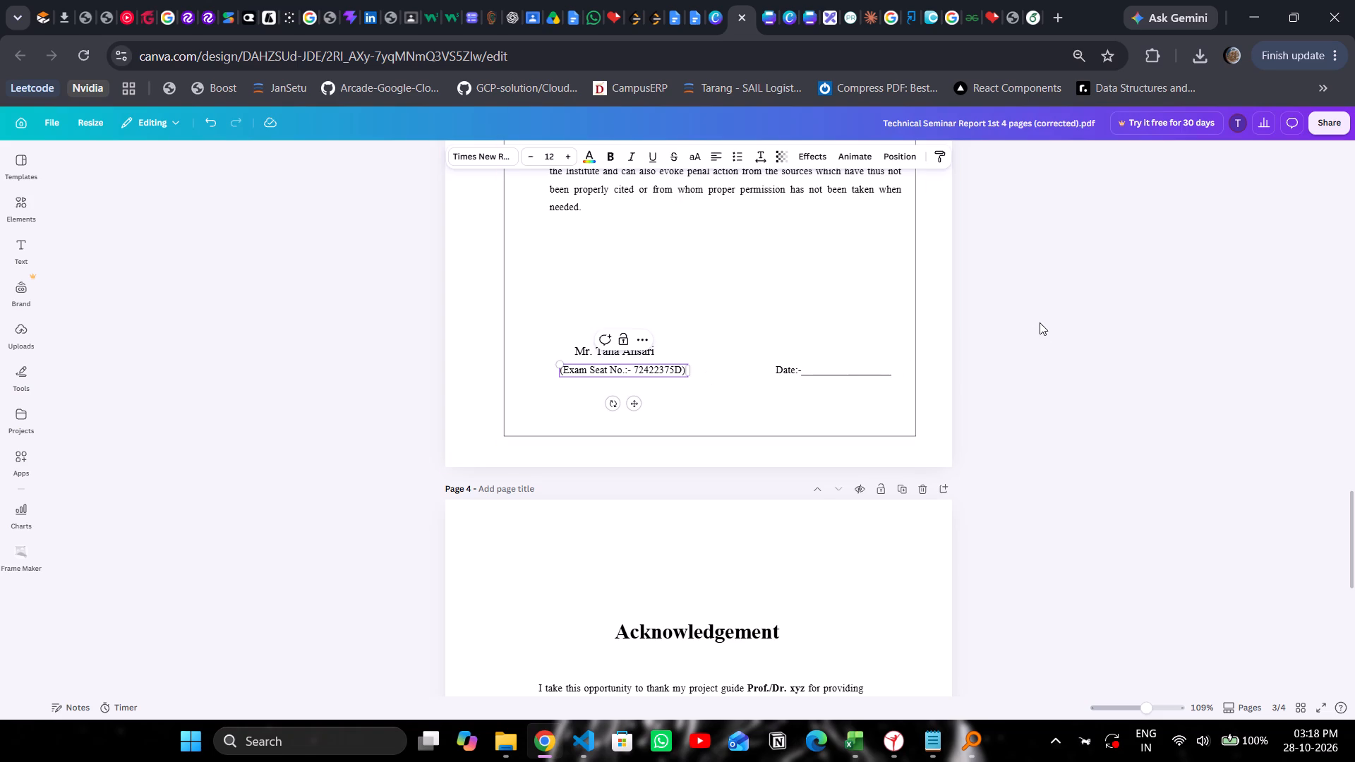
left_click(1040, 322)
Open the first Acknowledgement paragraph on page 4 for editing at the guide placeholder “Prof./Dr. xyz”.
scroll(819, 387, "down", 5)
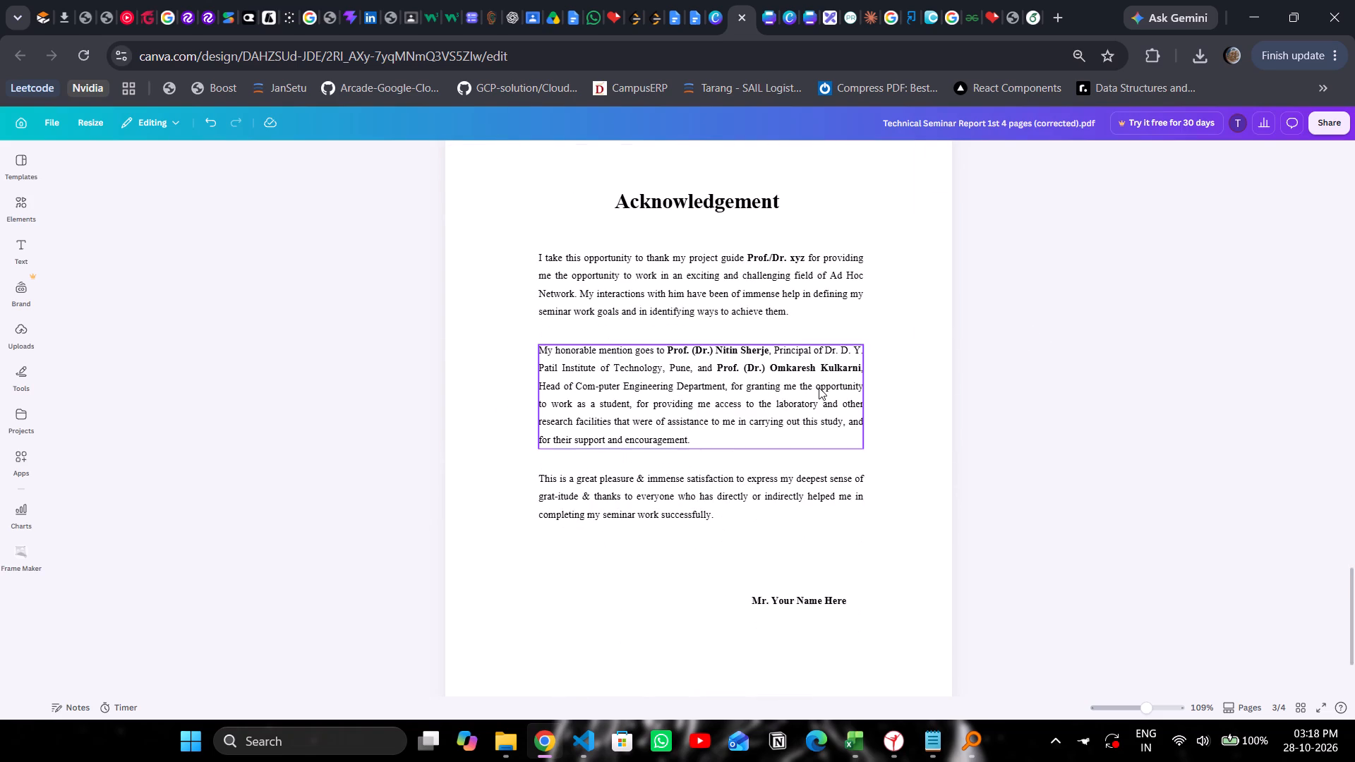
triple_click(772, 248)
double_click(772, 248)
left_click(781, 251)
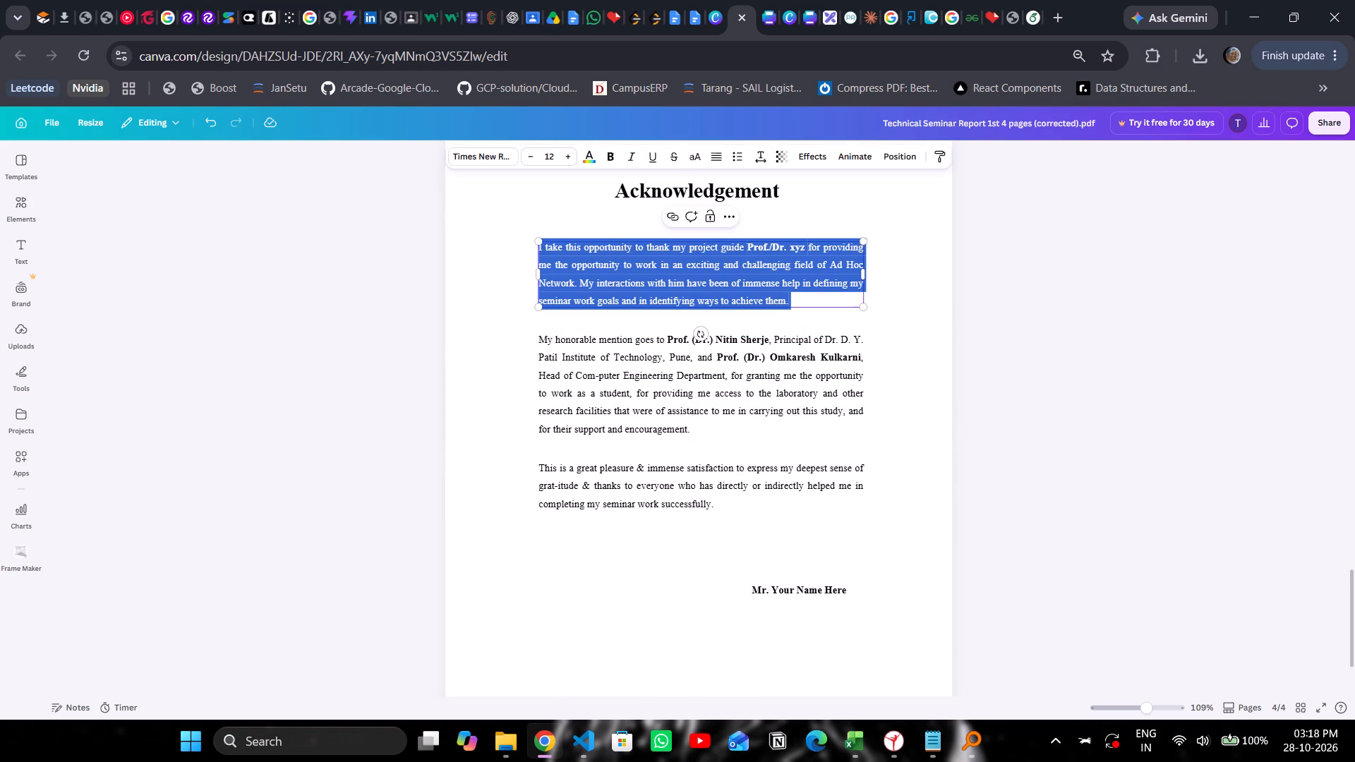
Replace the guide placeholder “Prof./Dr. xyz” in the first Acknowledgement paragraph with the guide's name, titled “Dr.”.
left_click(986, 256)
left_click(795, 246)
left_click(804, 246)
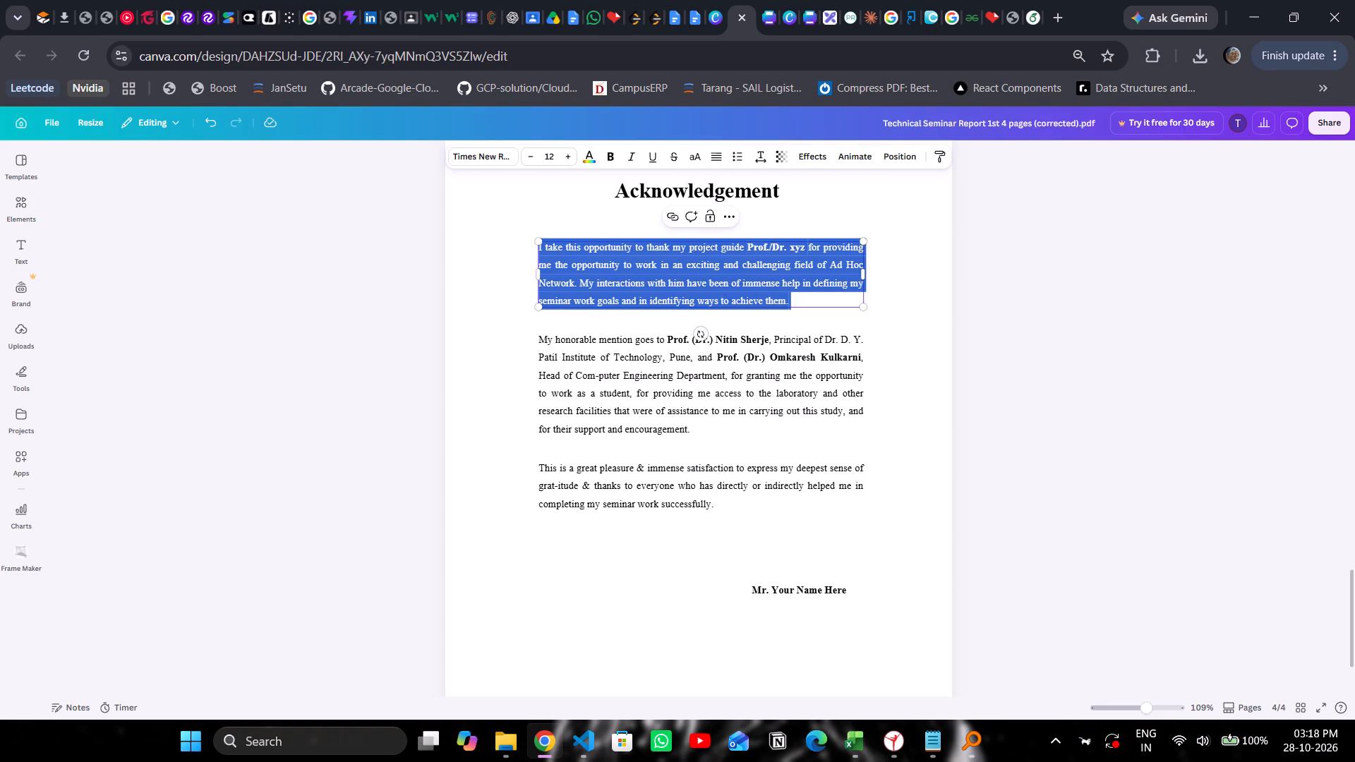
left_click(804, 246)
left_click_drag(804, 246, 773, 246)
left_click(773, 246)
left_click_drag(745, 246, 745, 246)
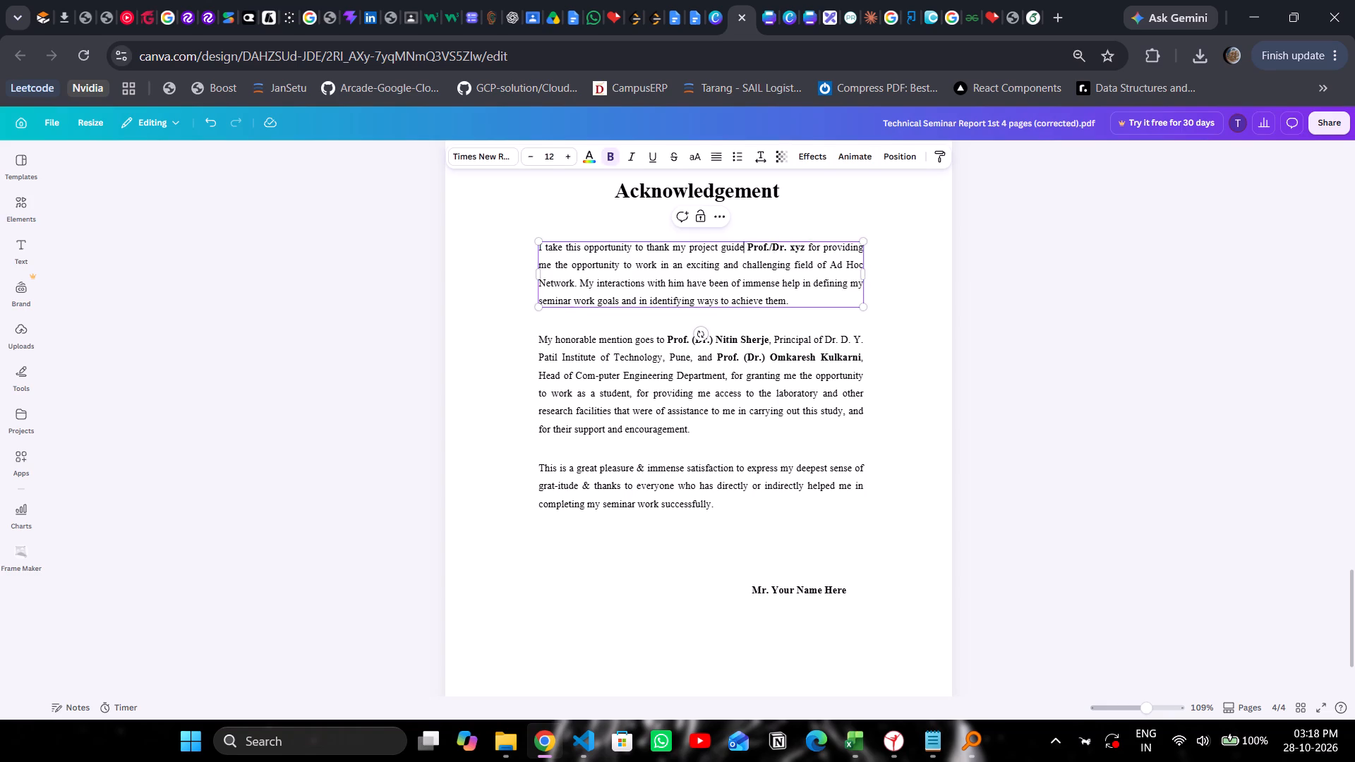
left_click_drag(745, 246, 805, 246)
key("BackSpace")
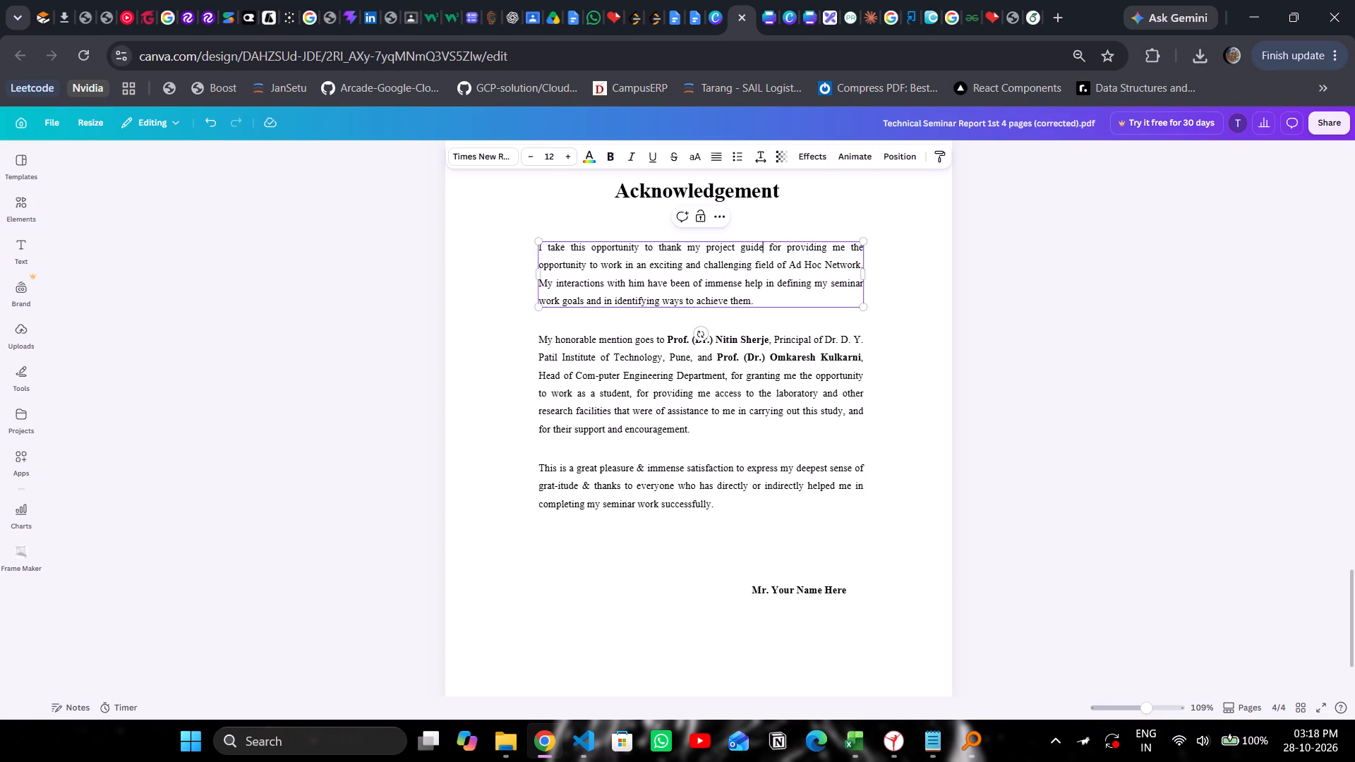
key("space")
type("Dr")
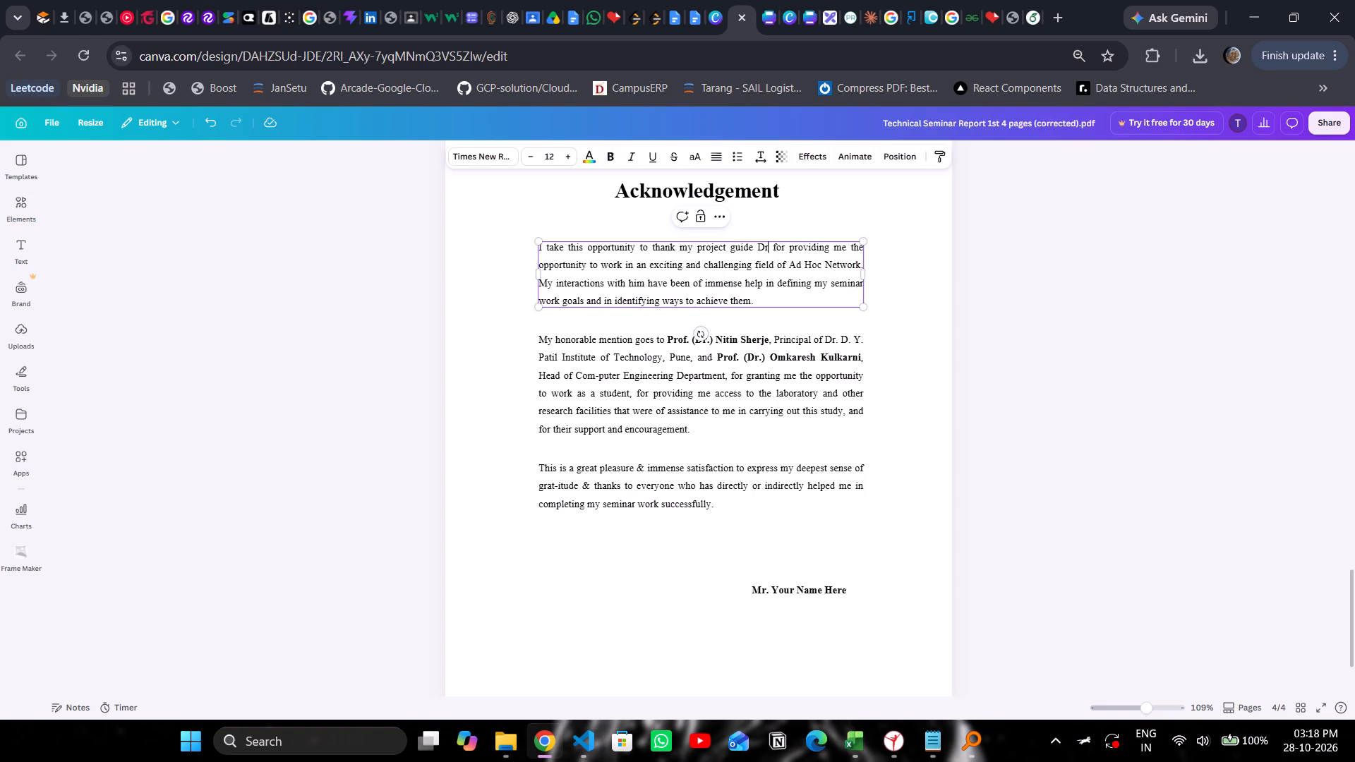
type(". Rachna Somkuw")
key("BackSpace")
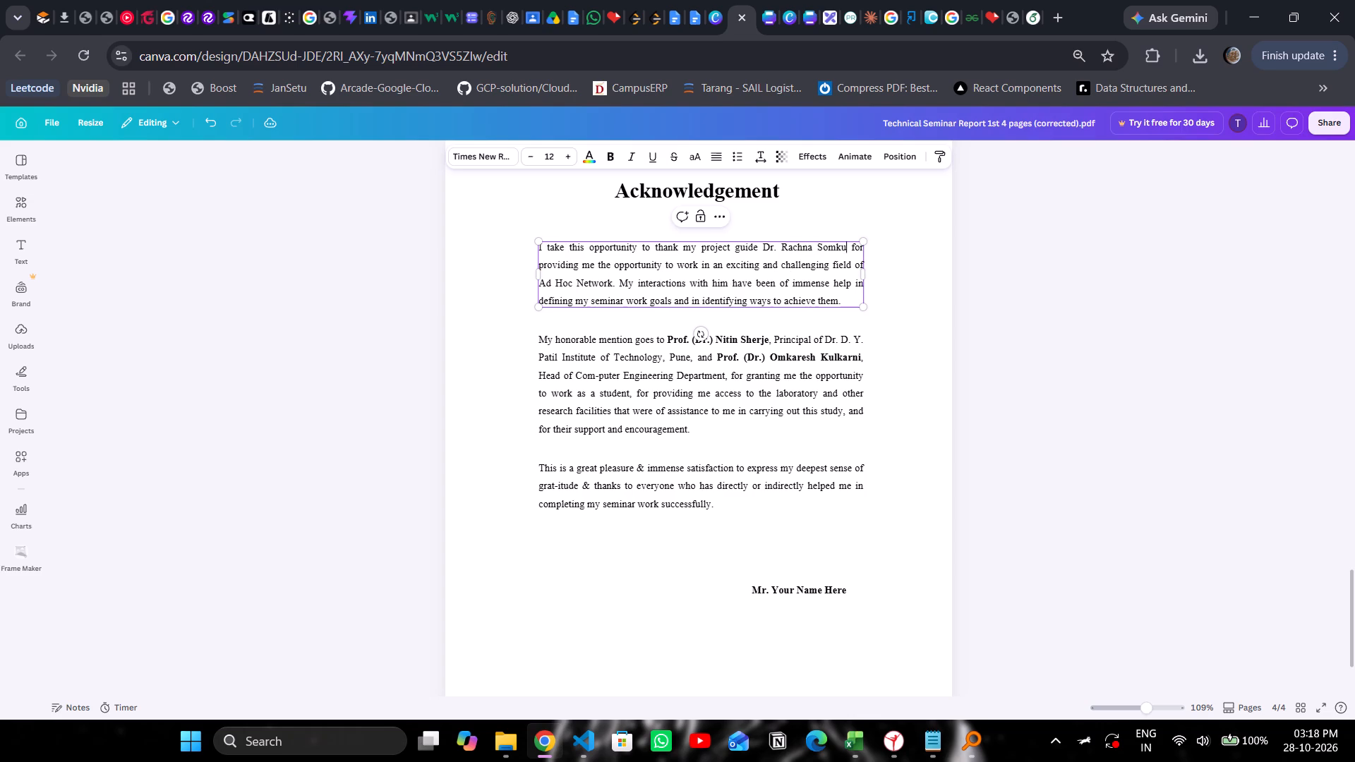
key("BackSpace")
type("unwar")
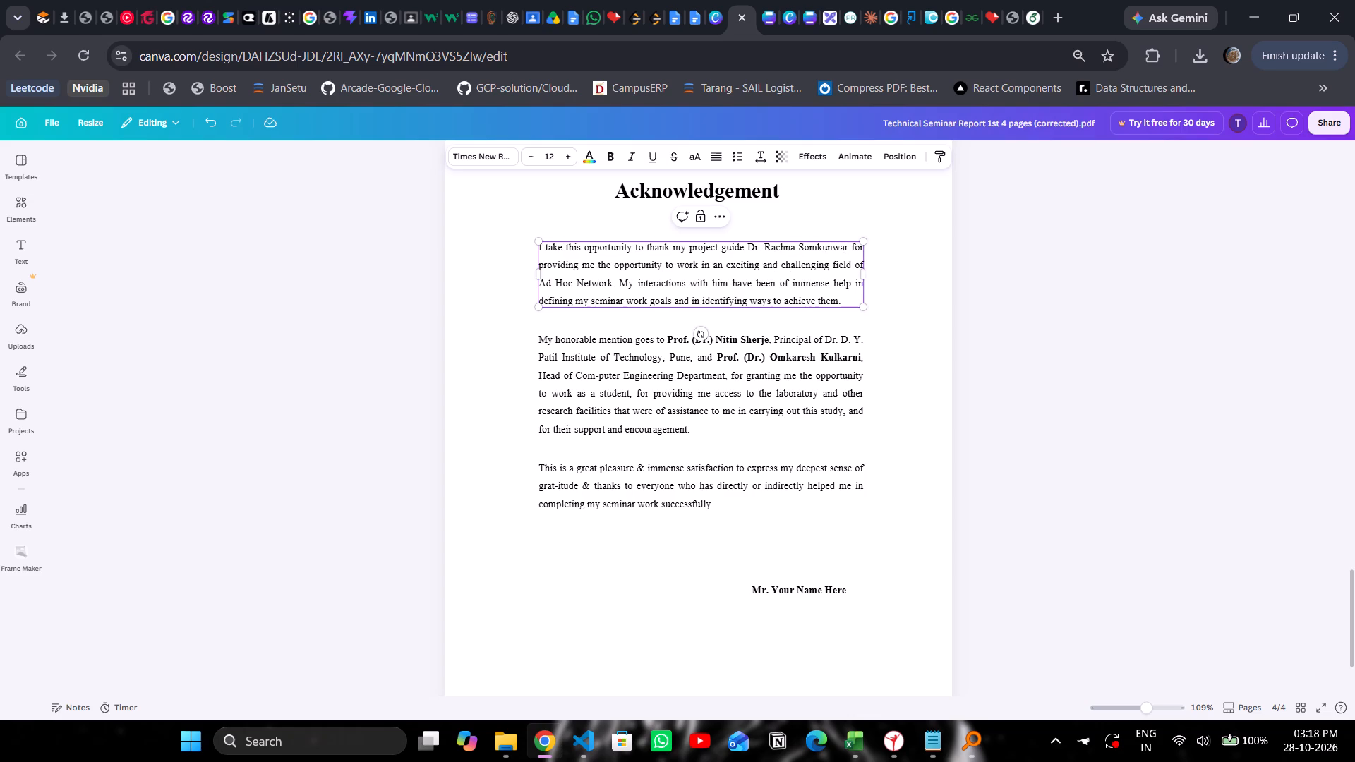
Make the guide's name and title bold in the first Acknowledgement paragraph.
left_click_drag(848, 247, 838, 248)
left_click_drag(838, 248, 747, 248)
left_click(606, 149)
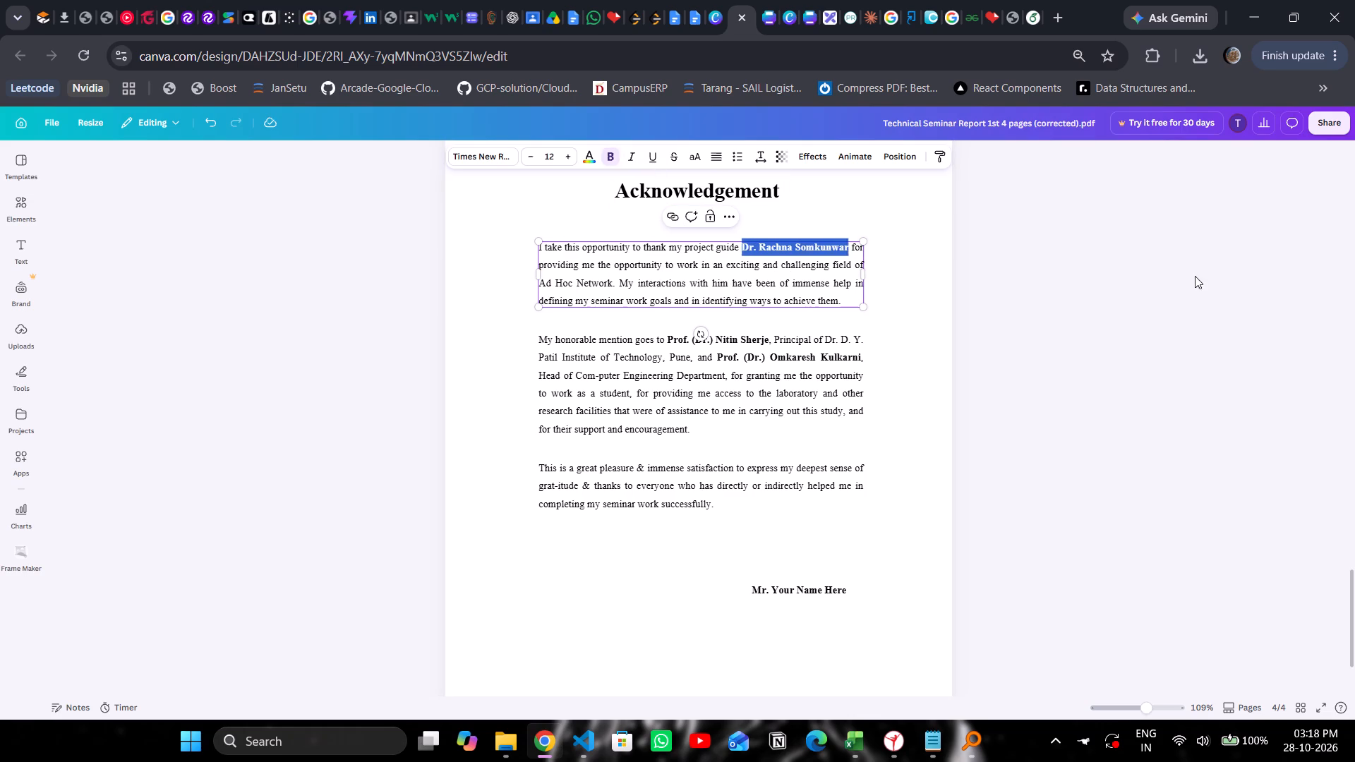
left_click(1195, 276)
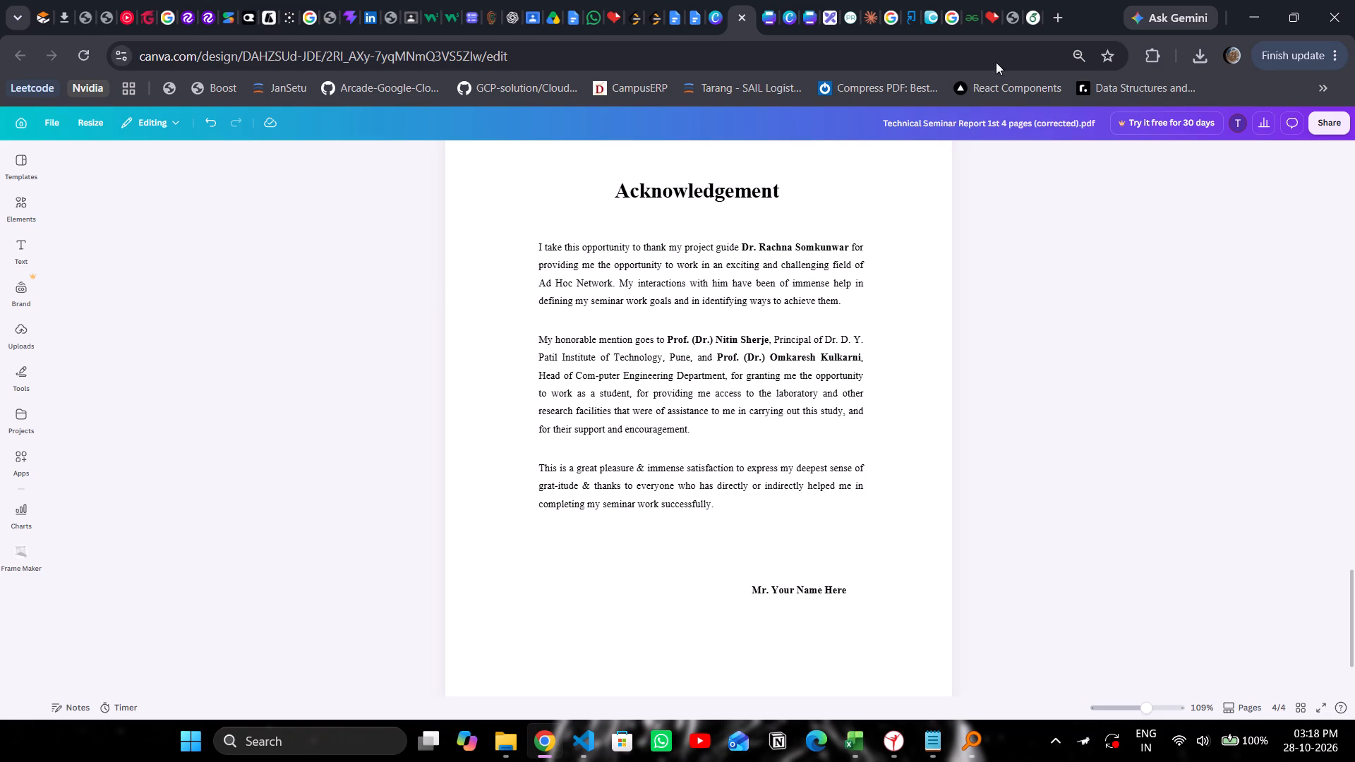
Check the Acknowledgements page in the Overleaf report, and remove the stray hyphen from “Com-puter” in the second paragraph in Canva.
left_click(1024, 16)
scroll(1066, 399, "down", 13)
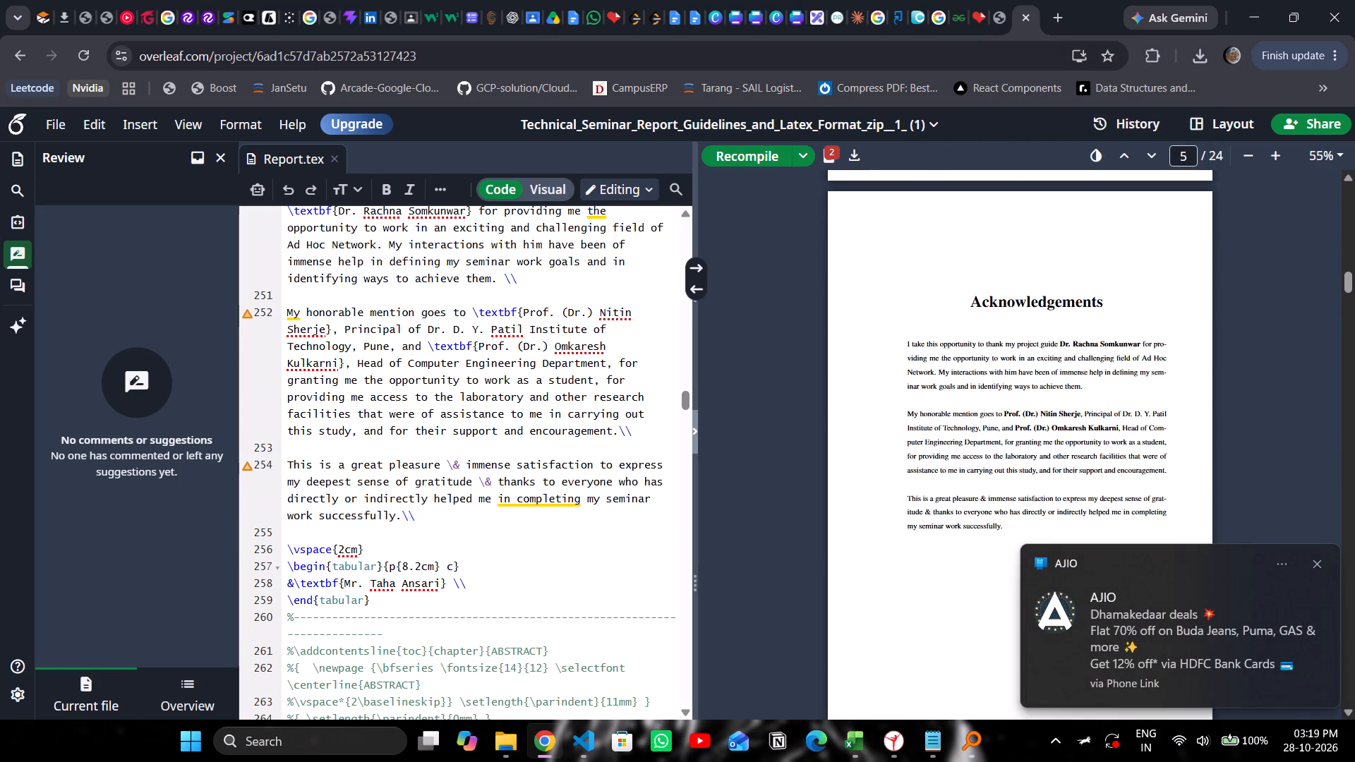
left_click(1315, 564)
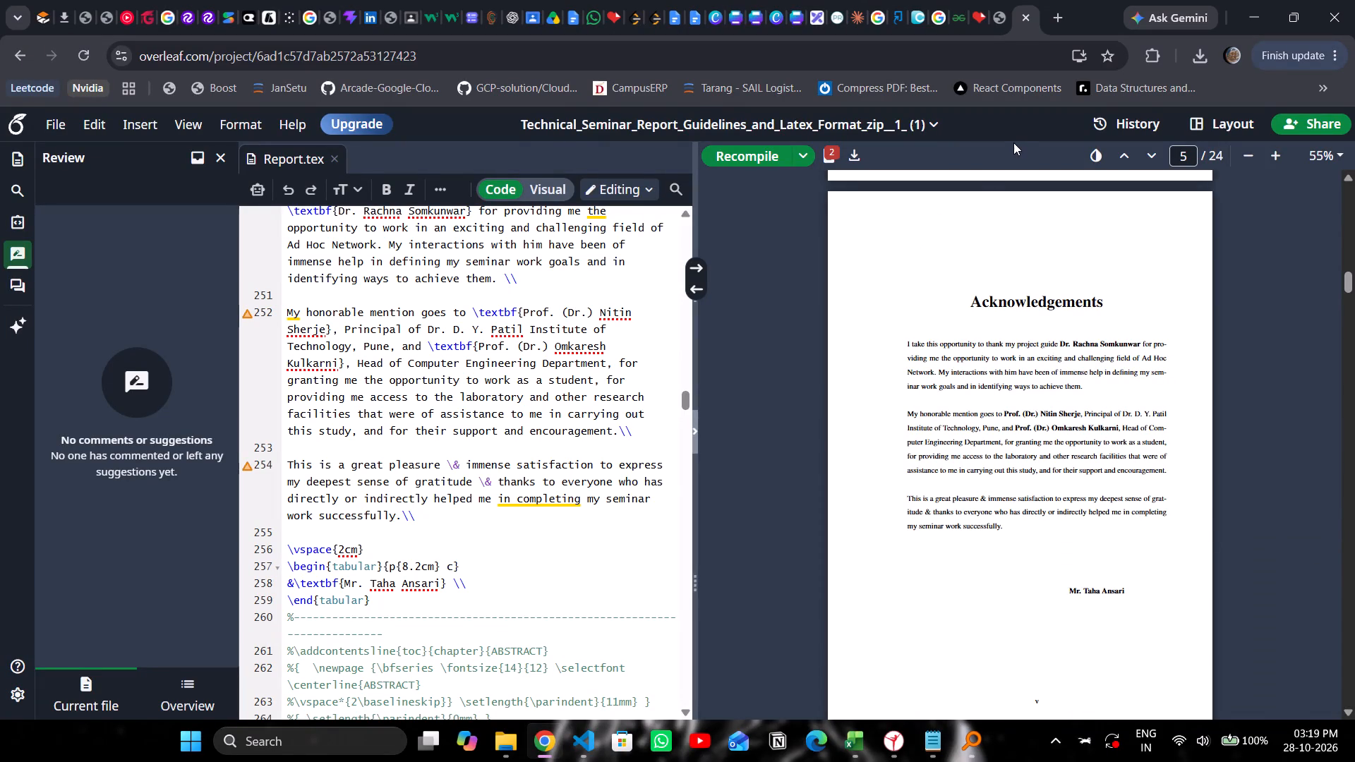
left_click(737, 9)
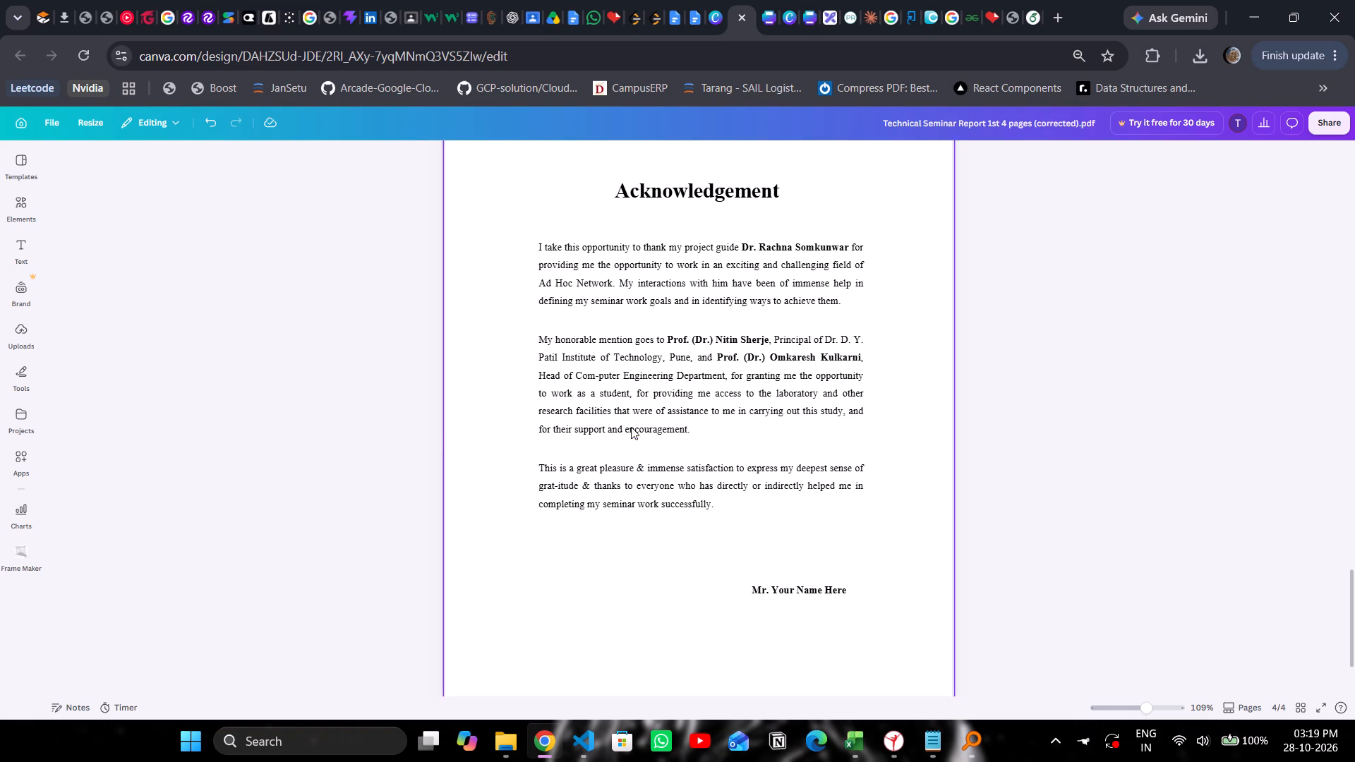
left_click(599, 381)
left_click(599, 381)
left_click(599, 379)
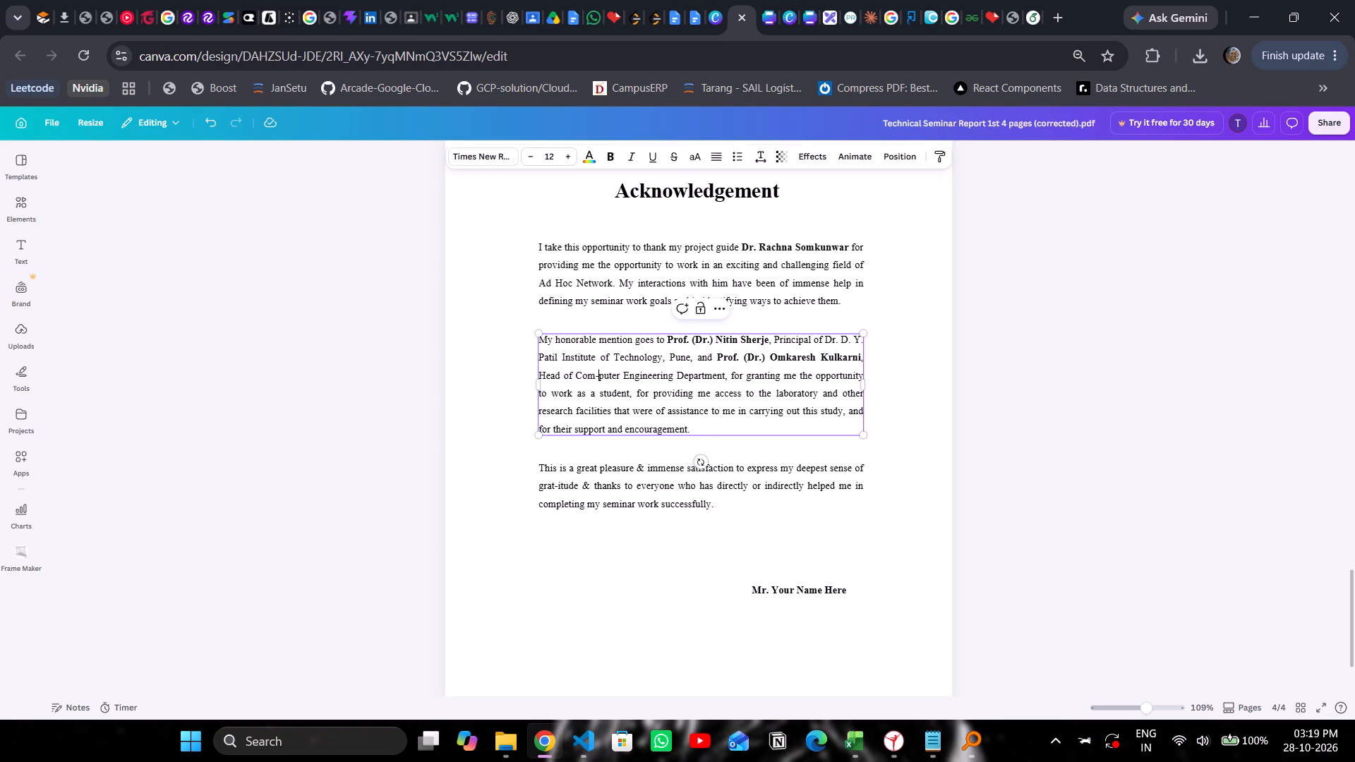
key("BackSpace")
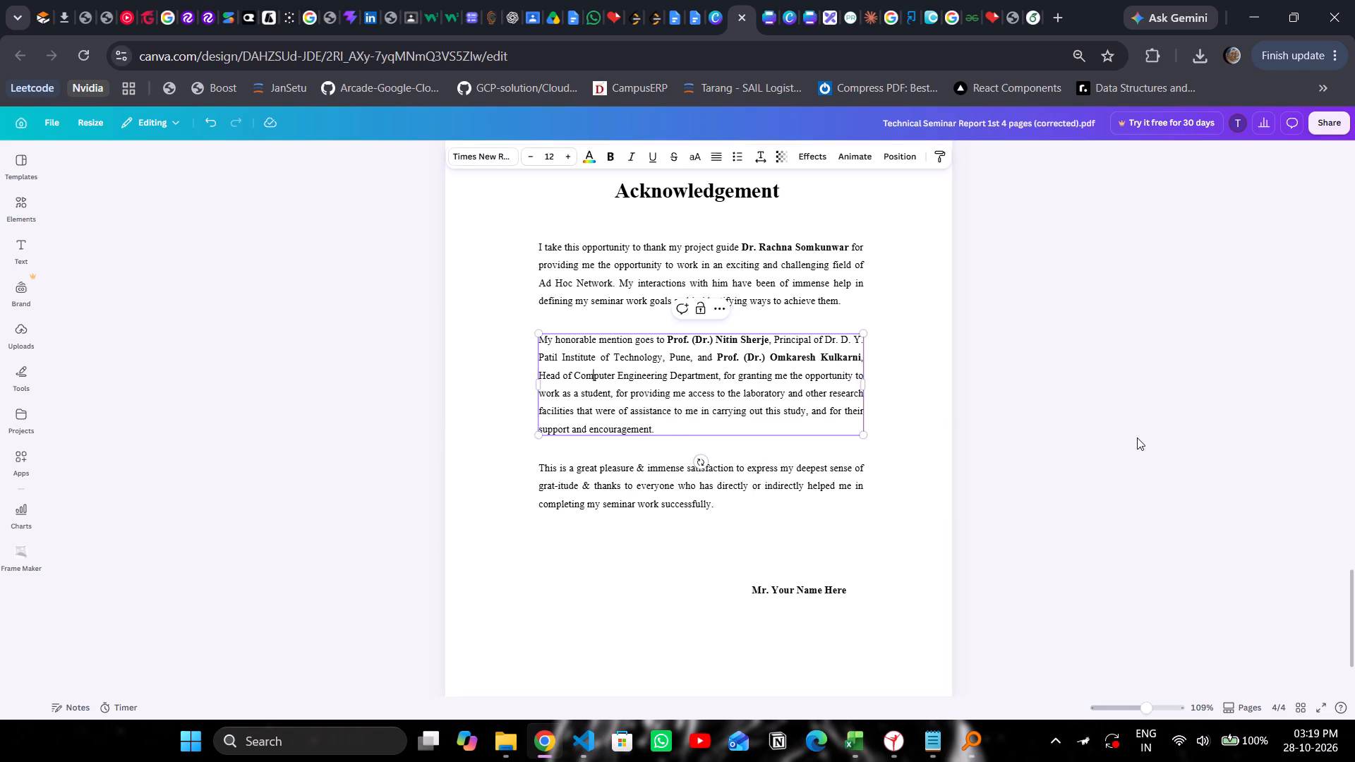
left_click(1091, 421)
Replace the signature placeholder “Mr. Your Name Here” below the Acknowledgement text with the student's name, titled “Mr.”.
double_click(796, 588)
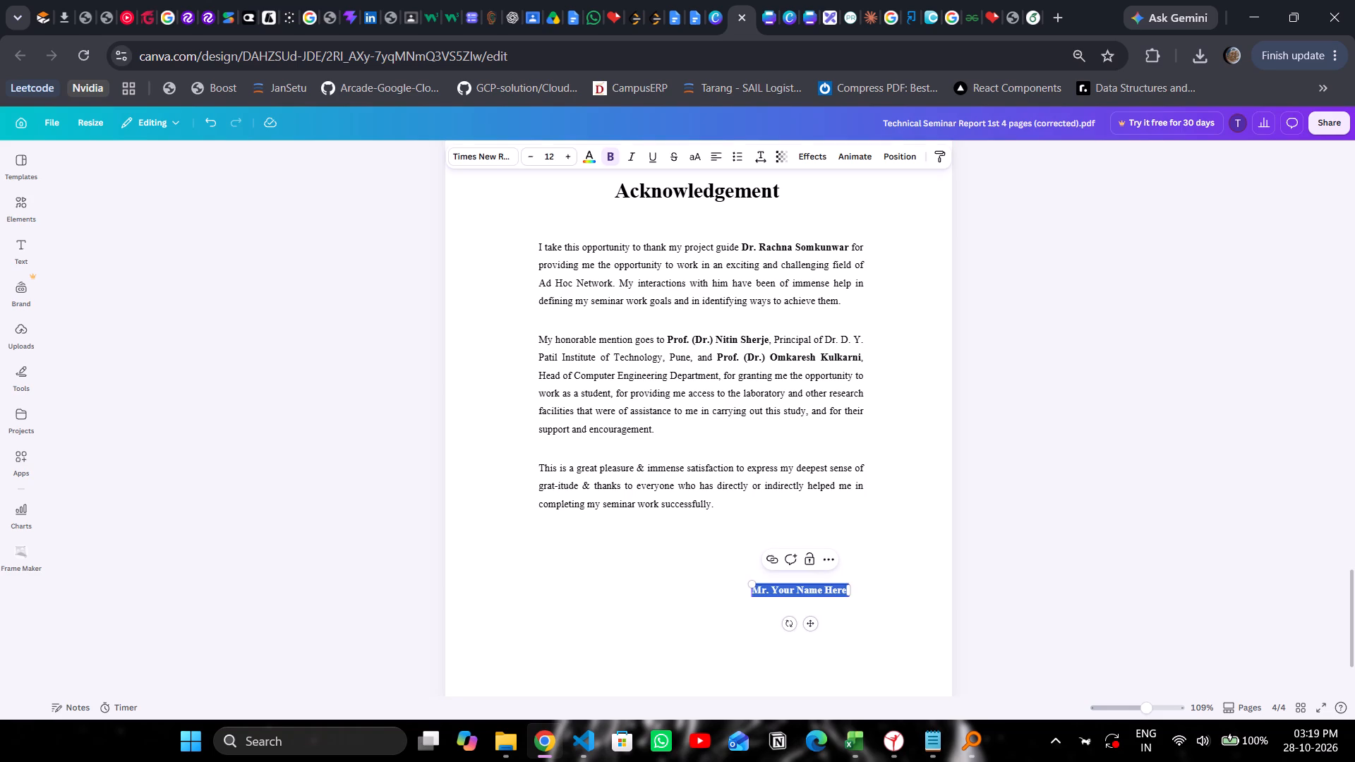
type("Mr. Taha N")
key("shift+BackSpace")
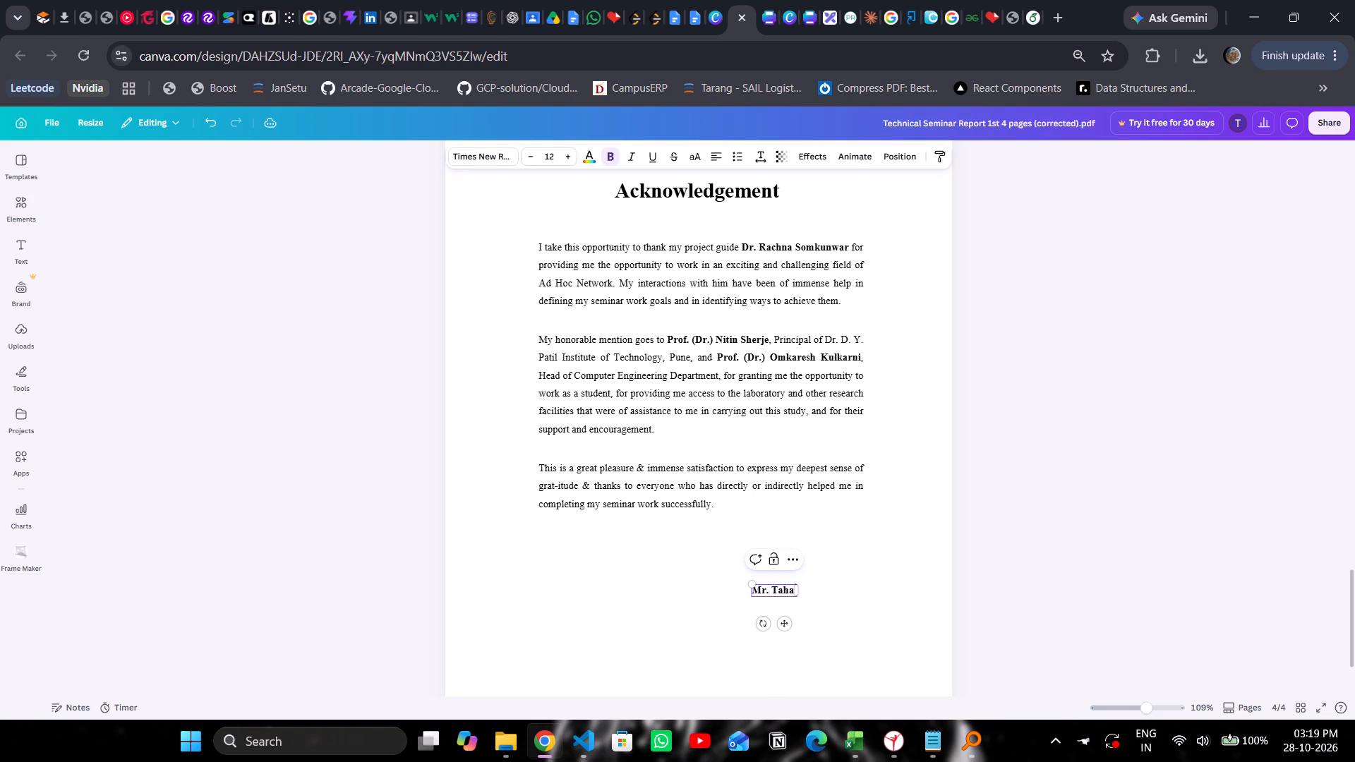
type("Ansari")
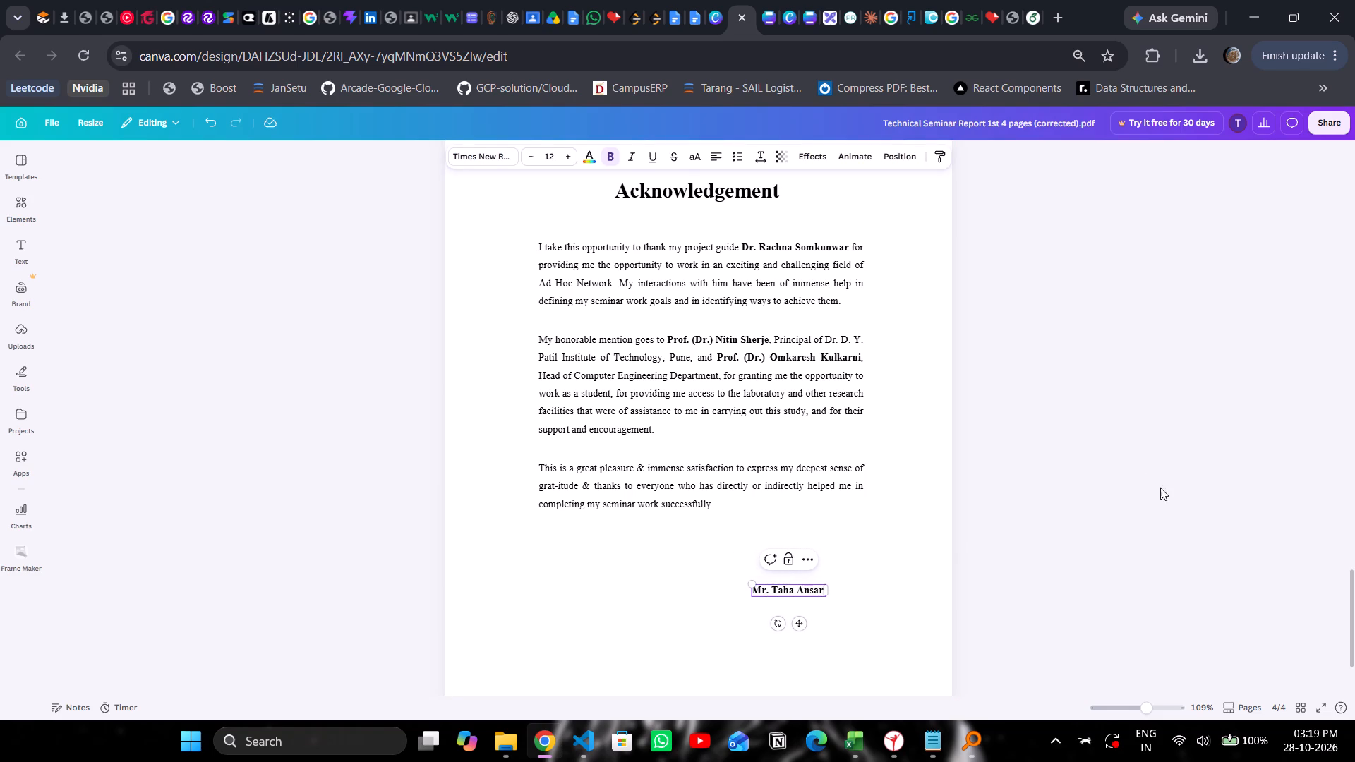
scroll(1040, 457, "down", 12)
scroll(1042, 447, "up", 8)
left_click(1140, 386)
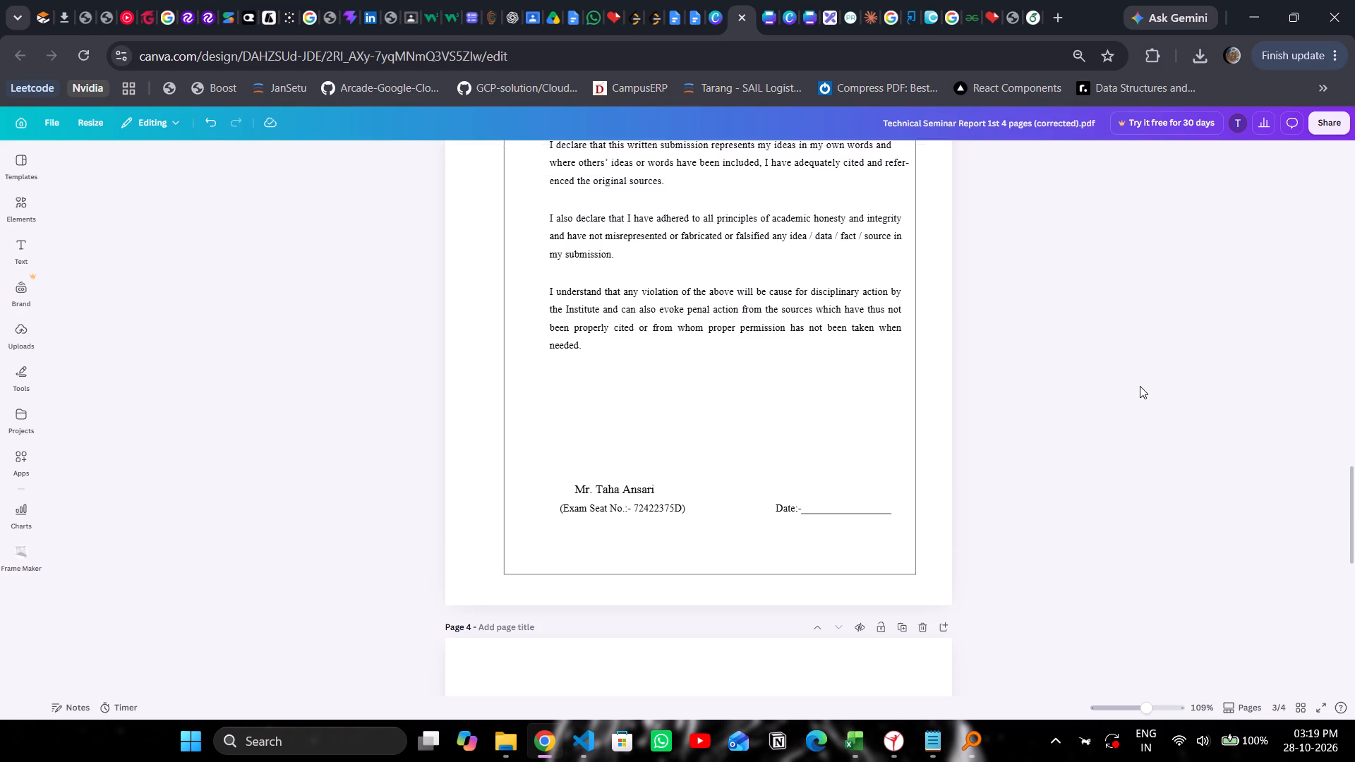
Review the report pages back to page 1 and open the download options for exporting the design.
scroll(1140, 386, "up", 20)
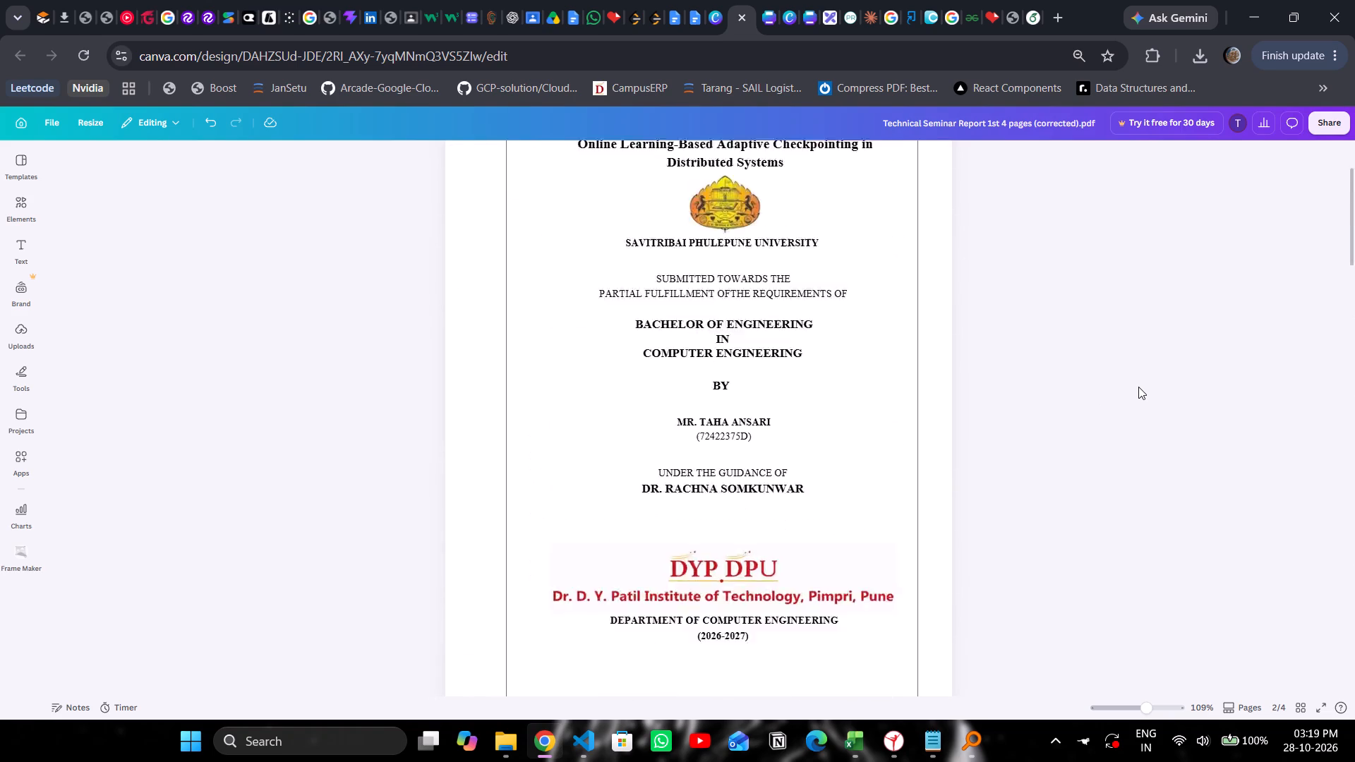
scroll(1138, 387, "up", 4)
scroll(1138, 387, "down", 3)
scroll(1112, 400, "up", 7)
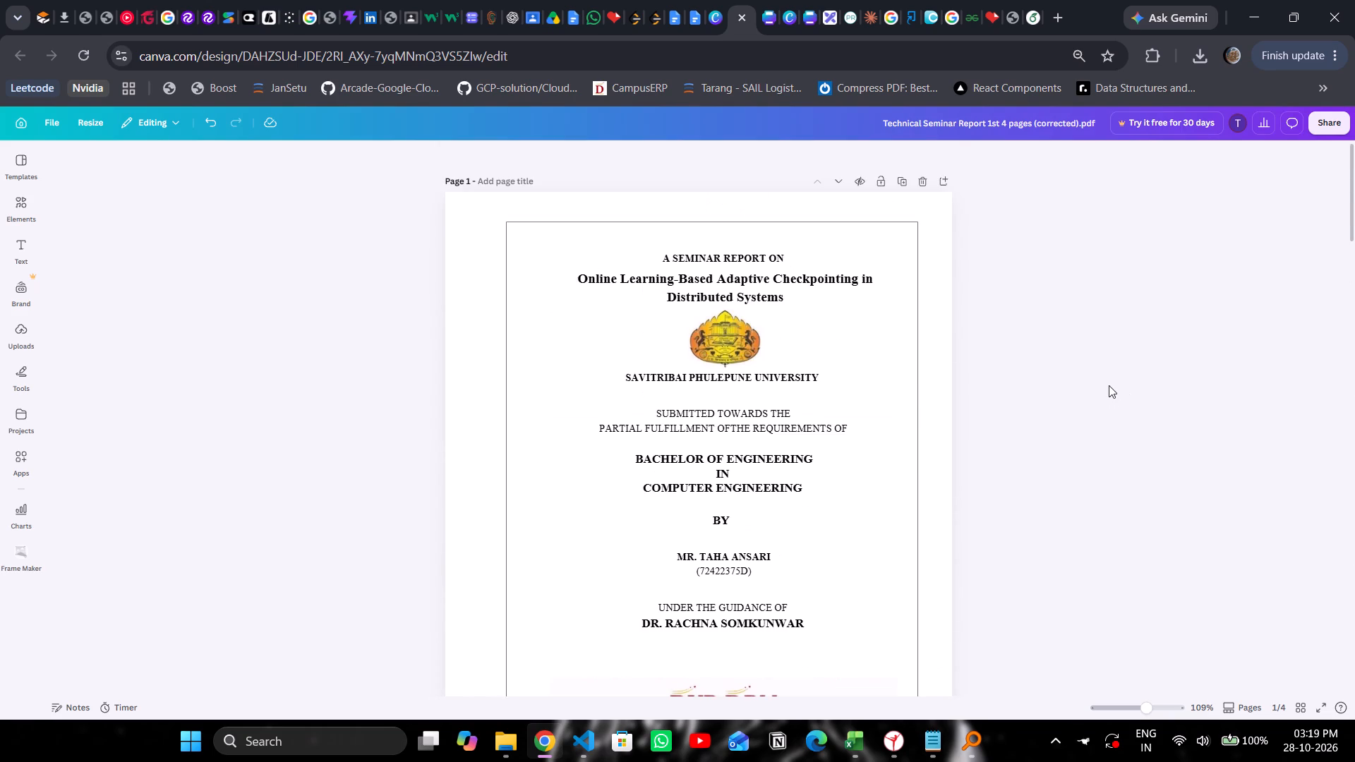
left_click(1330, 123)
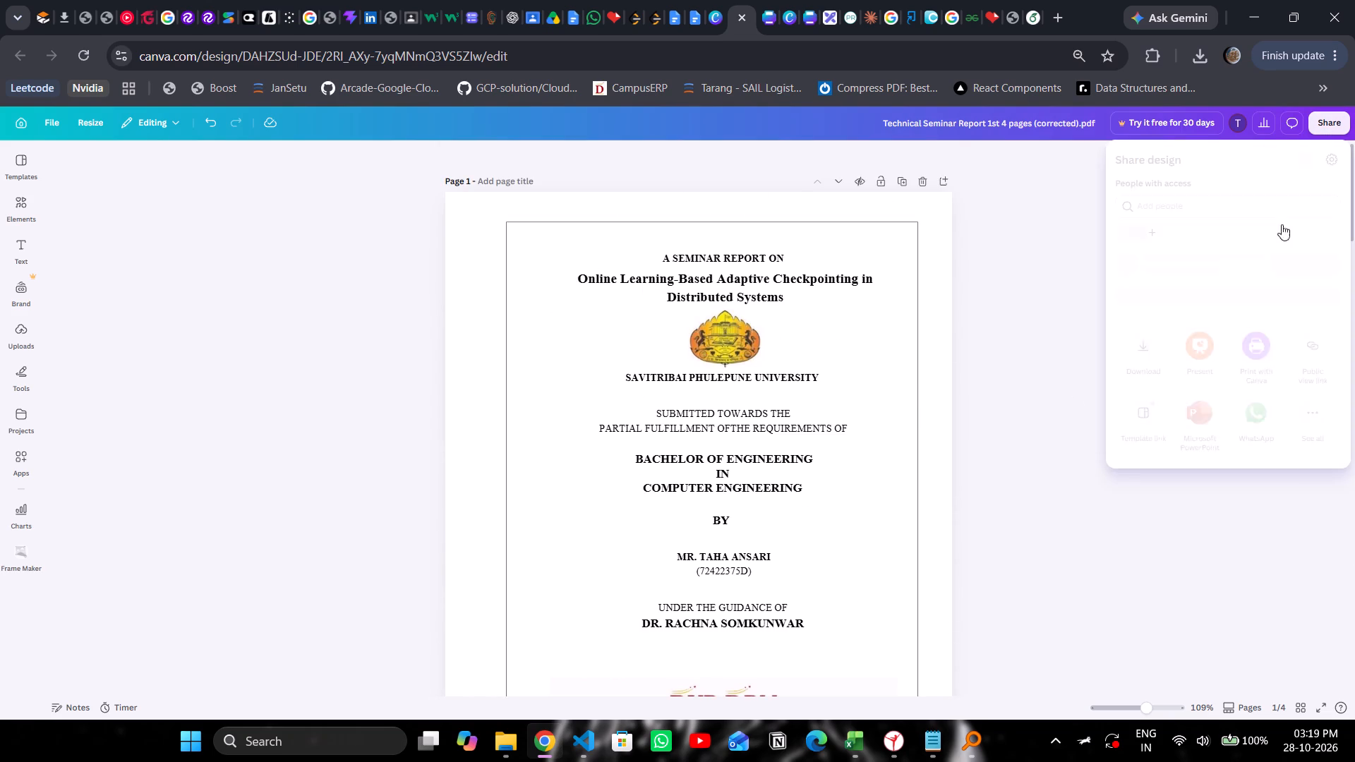
left_click(1136, 399)
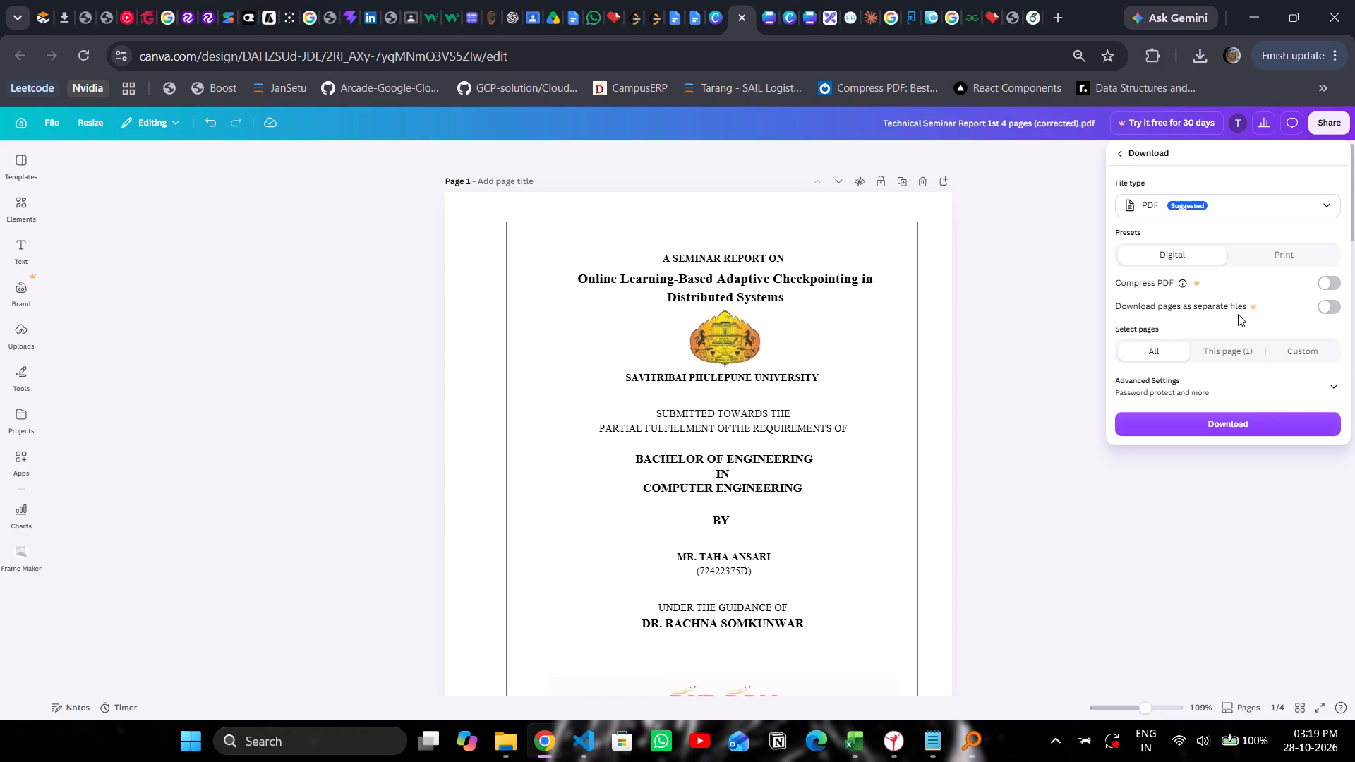
Download all pages of the design as a PDF using the Digital preset.
left_click(1220, 420)
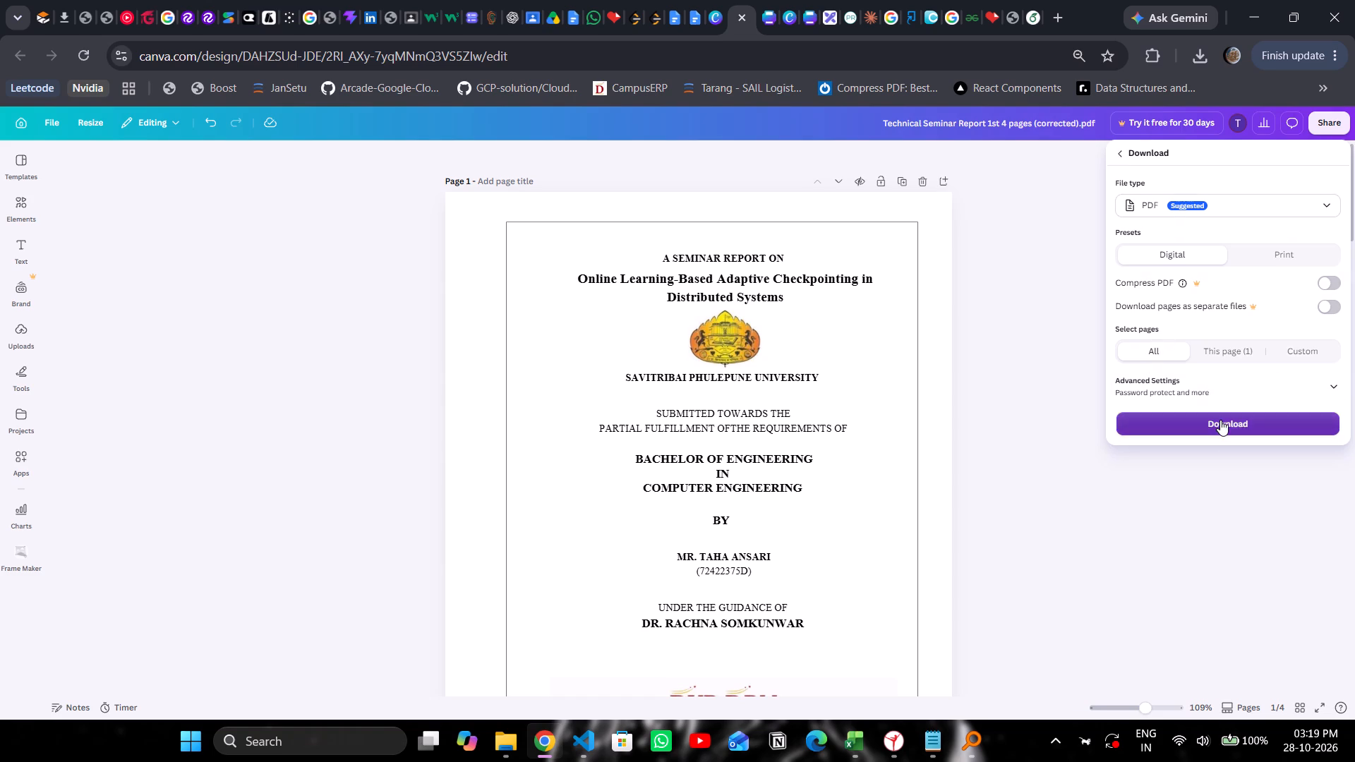
Switch to the Overleaf report and look through its compiled pages from the acknowledgements to the references and back to the cover.
left_click(1026, 3)
scroll(1118, 483, "down", 4)
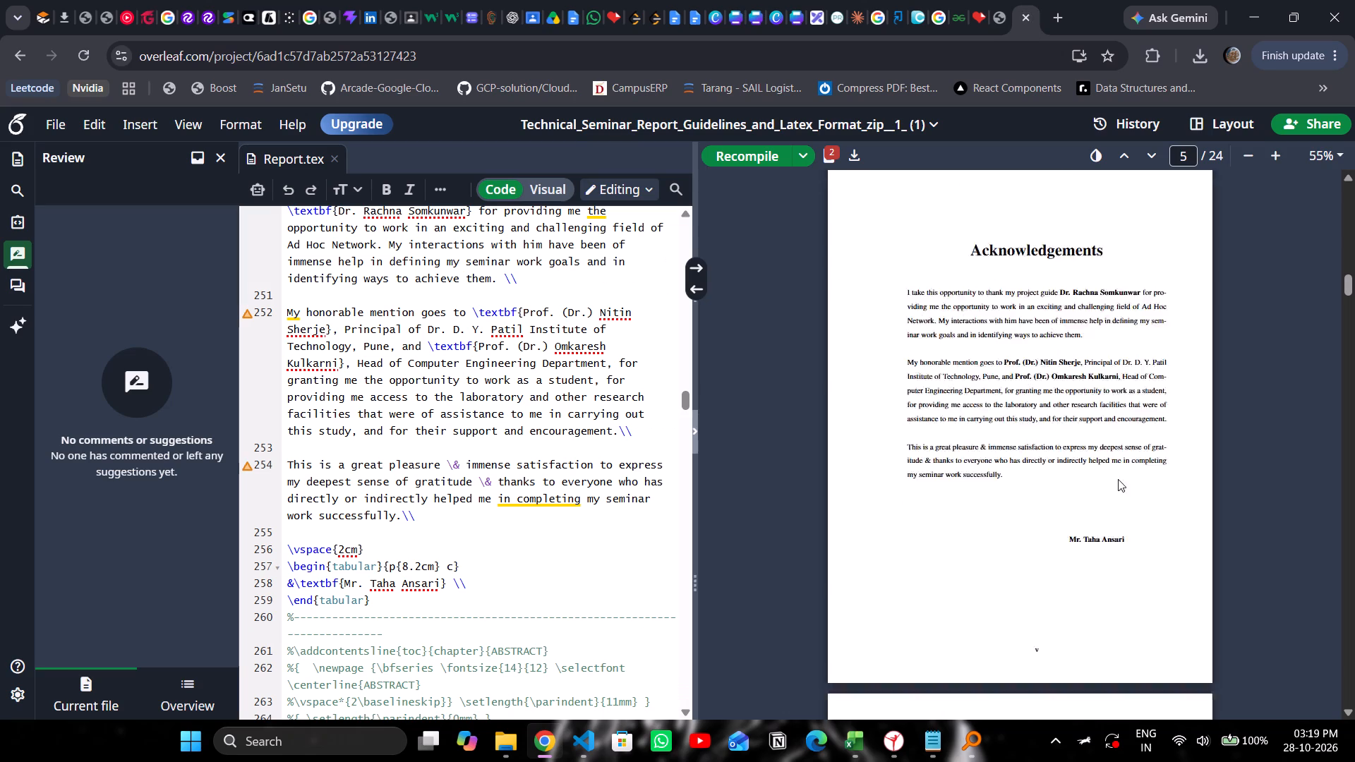
scroll(1118, 479, "down", 20)
scroll(1118, 479, "down", 1)
scroll(1104, 441, "down", 20)
scroll(1104, 441, "down", 1)
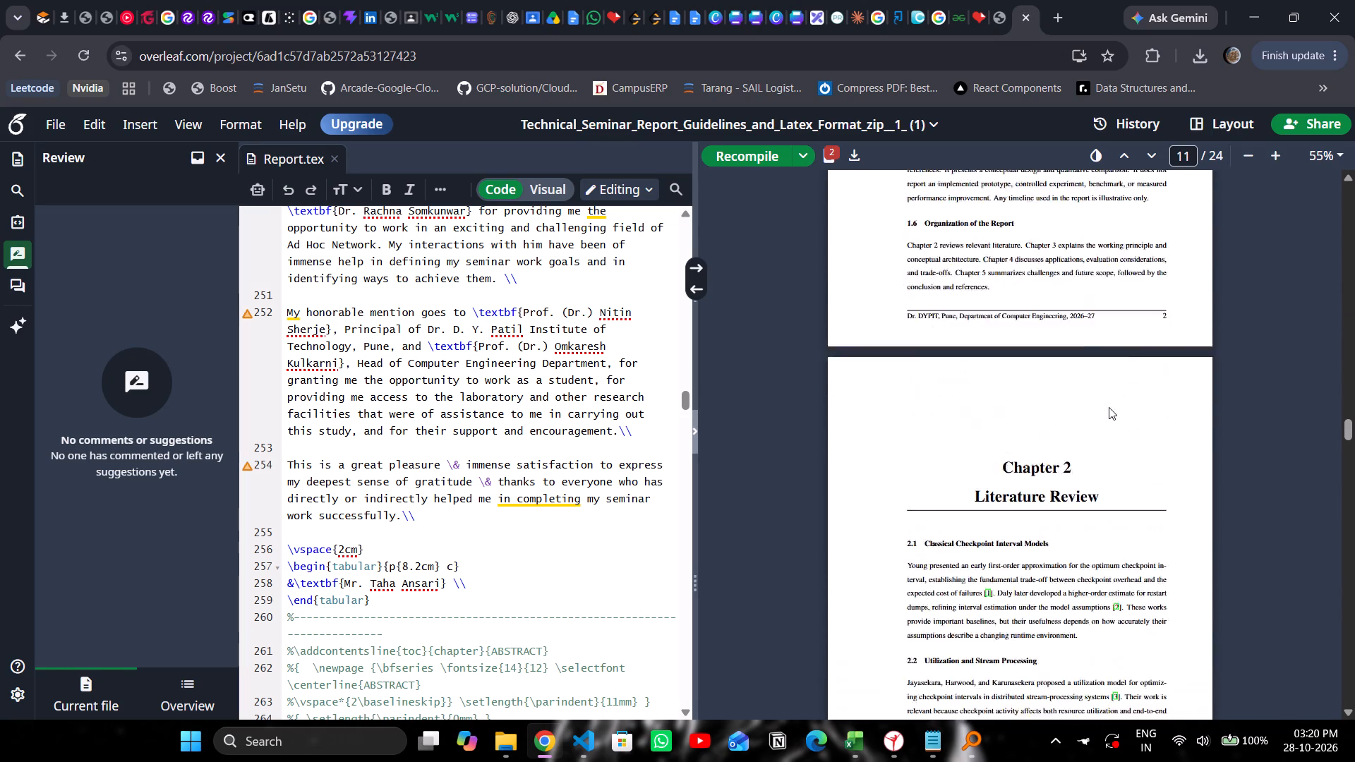
scroll(1109, 407, "down", 20)
scroll(1109, 407, "down", 1)
scroll(1093, 410, "up", 12)
scroll(1088, 418, "down", 3)
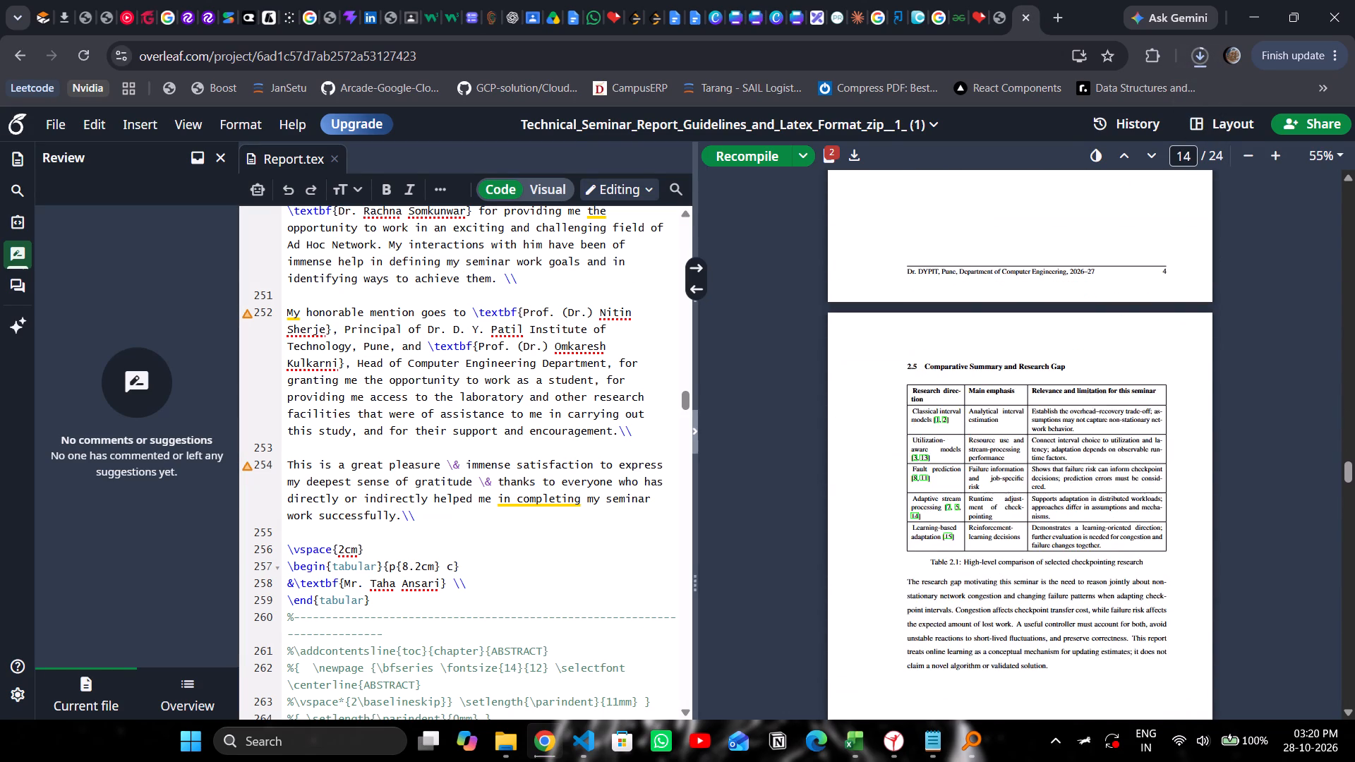
scroll(1083, 421, "down", 20)
scroll(1083, 421, "down", 20)
scroll(1083, 421, "down", 12)
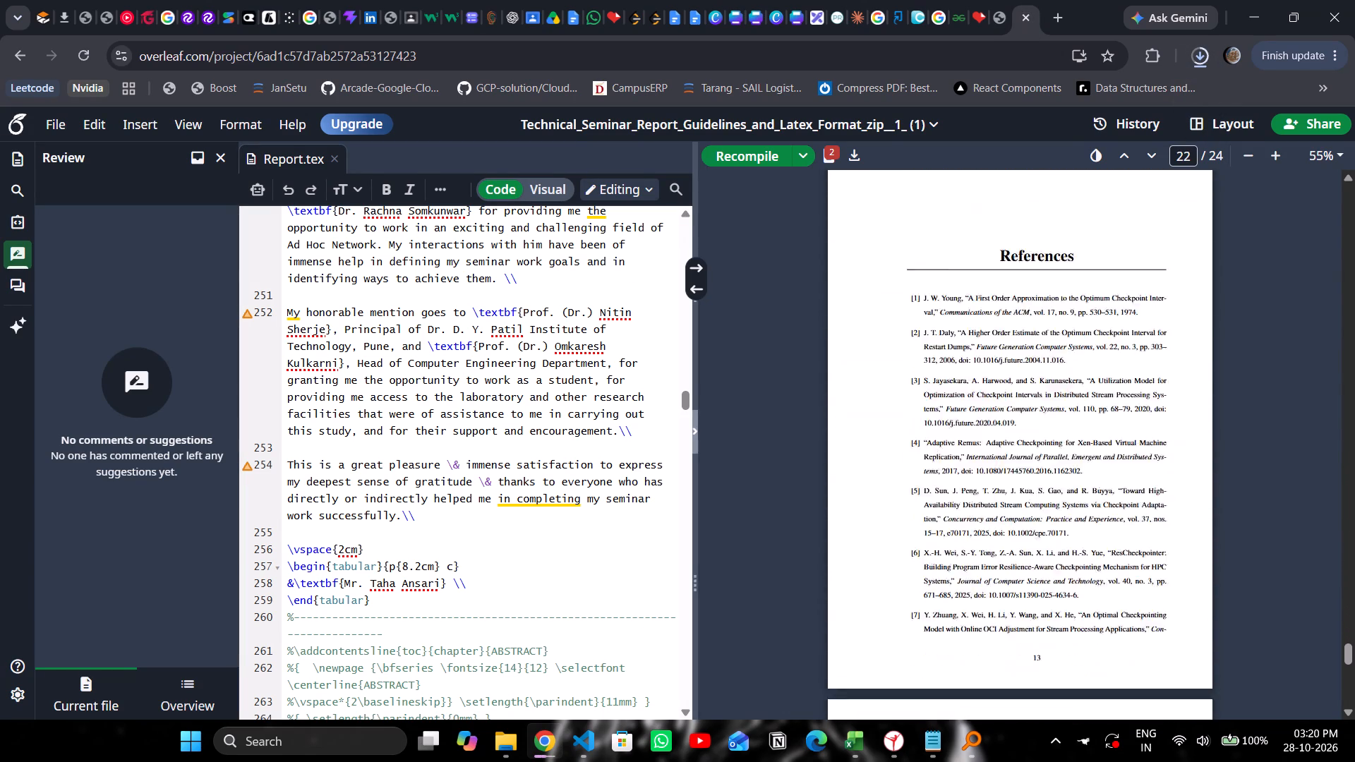
scroll(1071, 406, "down", 17)
scroll(1069, 403, "up", 20)
scroll(1069, 403, "up", 9)
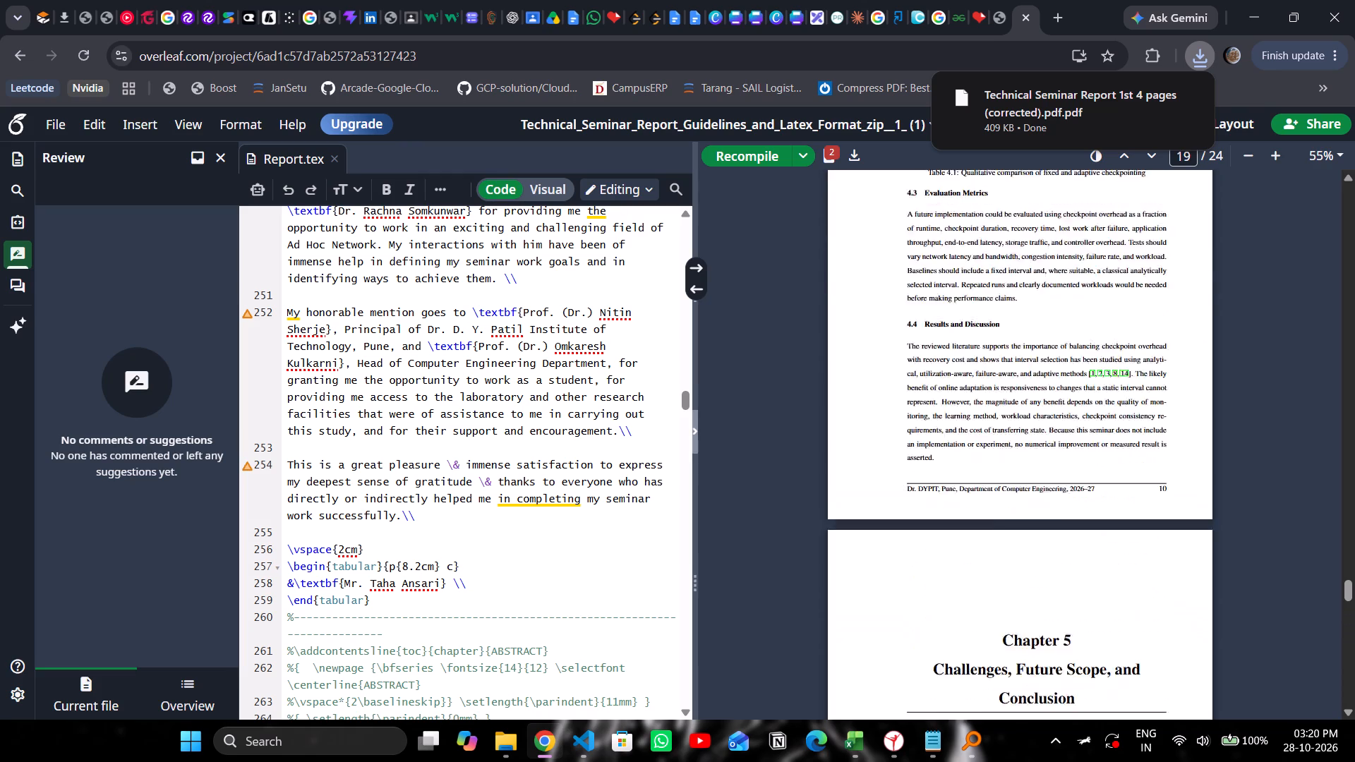
scroll(1069, 401, "up", 20)
scroll(1069, 401, "up", 20)
scroll(1069, 401, "up", 6)
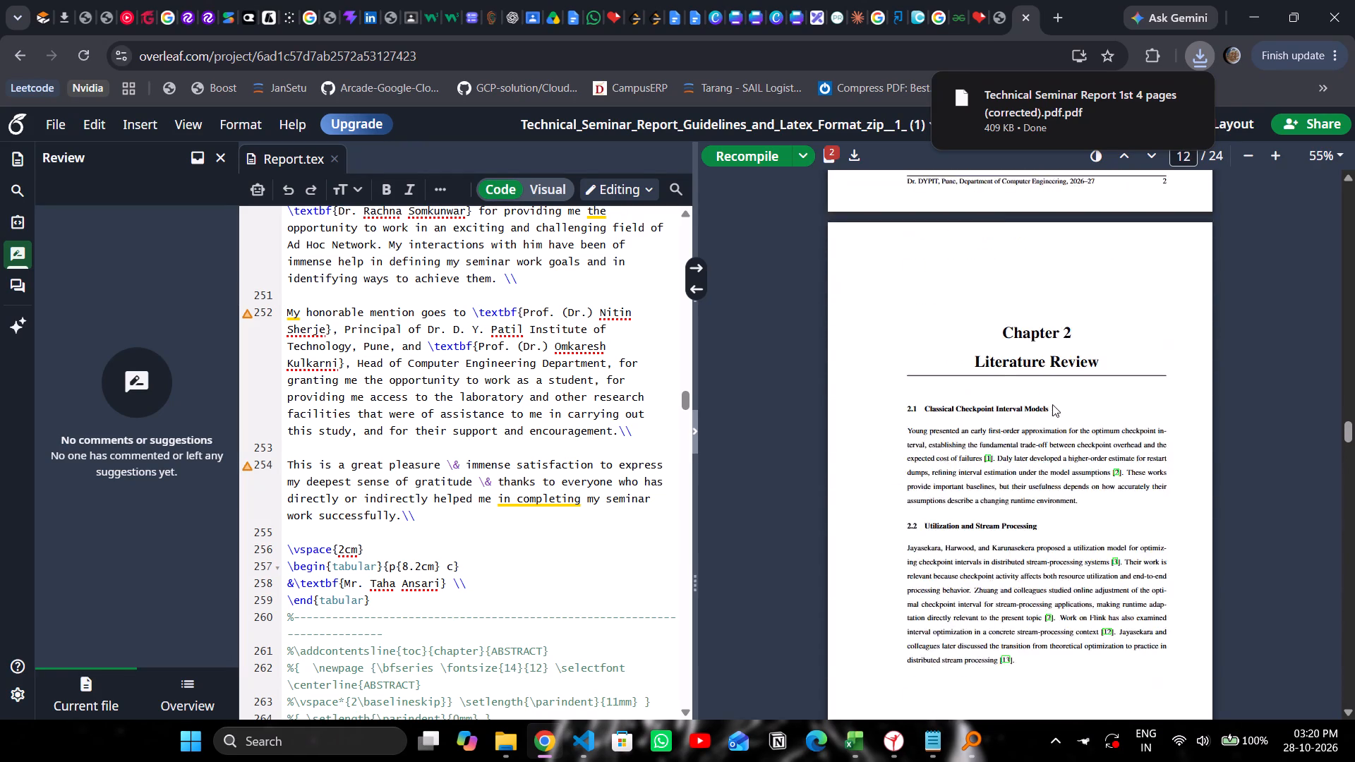
scroll(1052, 404, "up", 20)
scroll(1052, 404, "up", 20)
scroll(1052, 404, "up", 6)
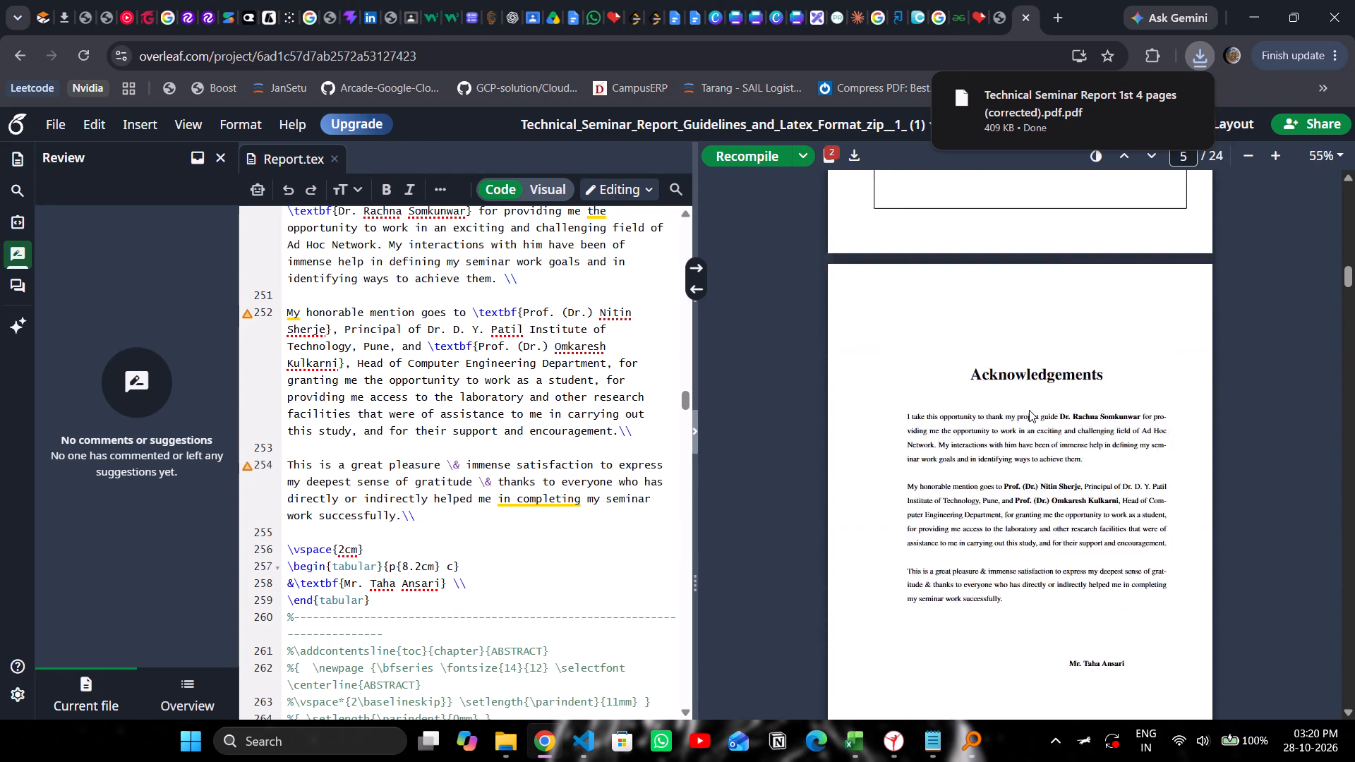
scroll(1029, 410, "up", 17)
scroll(826, 318, "up", 6)
Download the compiled report PDF from Overleaf and open the recent download history.
left_click(853, 152)
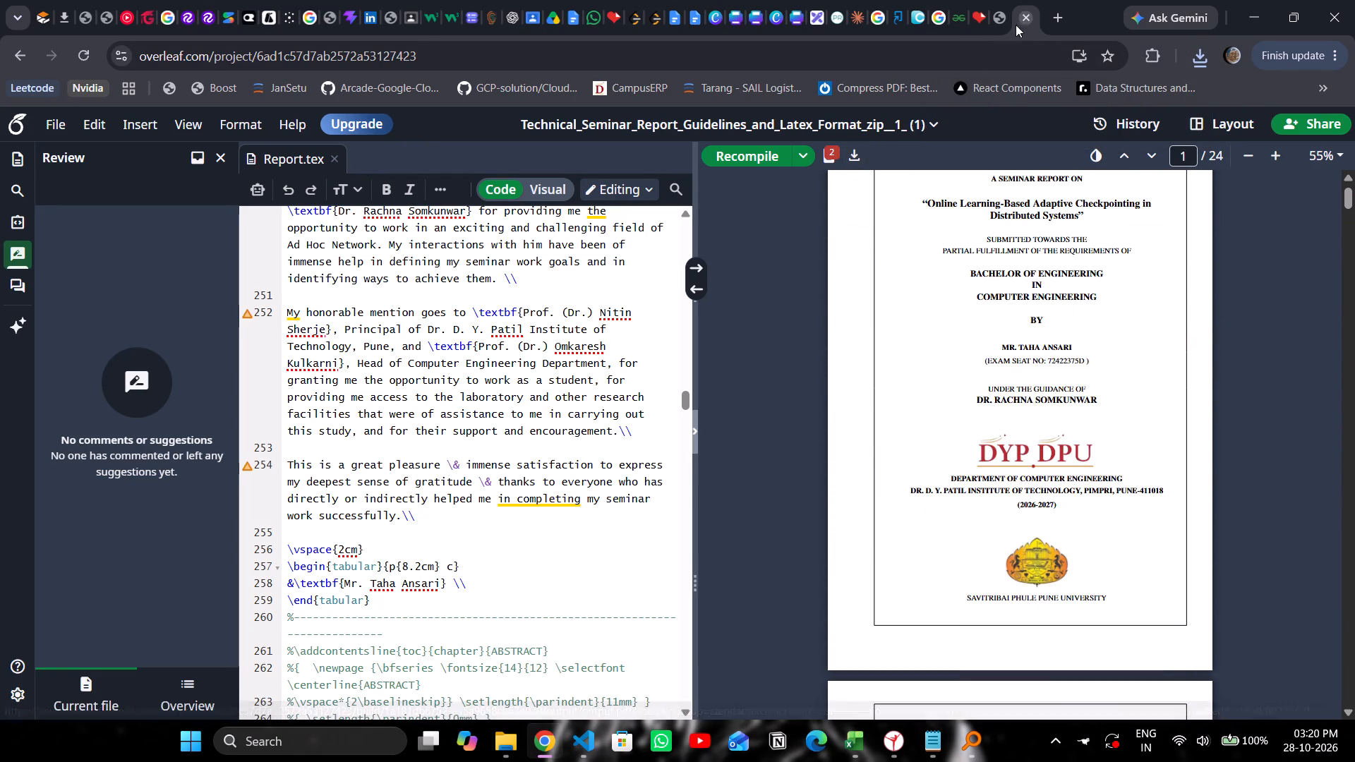
left_click(1205, 59)
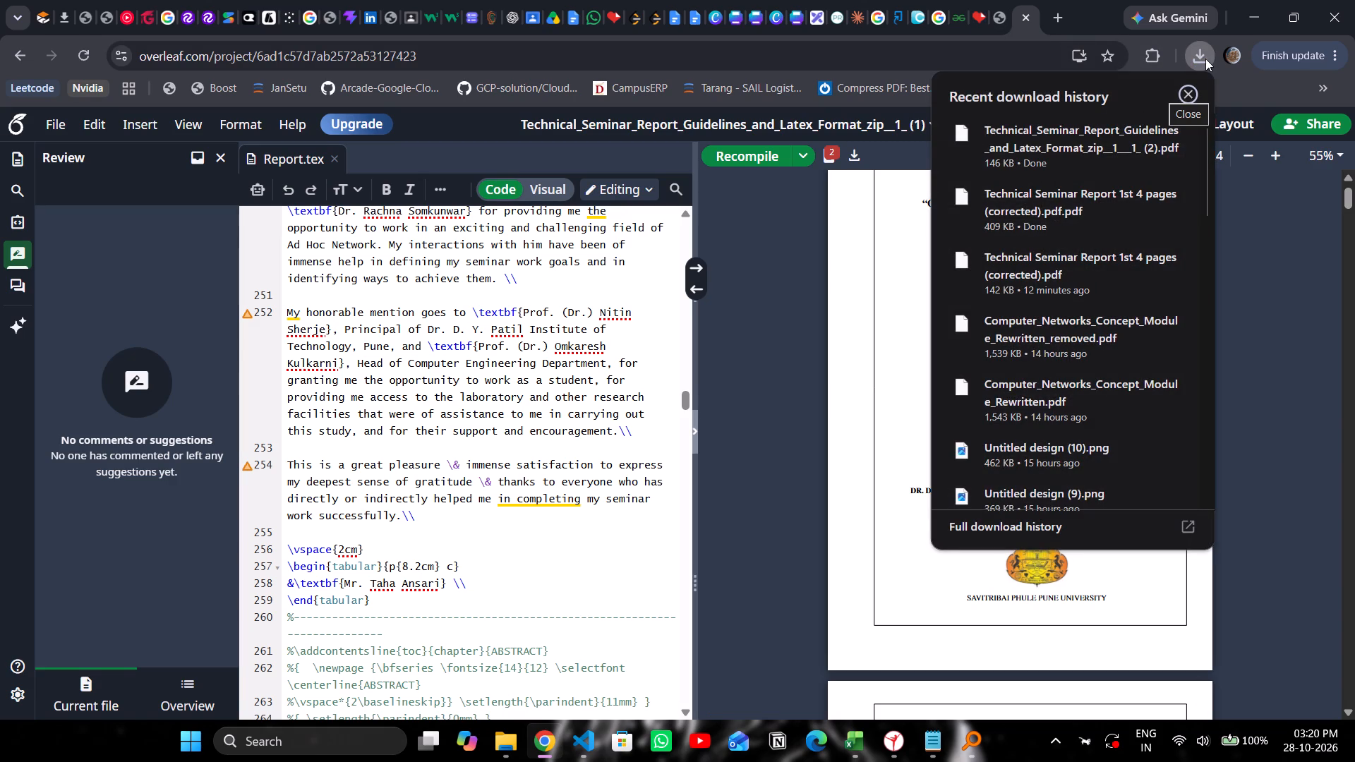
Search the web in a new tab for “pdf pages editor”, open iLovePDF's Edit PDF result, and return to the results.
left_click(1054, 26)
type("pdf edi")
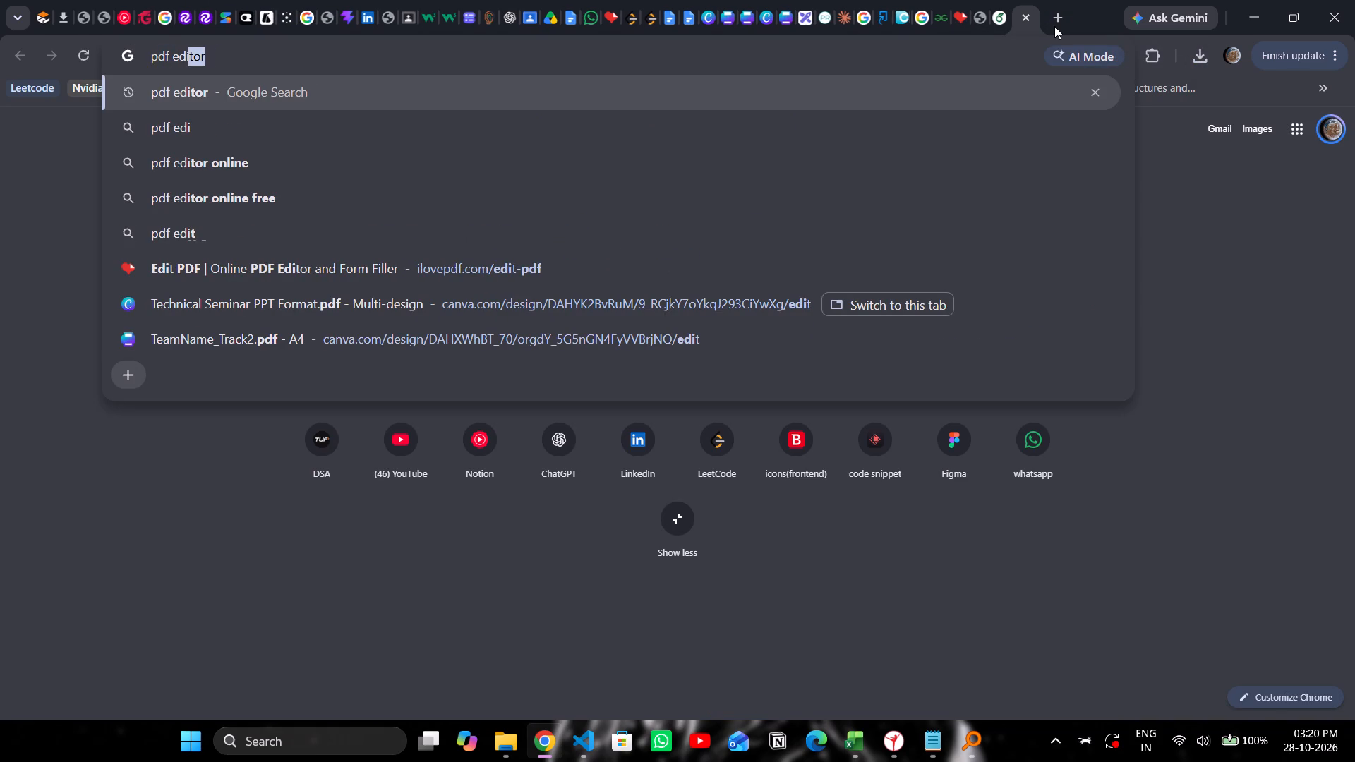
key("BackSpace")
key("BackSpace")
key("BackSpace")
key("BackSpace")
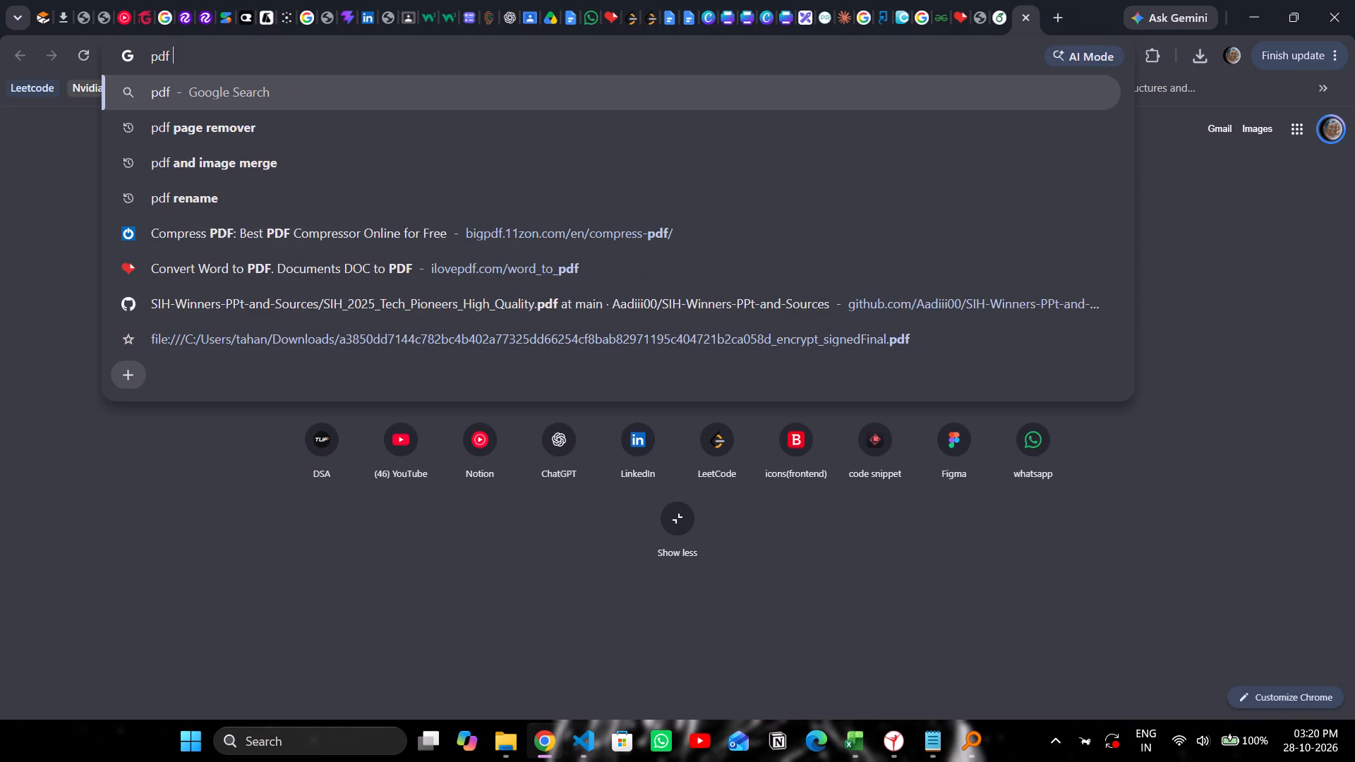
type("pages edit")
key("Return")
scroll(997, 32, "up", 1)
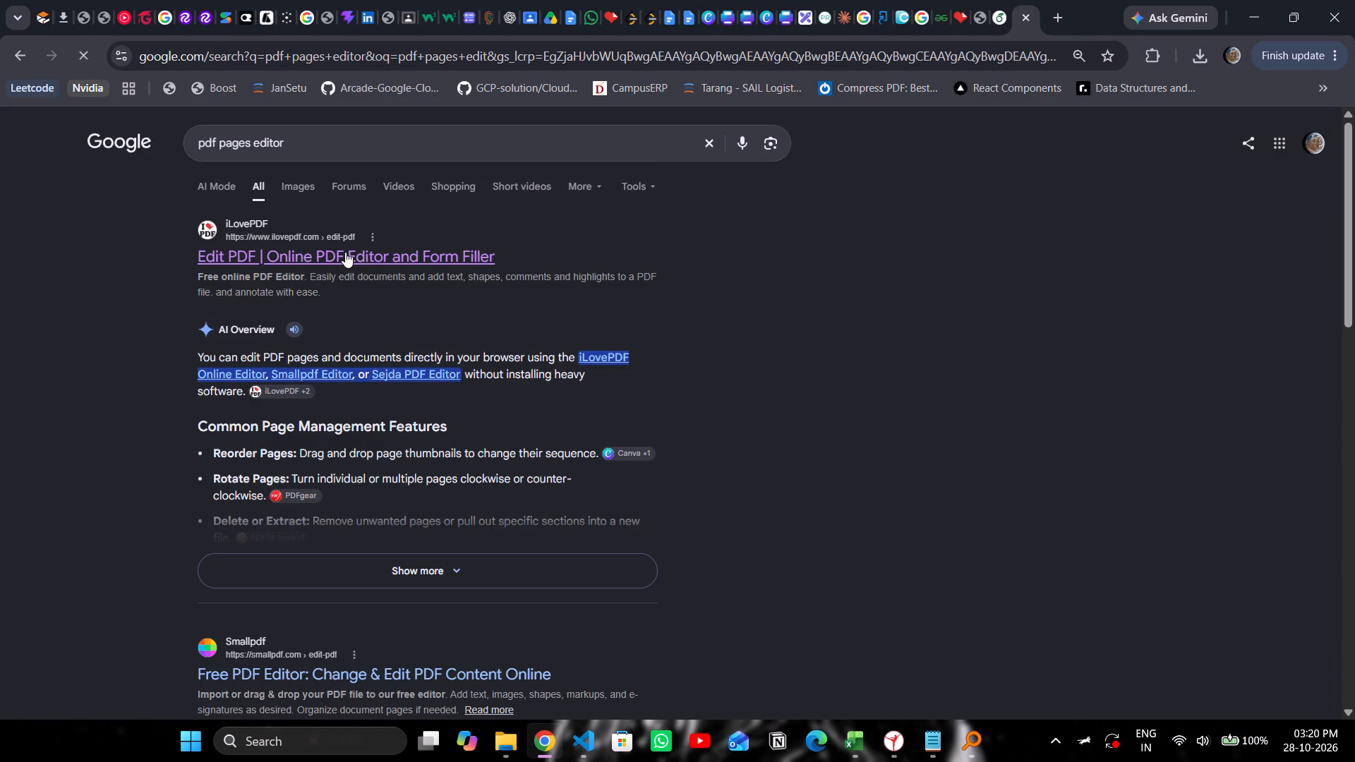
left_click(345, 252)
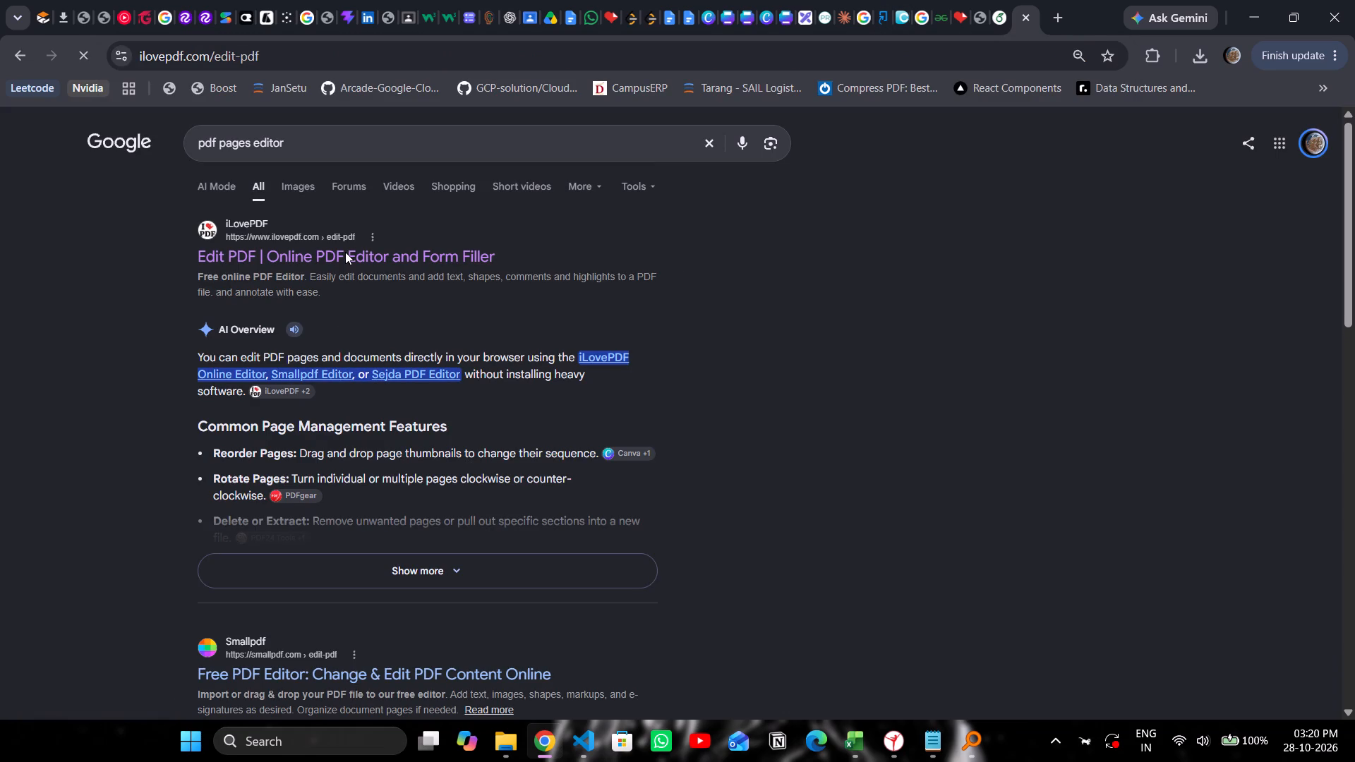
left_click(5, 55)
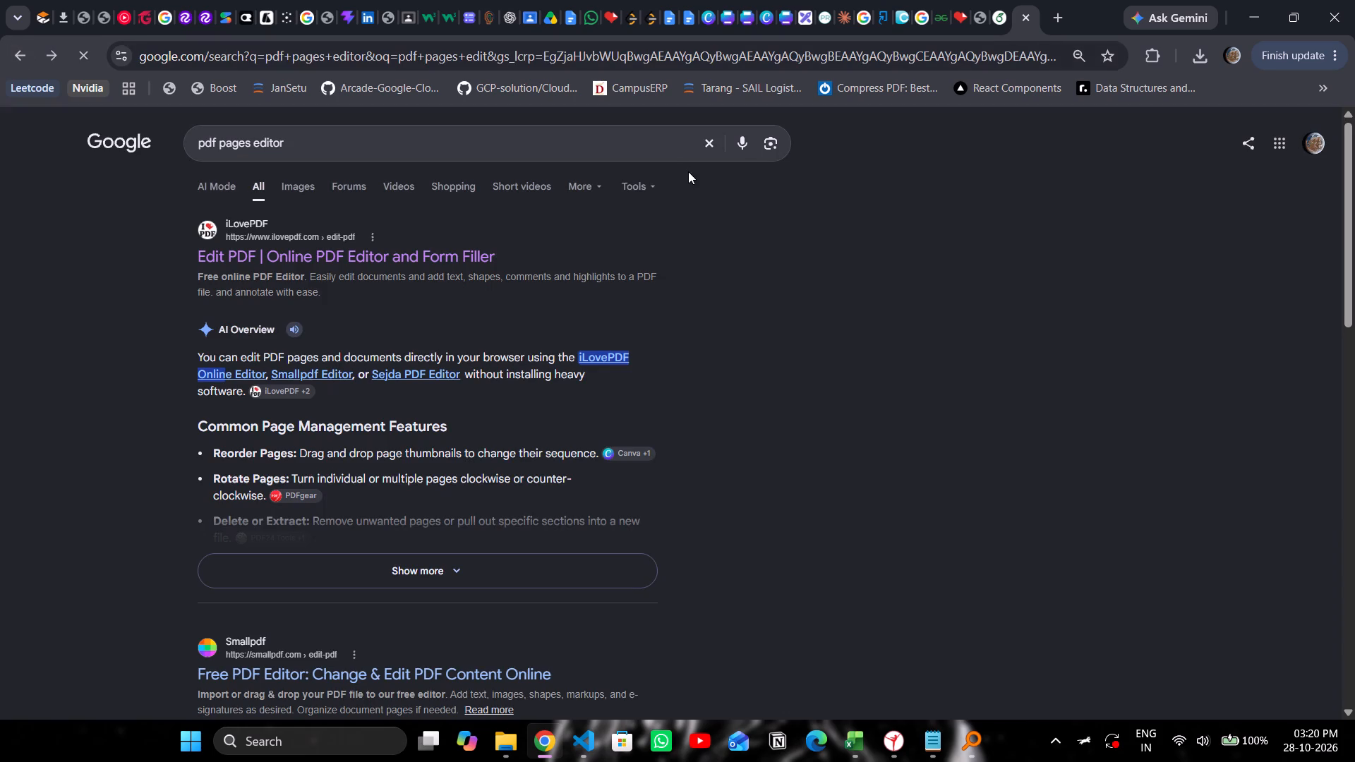
Search for “pdf pages remover” and open iLovePDF's “Remove pages from a PDF online” tool.
left_click(712, 141)
double_click(673, 149)
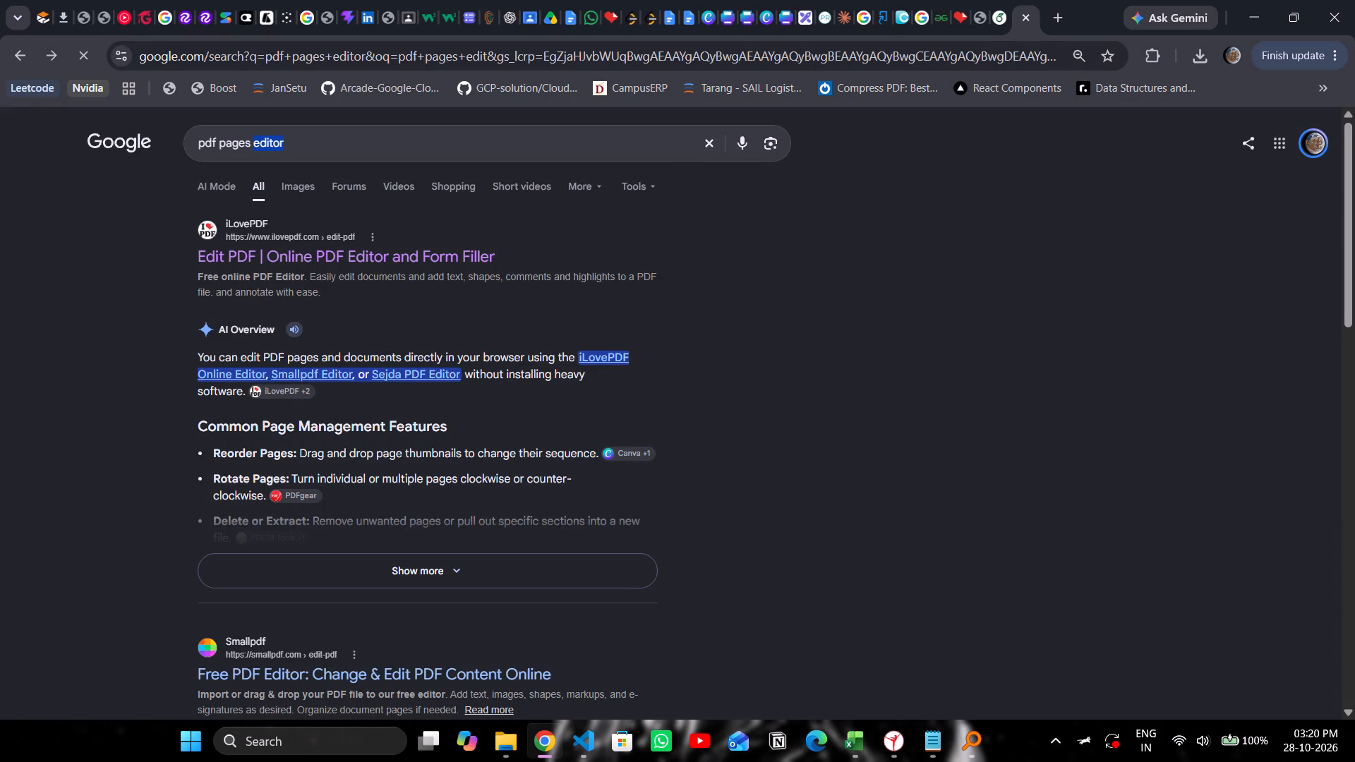
key("BackSpace")
key("BackSpace")
key("BackSpace")
key("BackSpace")
key("BackSpace")
key("BackSpace")
key("BackSpace")
key("BackSpace")
key("BackSpace")
key("BackSpace")
key("BackSpace")
key("BackSpace")
key("BackSpace")
key("BackSpace")
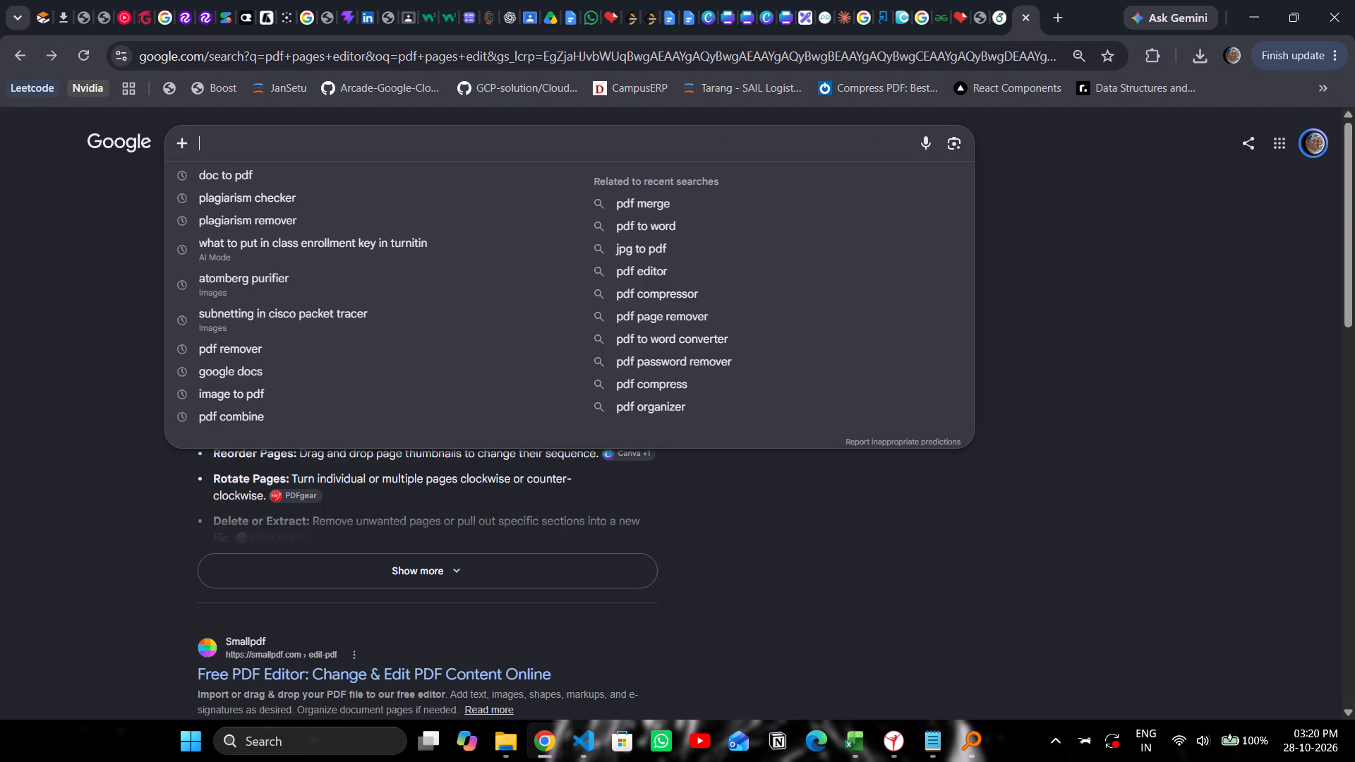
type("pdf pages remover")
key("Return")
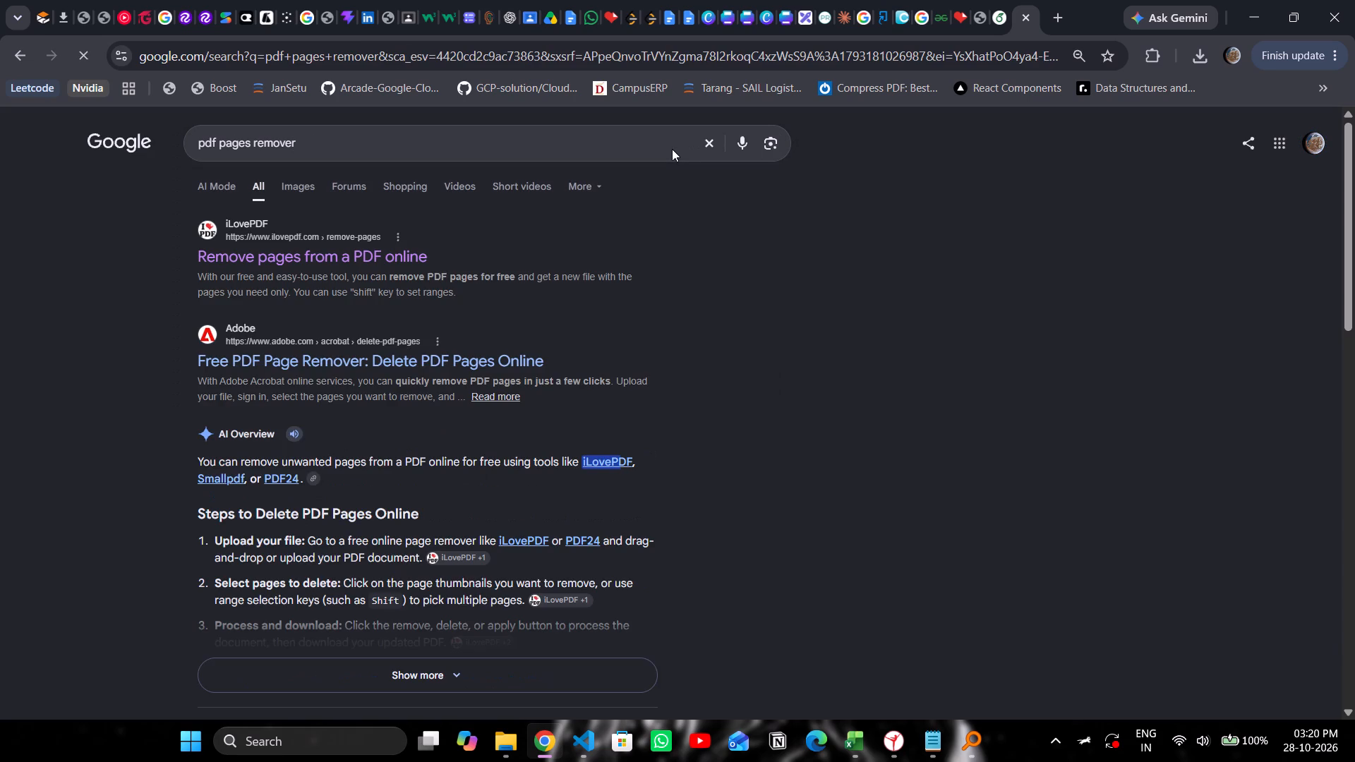
left_click(329, 243)
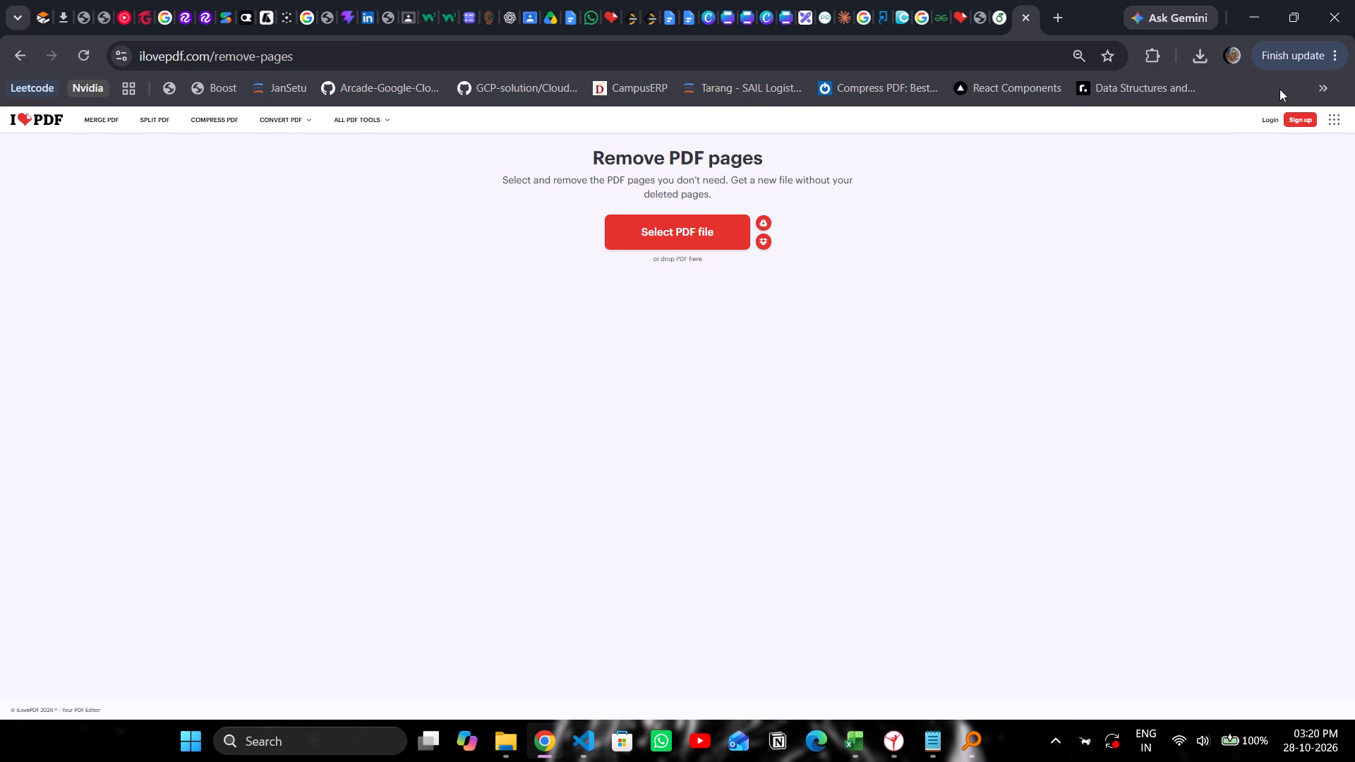
Load the newly downloaded Overleaf report PDF, Technical_Seminar_Report_Guidelines_and_Latex_Format_zip__1___1_ (2).pdf, from the recent downloads into the page remover.
left_click(1210, 52)
left_click_drag(1047, 148, 769, 214)
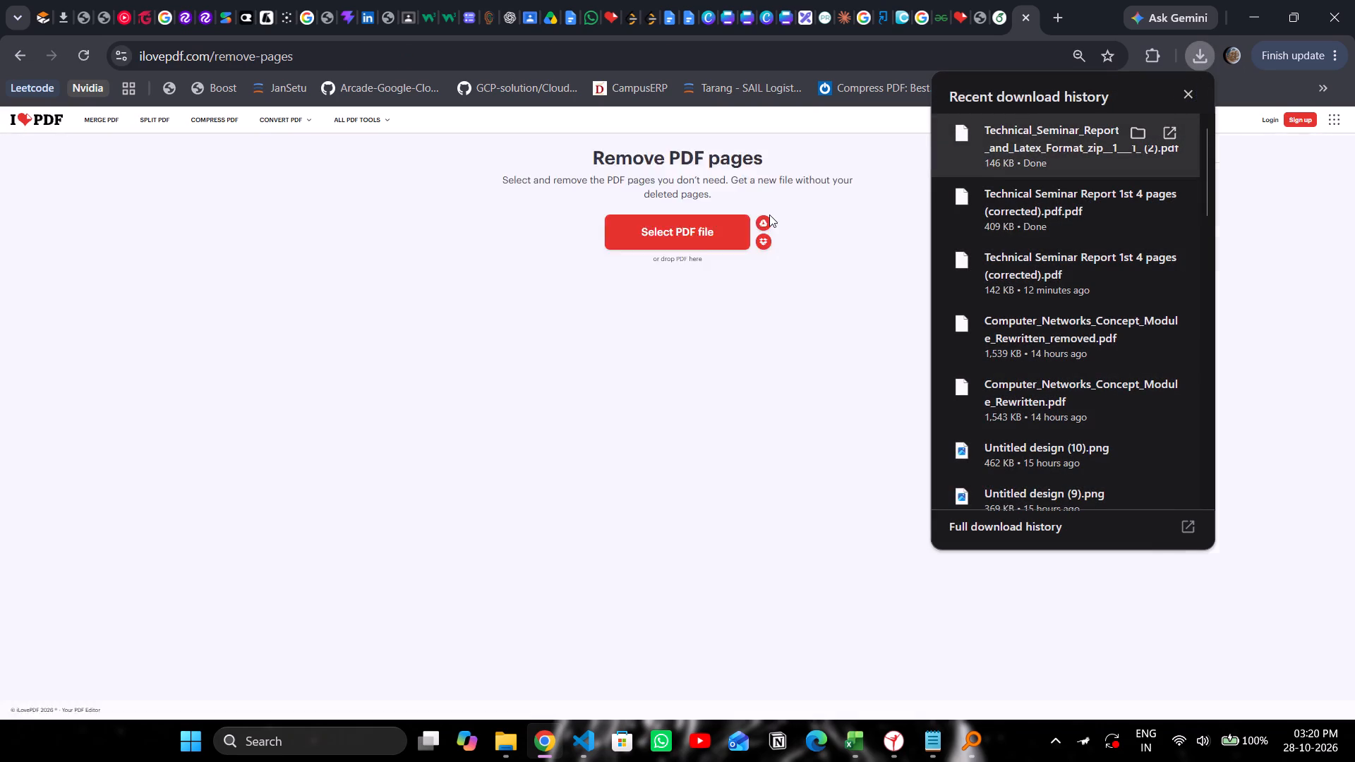
left_click(199, 547)
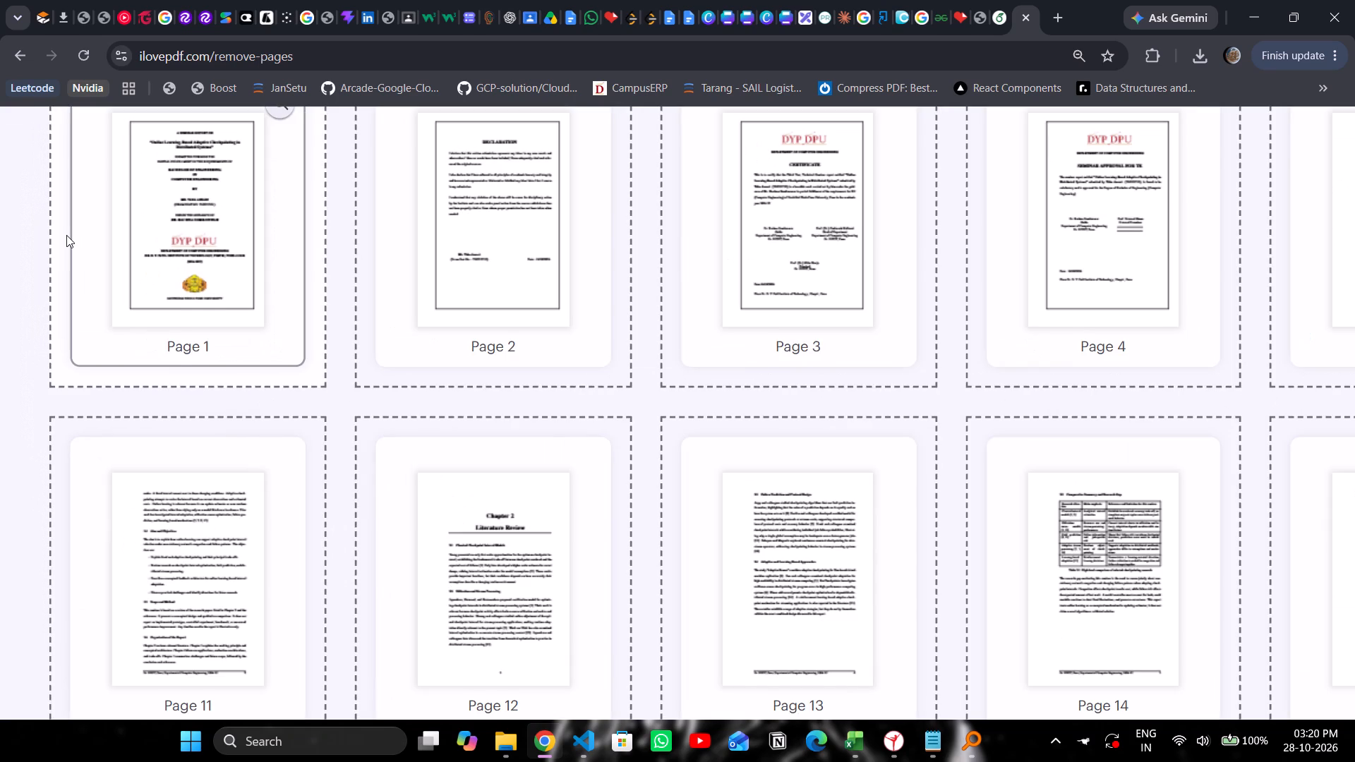
Mark pages 1 to 5 of the report for removal, remove them and download the resulting PDF.
scroll(68, 235, "up", 1)
scroll(278, 303, "up", 2)
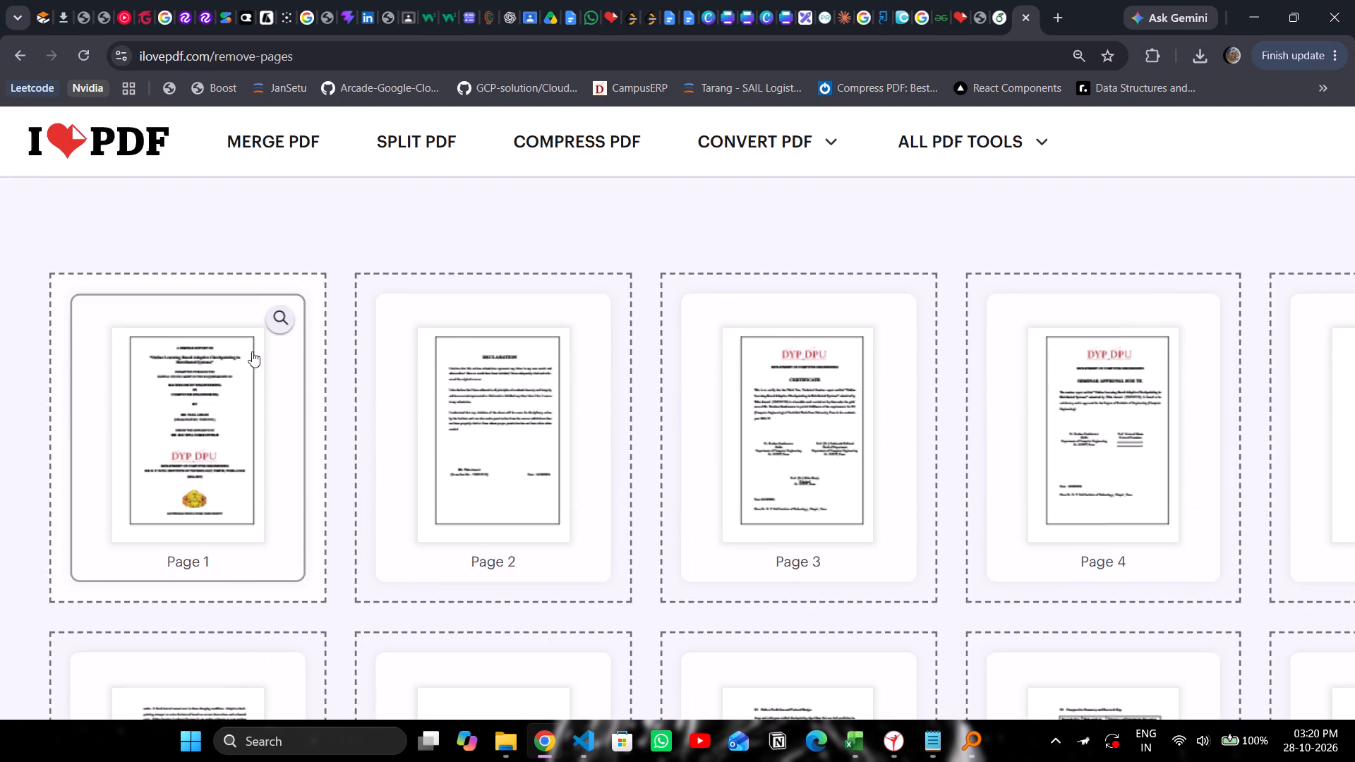
left_click(198, 457)
left_click(488, 430)
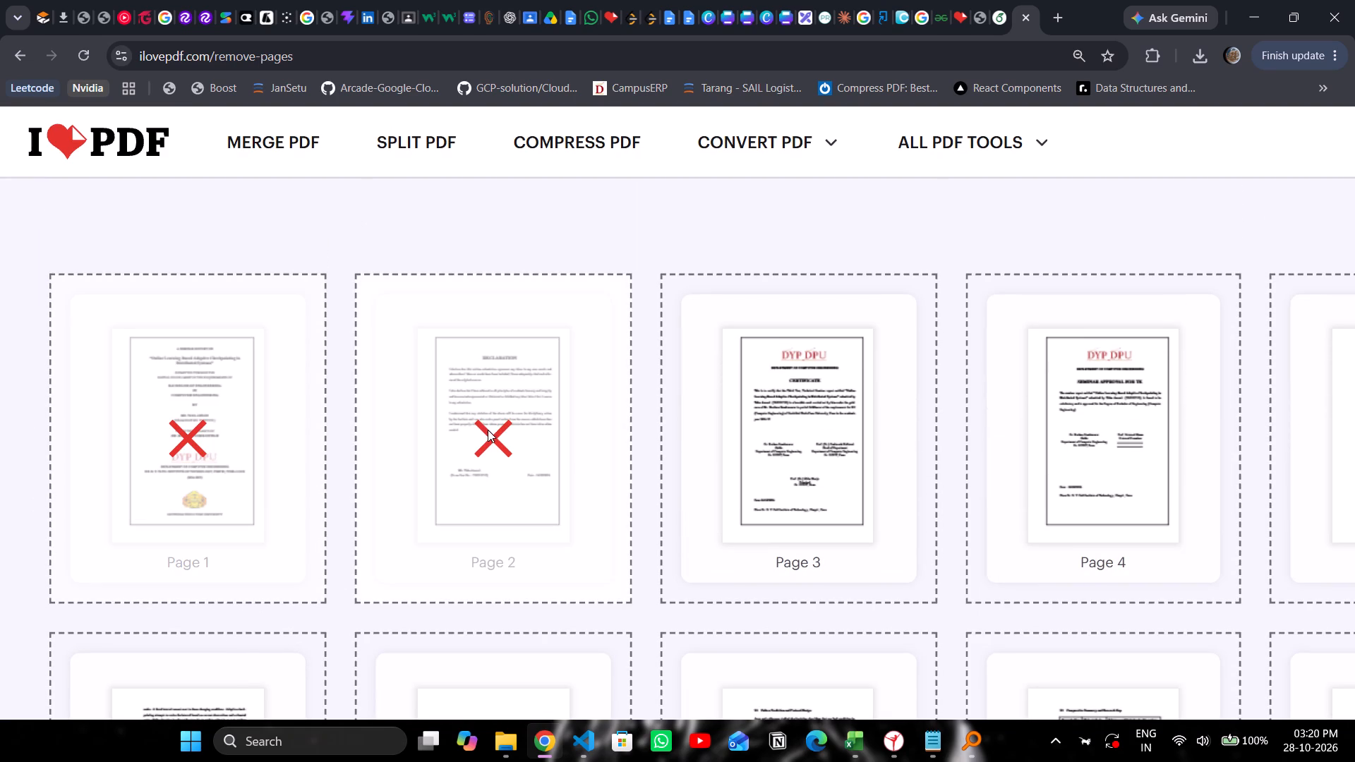
left_click(822, 468)
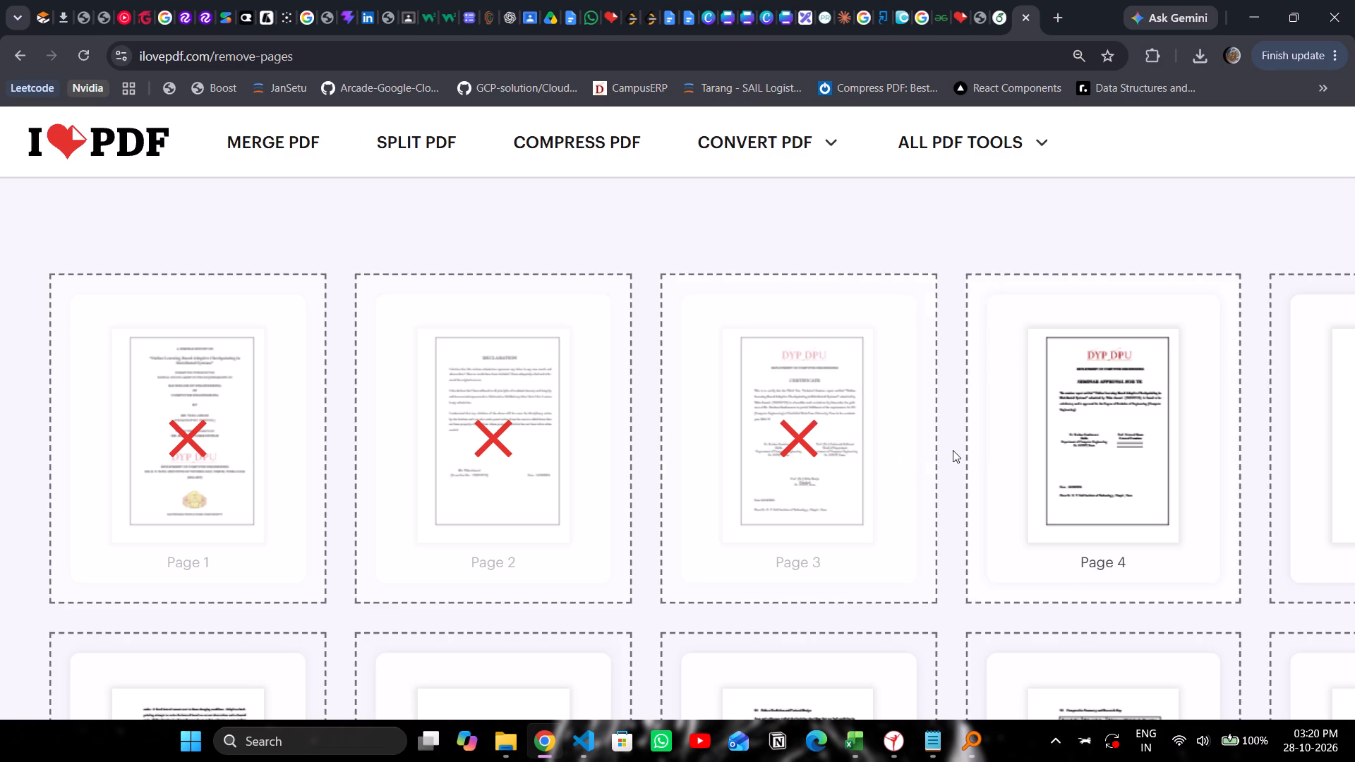
left_click(562, 282)
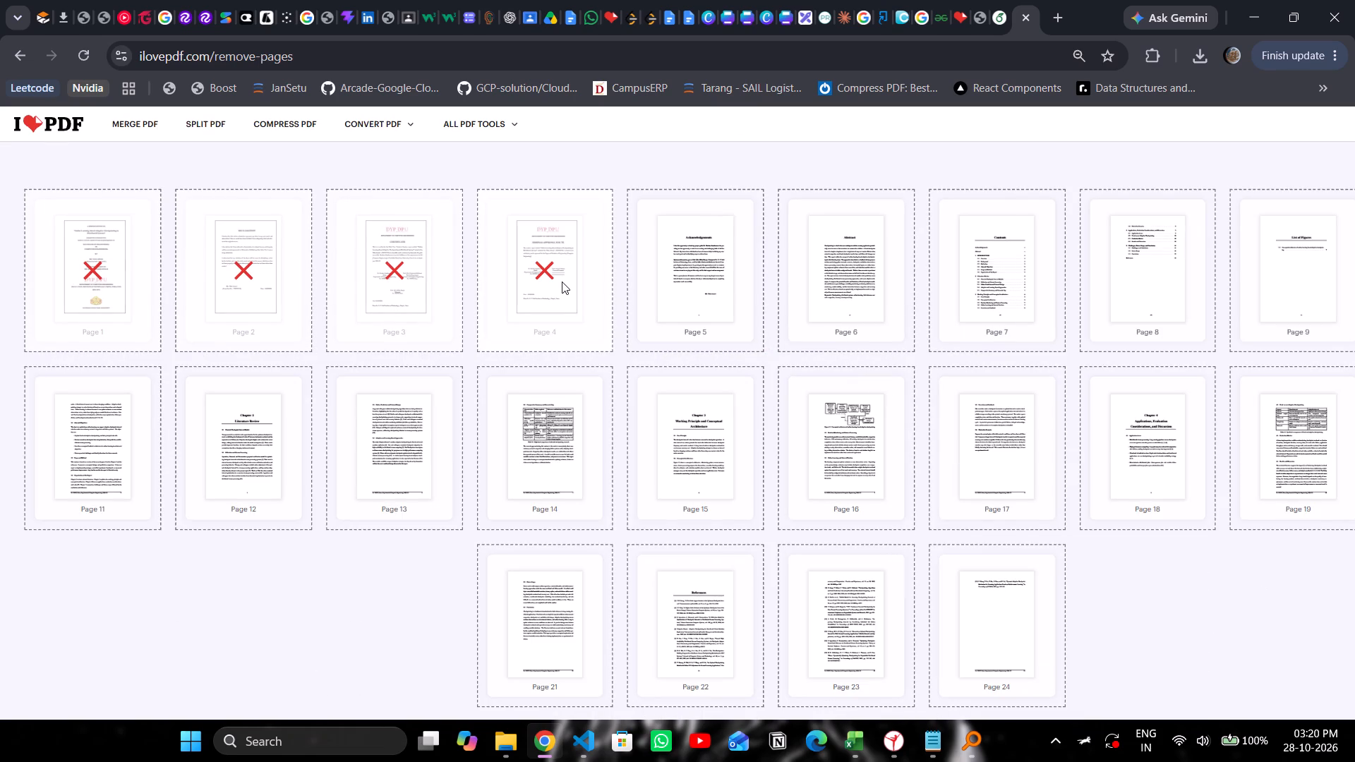
left_click(694, 285)
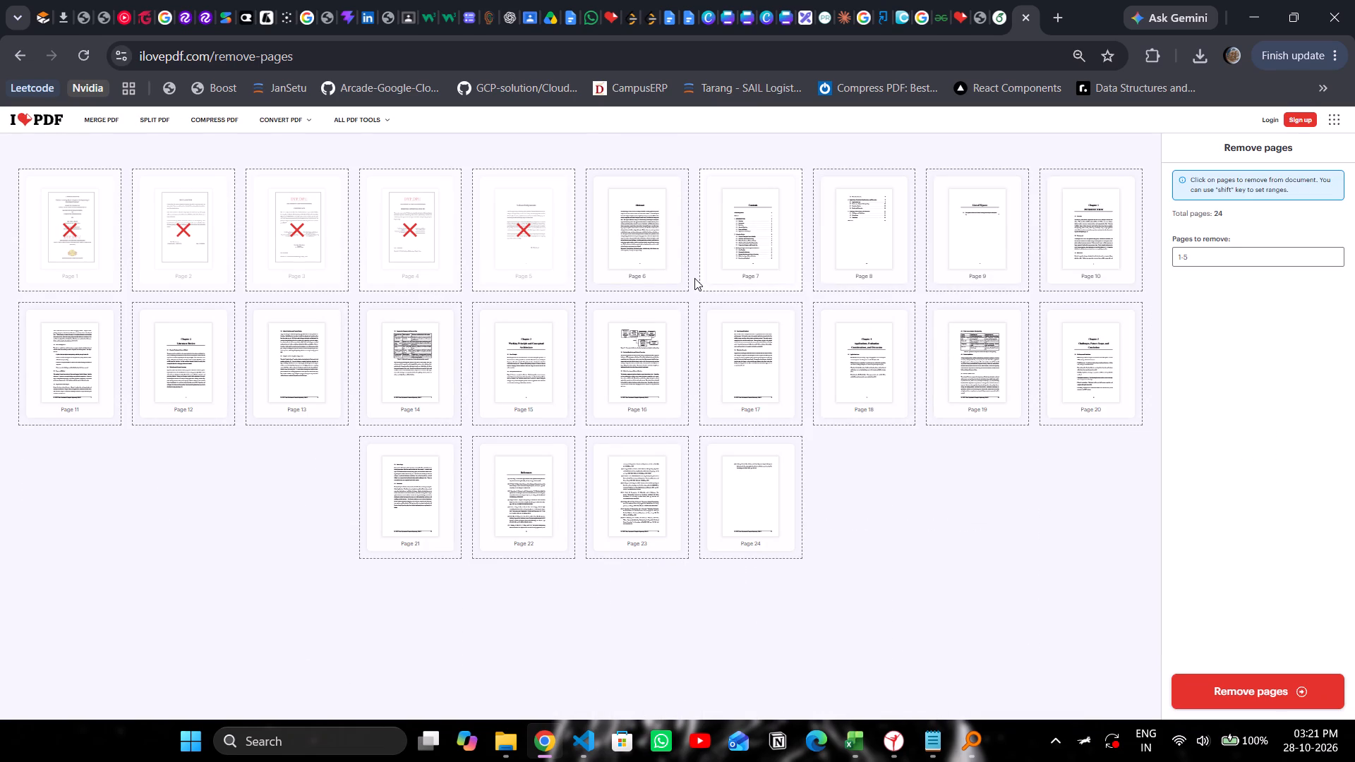
left_click(1264, 689)
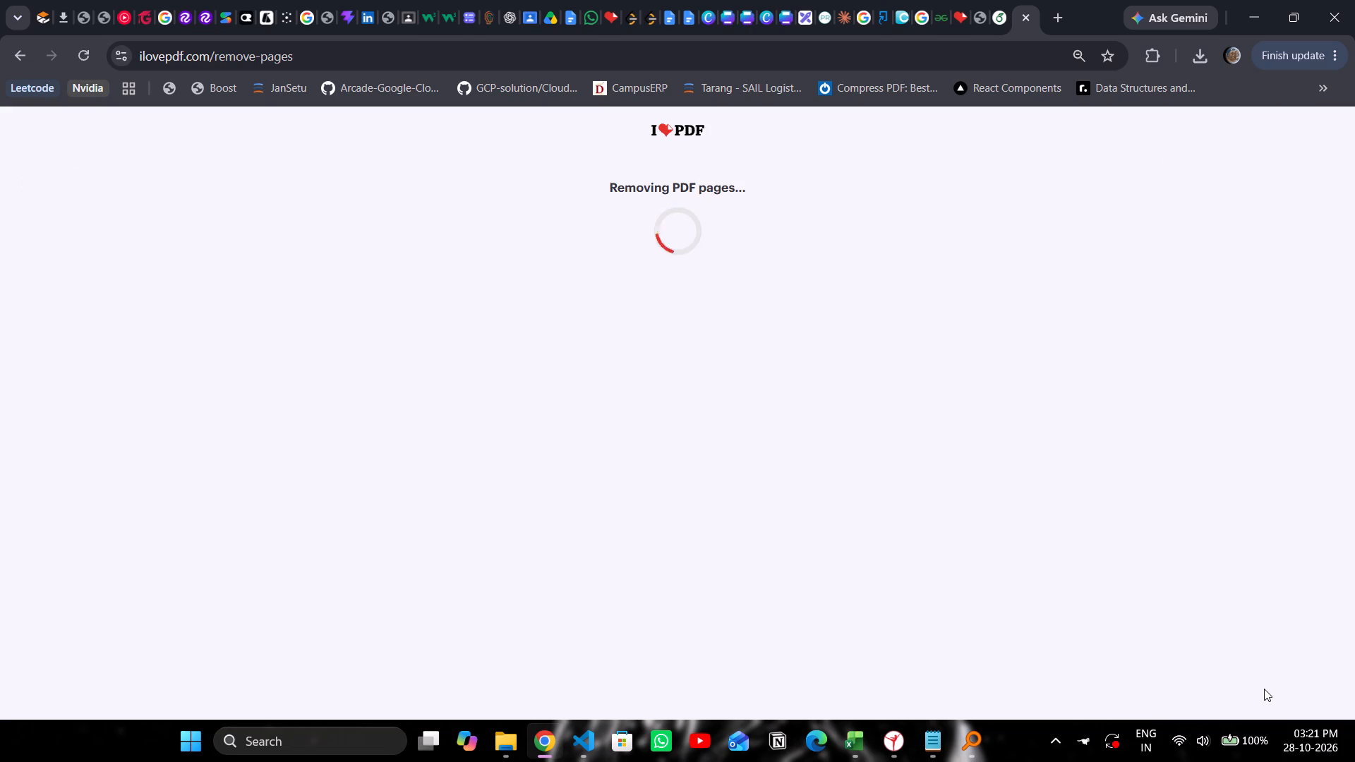
left_click(673, 200)
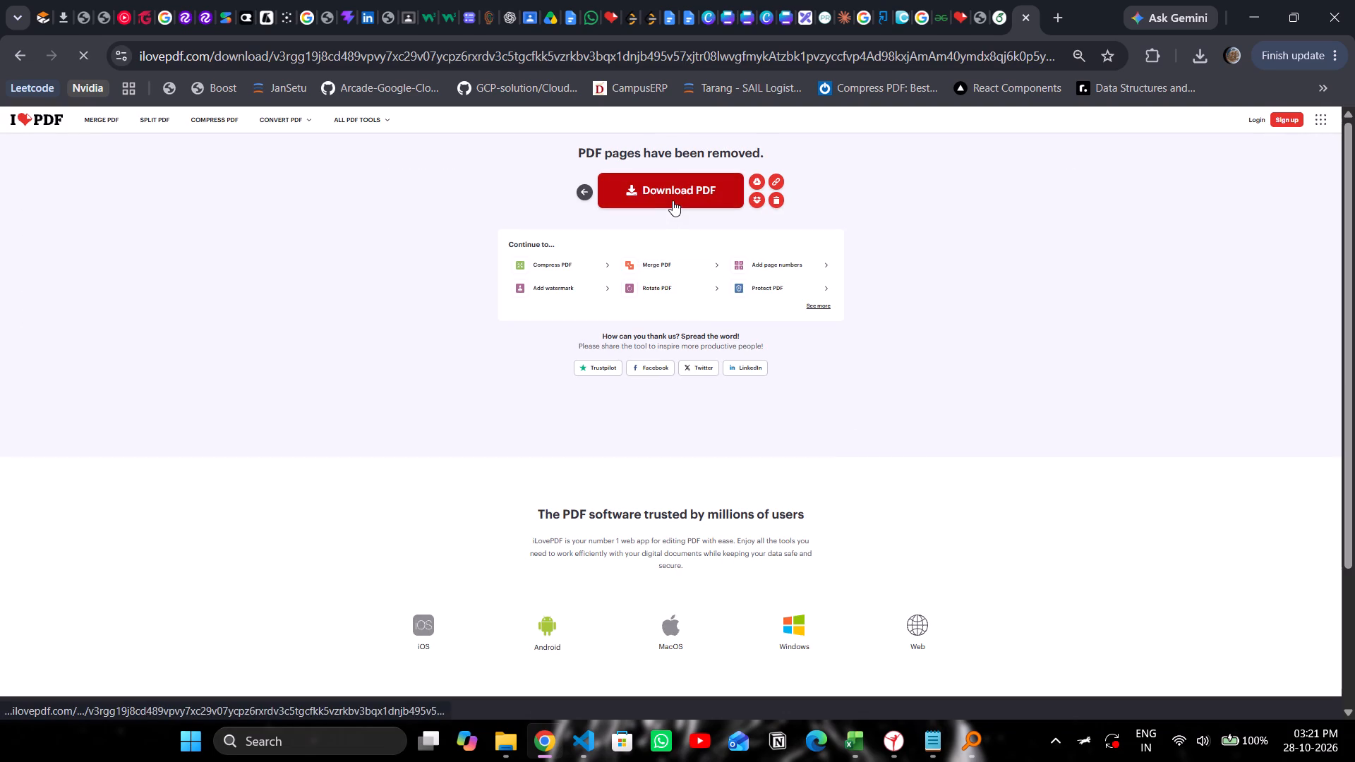
Search the web in a new tab for “pdf merger” and open iLovePDF's Merge PDF tool.
left_click(1061, 15)
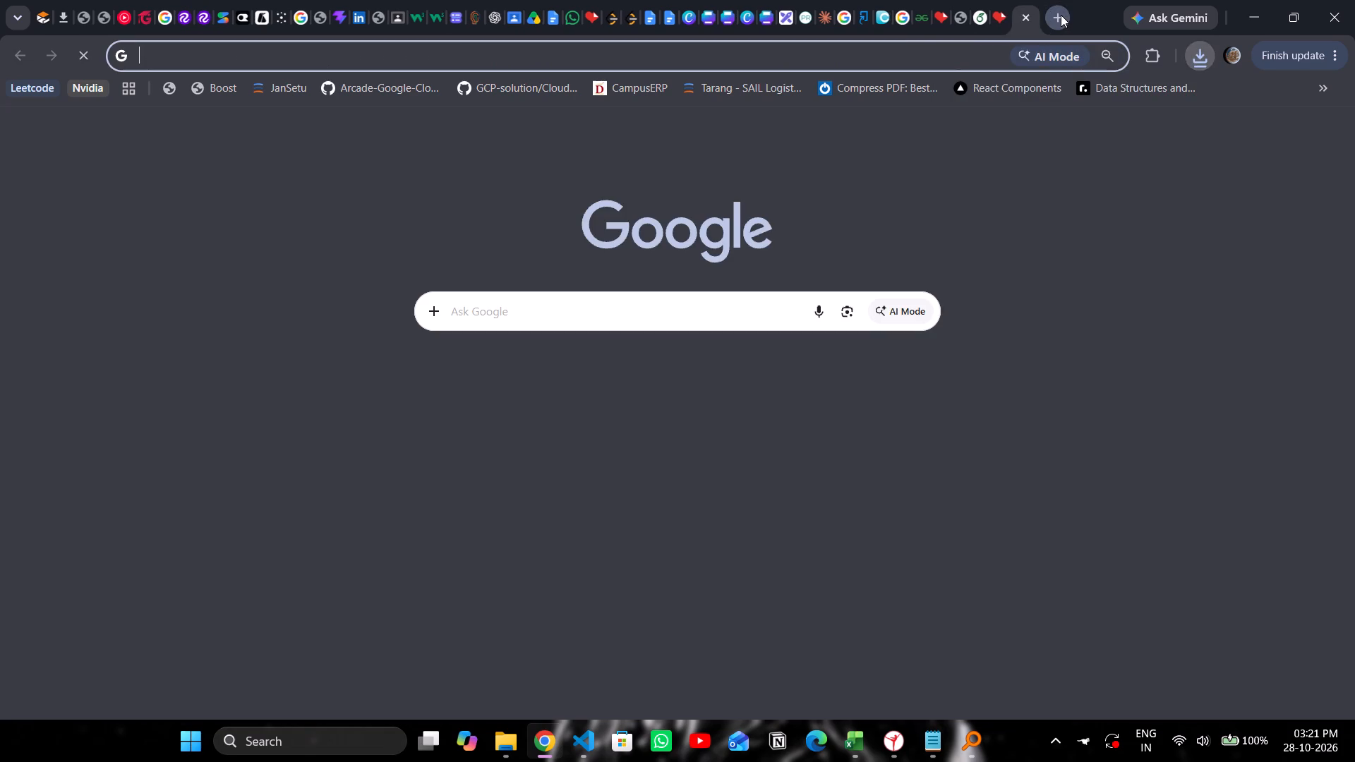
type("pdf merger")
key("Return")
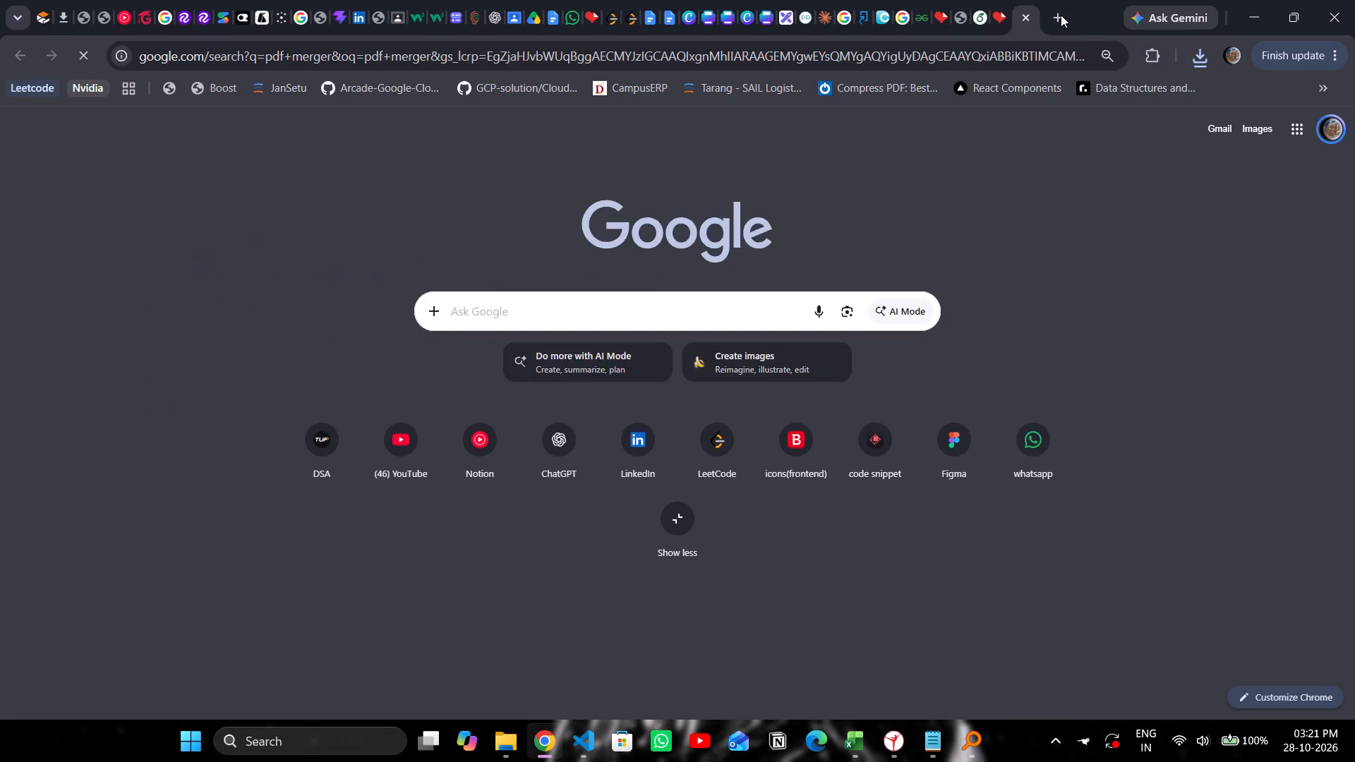
left_click(289, 260)
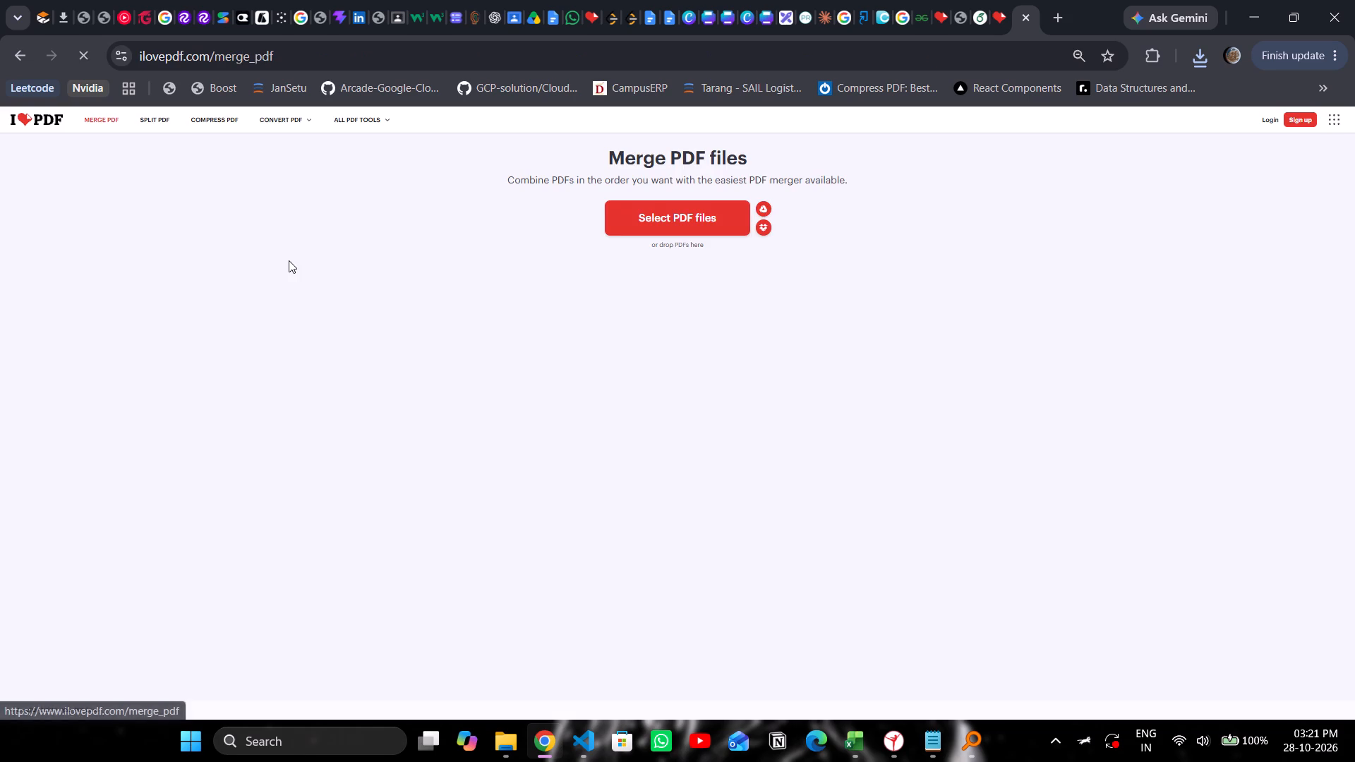
Add “Technical Seminar Report 1st 4 pages (corrected).pdf.pdf” to the merge, followed by the trimmed report PDF ending in “(2)_removed.pdf”.
left_click(1206, 59)
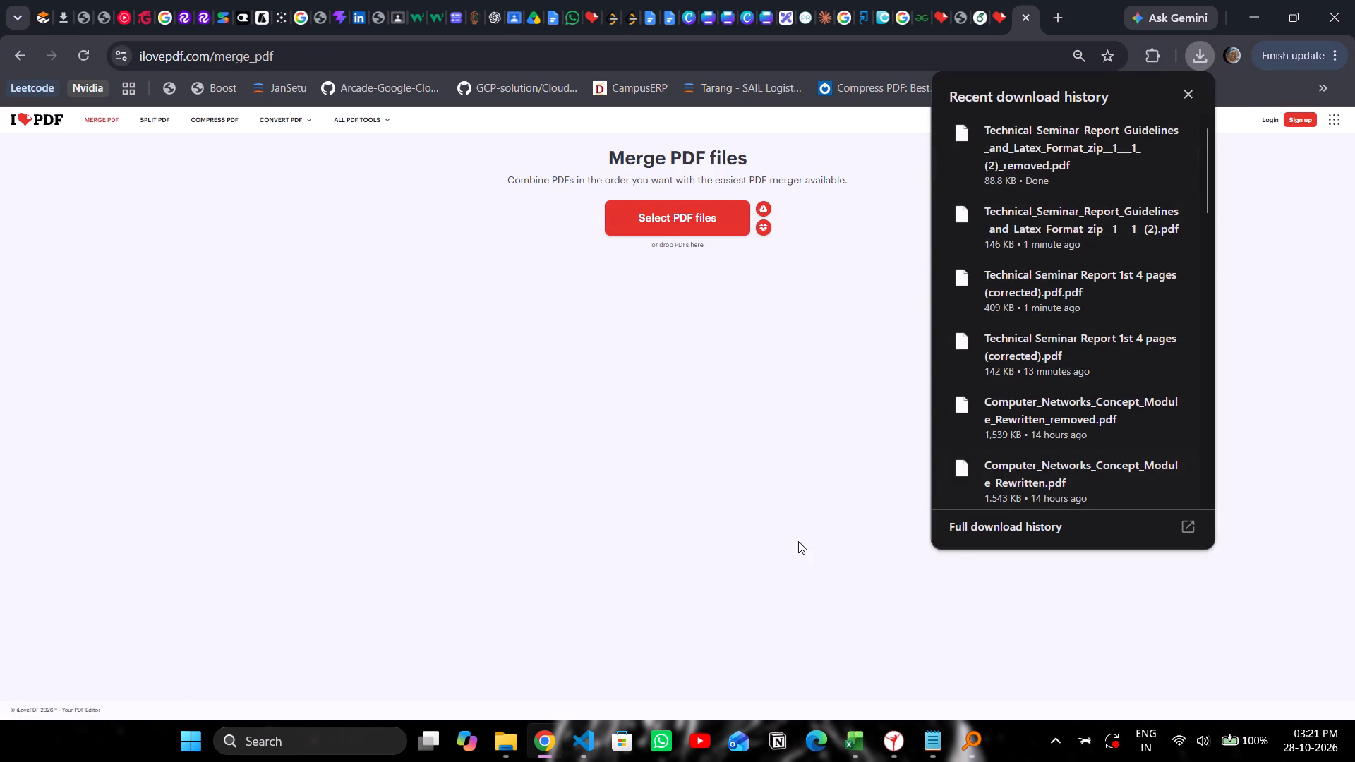
left_click_drag(1024, 301, 736, 215)
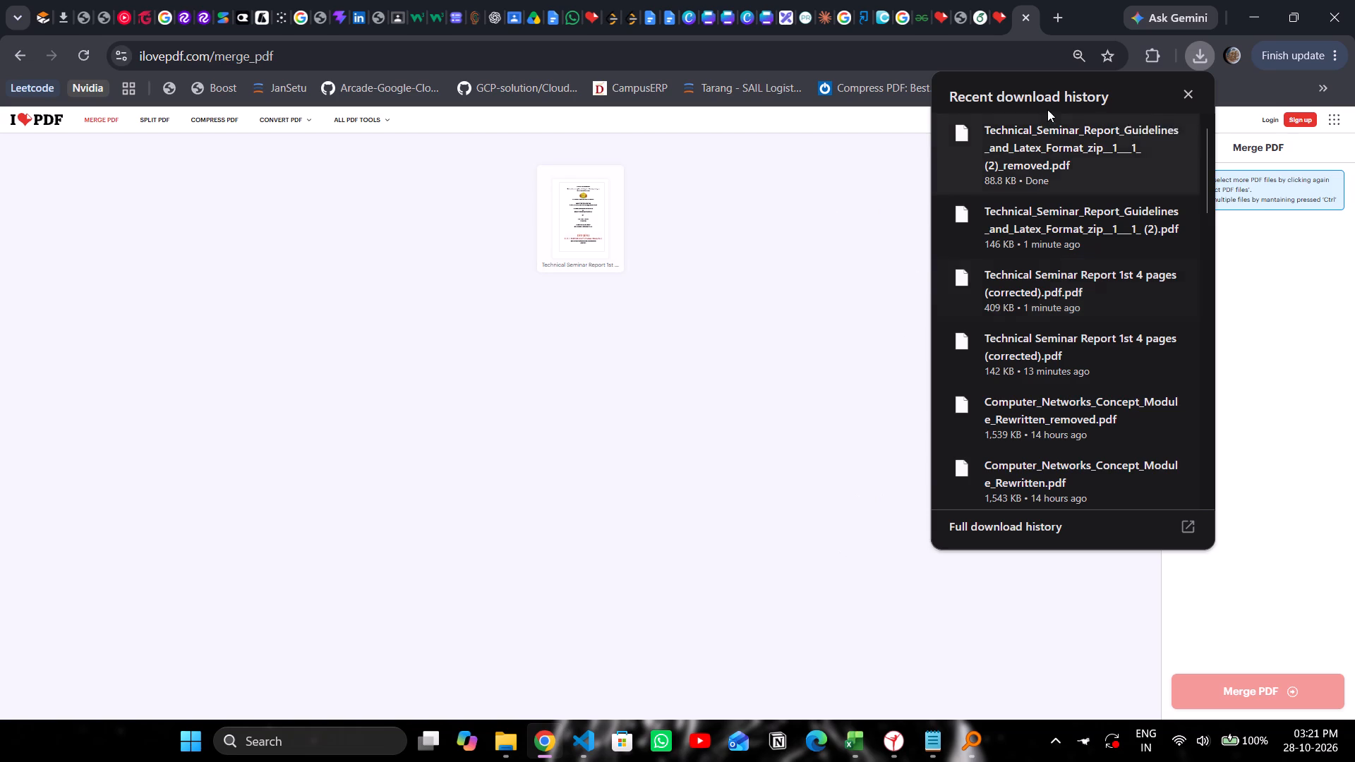
left_click(778, 414)
left_click(1212, 52)
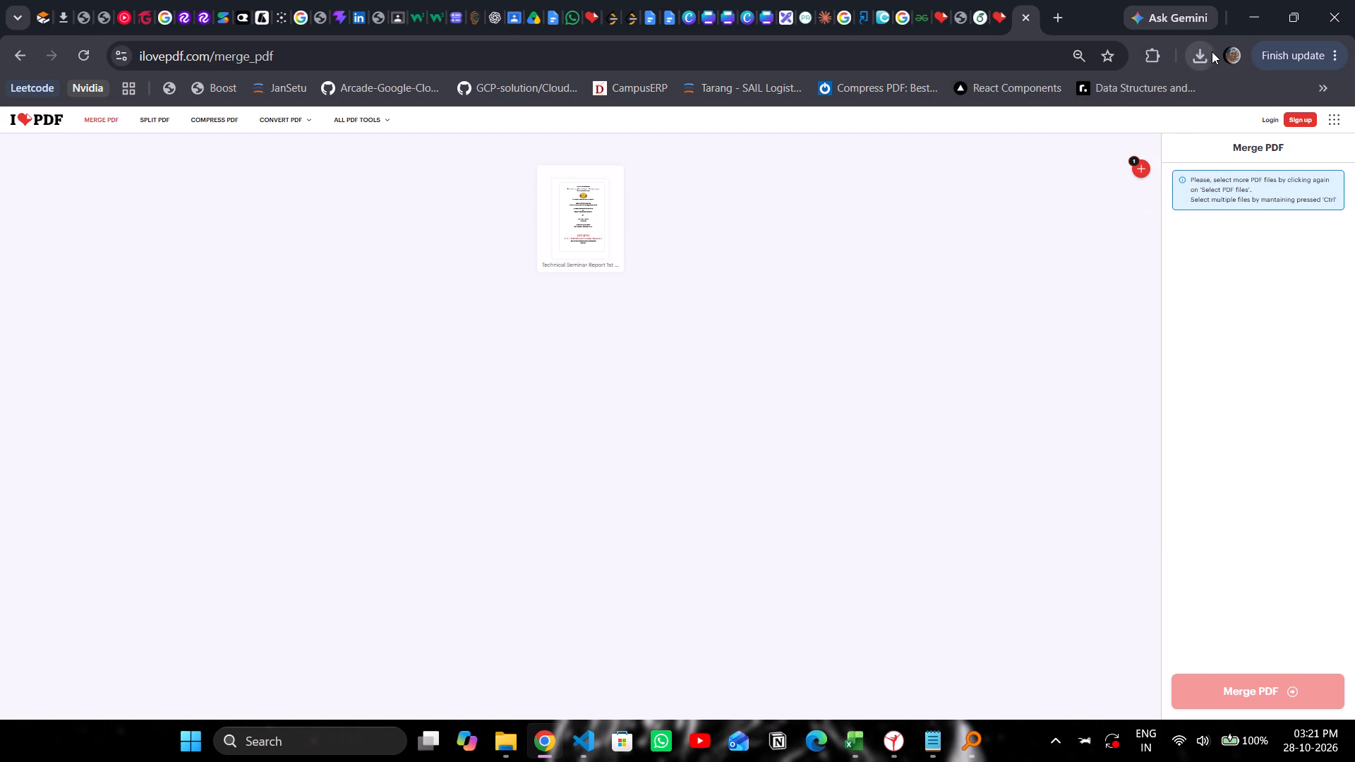
left_click_drag(1076, 151, 818, 265)
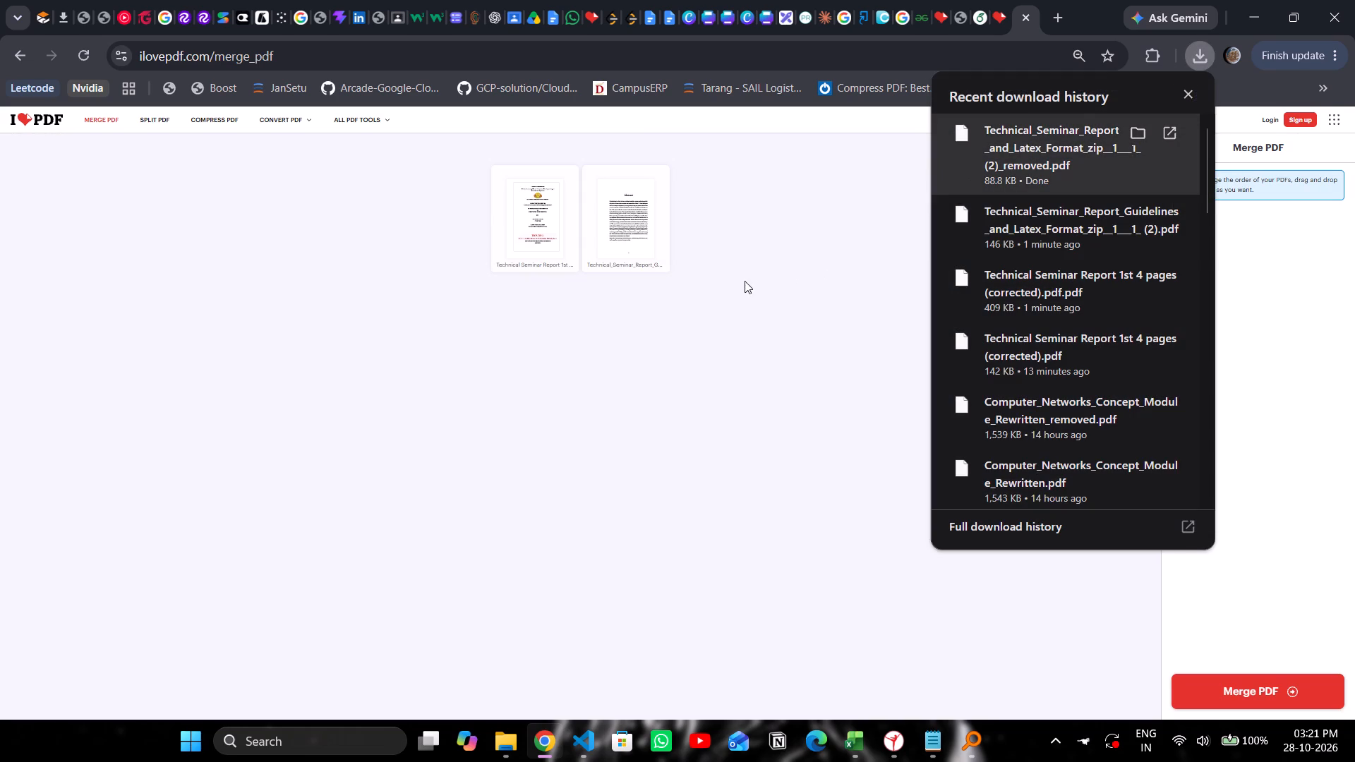
Merge the two PDFs and download the merged file.
left_click(1208, 694)
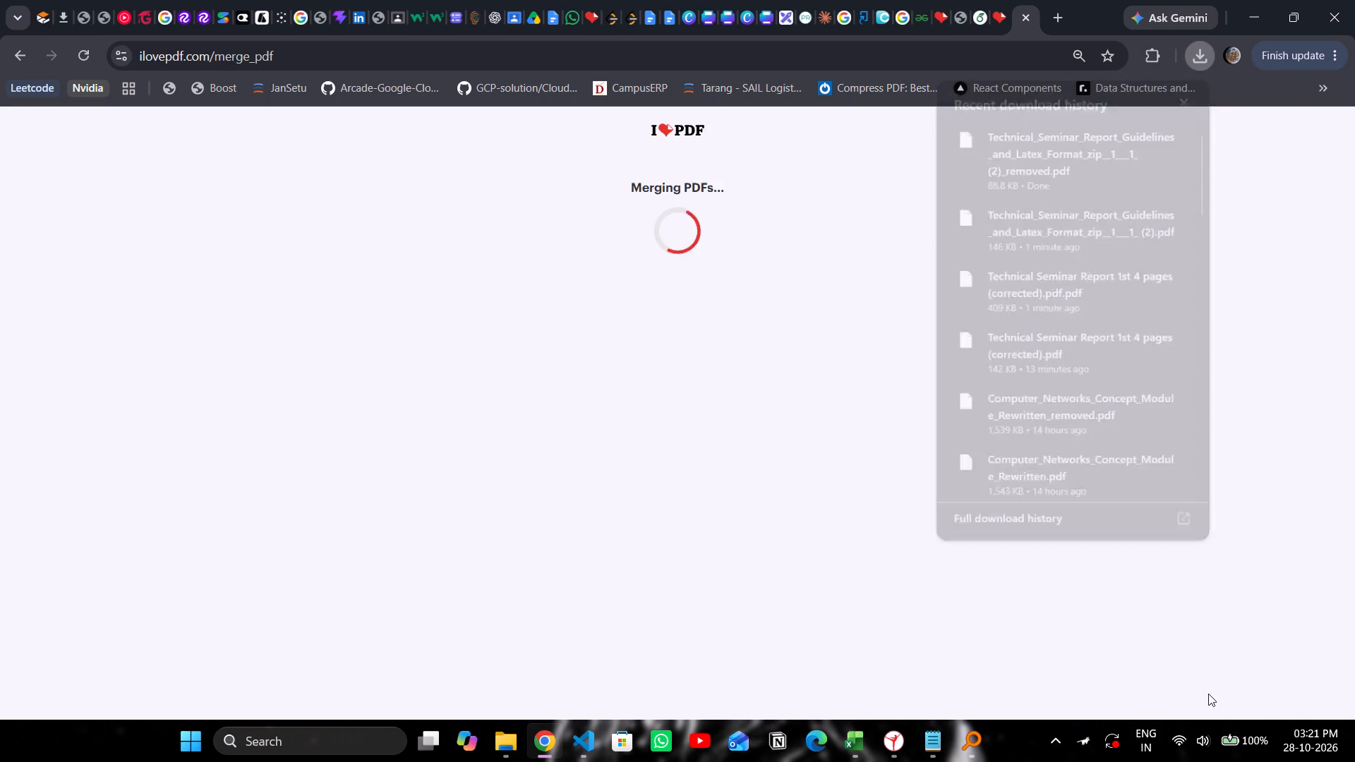
left_click(685, 188)
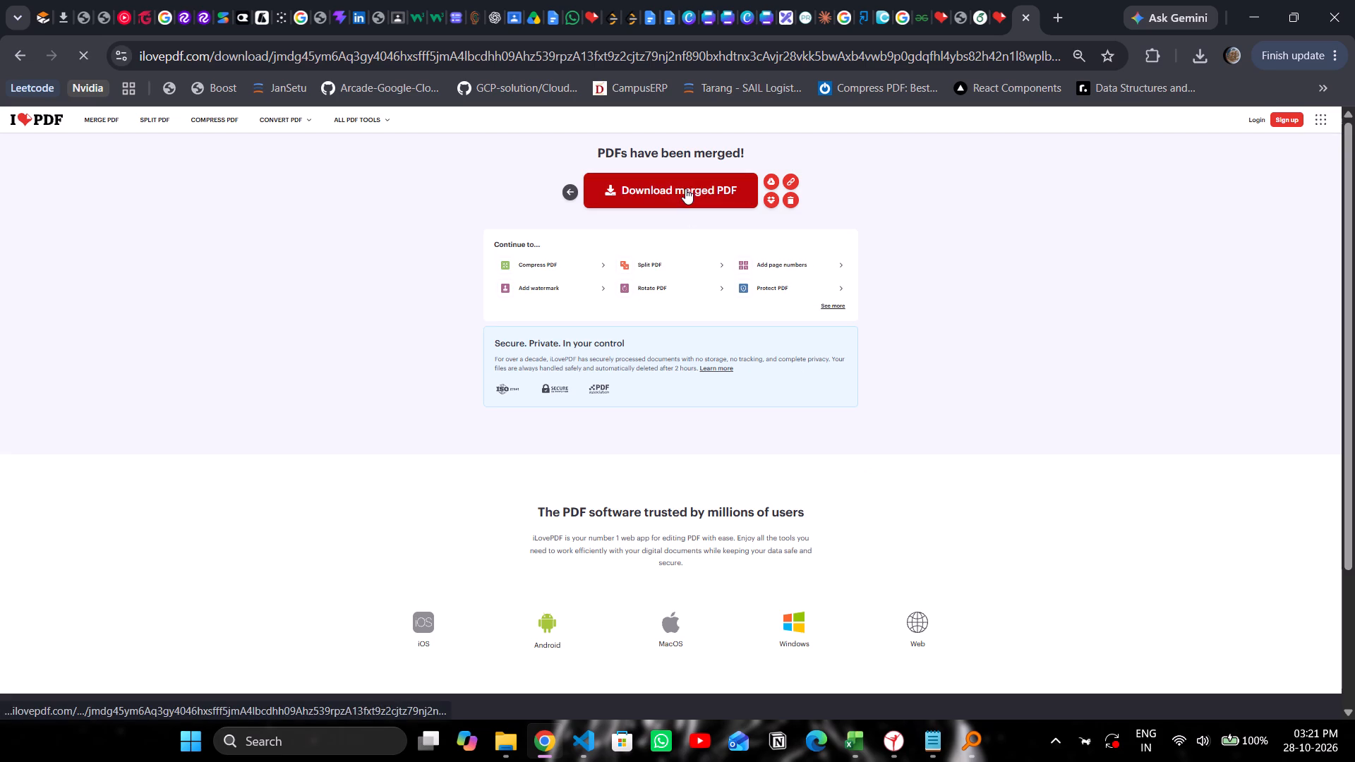
Open the downloaded merged PDF from the recent downloads and look through its pages starting at the cover.
left_click(1189, 56)
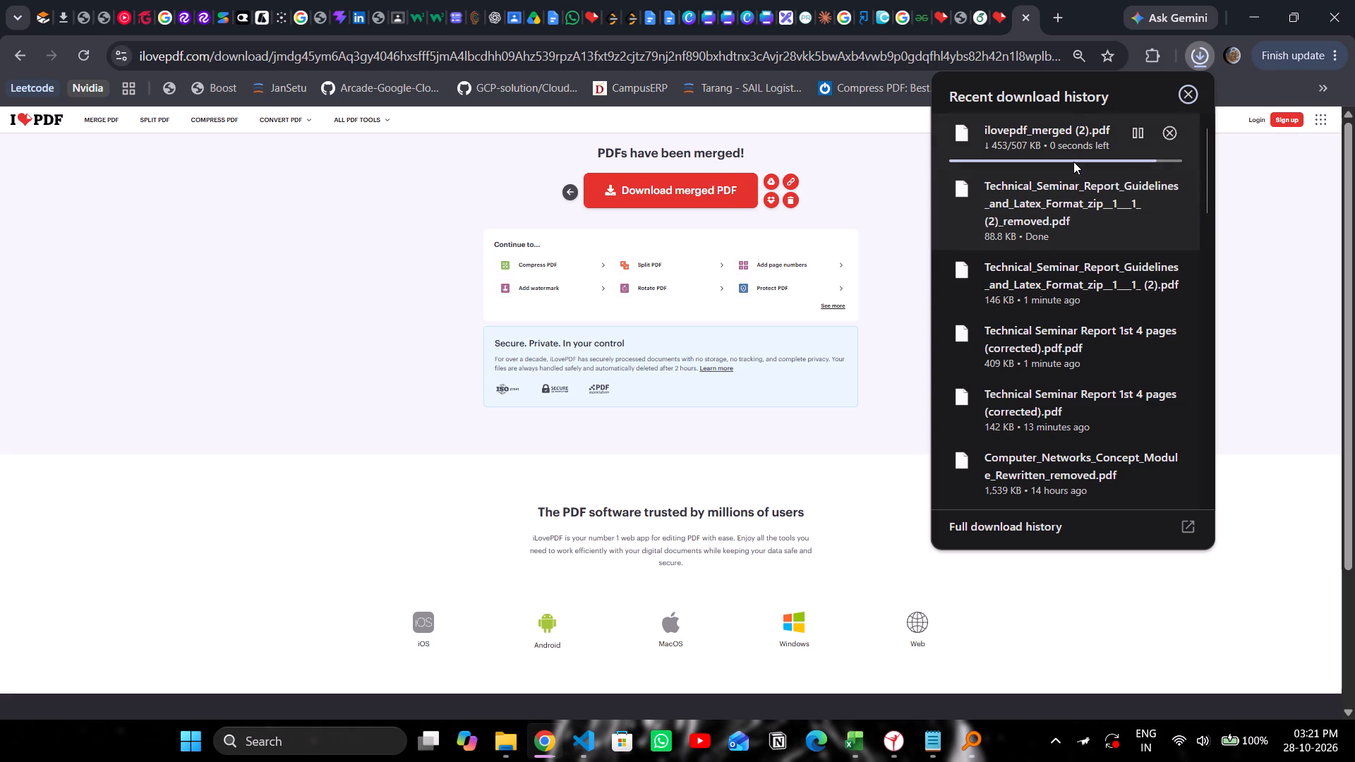
left_click(1087, 134)
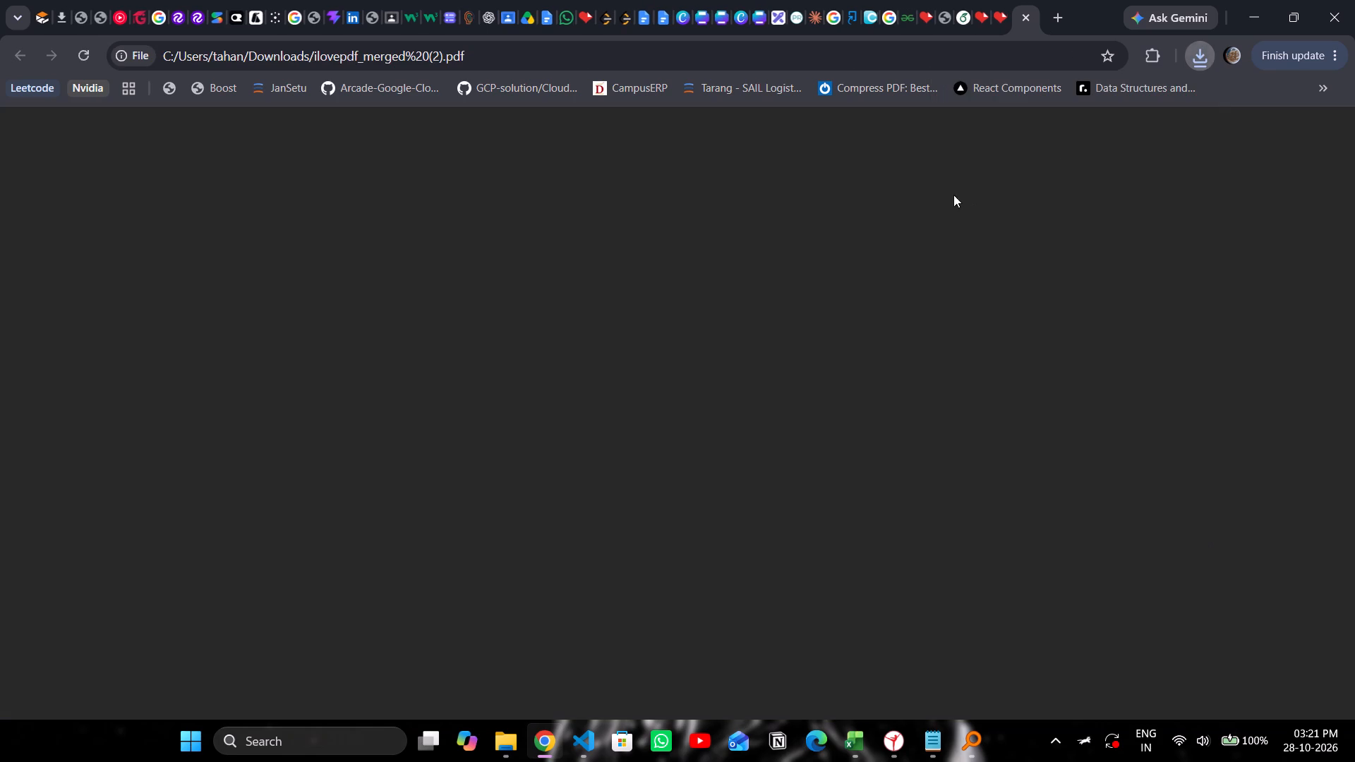
scroll(713, 301, "down", 5)
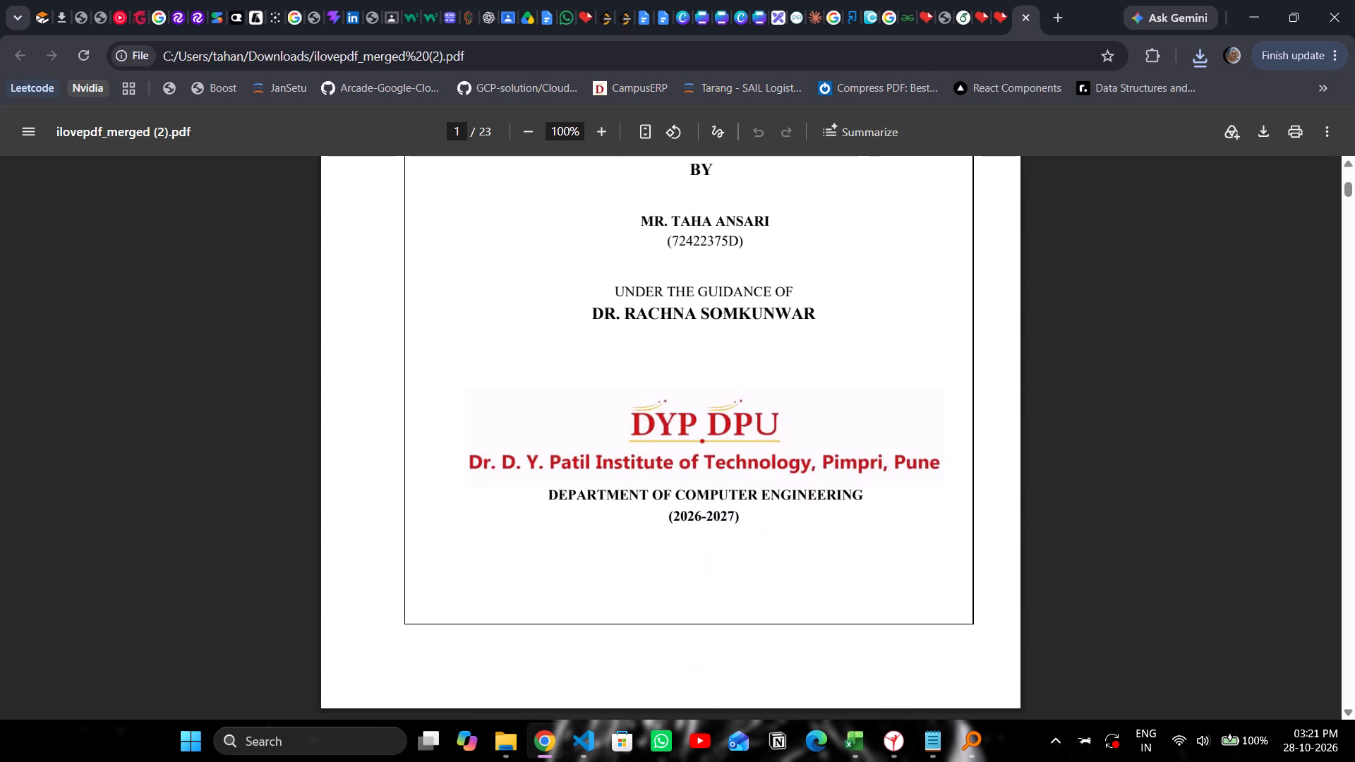
Check the merged report's front pages from the cover through the certificate, declaration and acknowledgement to the abstract.
scroll(713, 301, "up", 6)
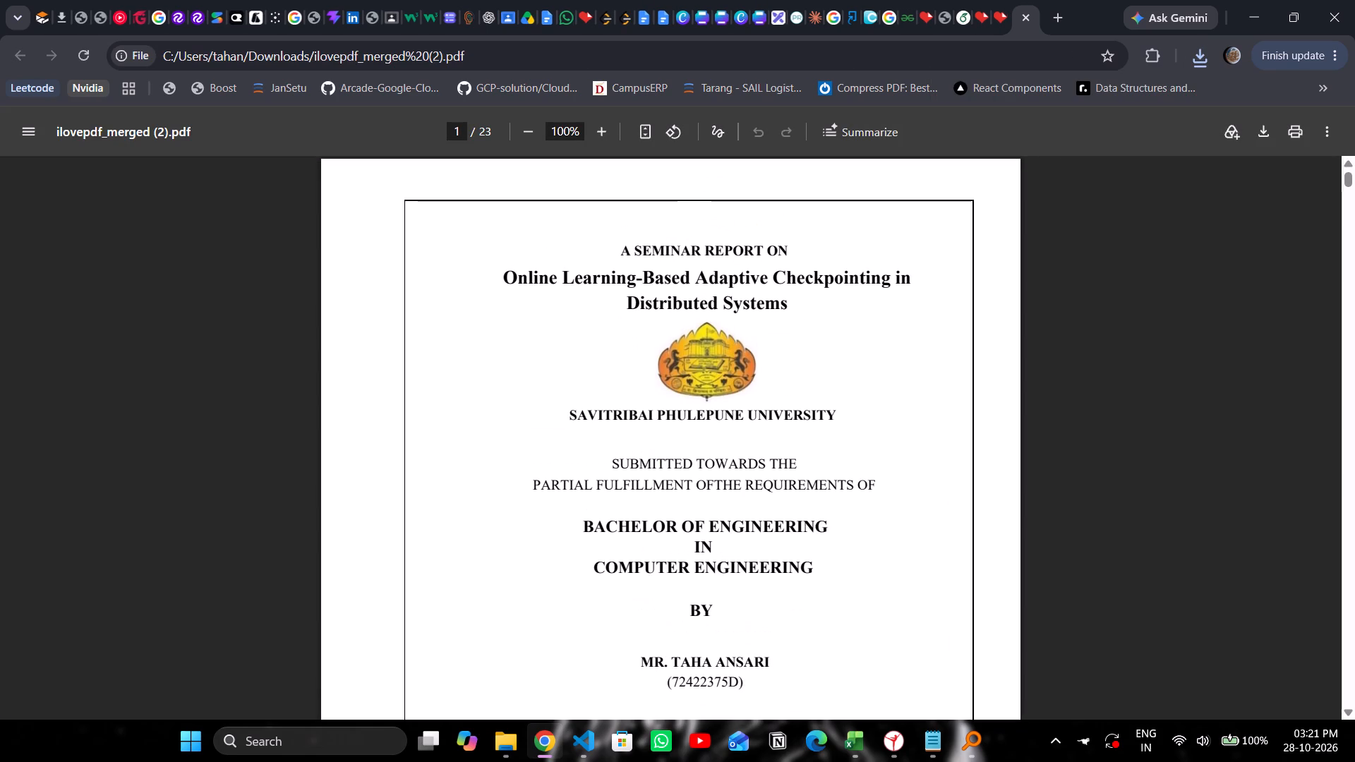
scroll(711, 303, "down", 4)
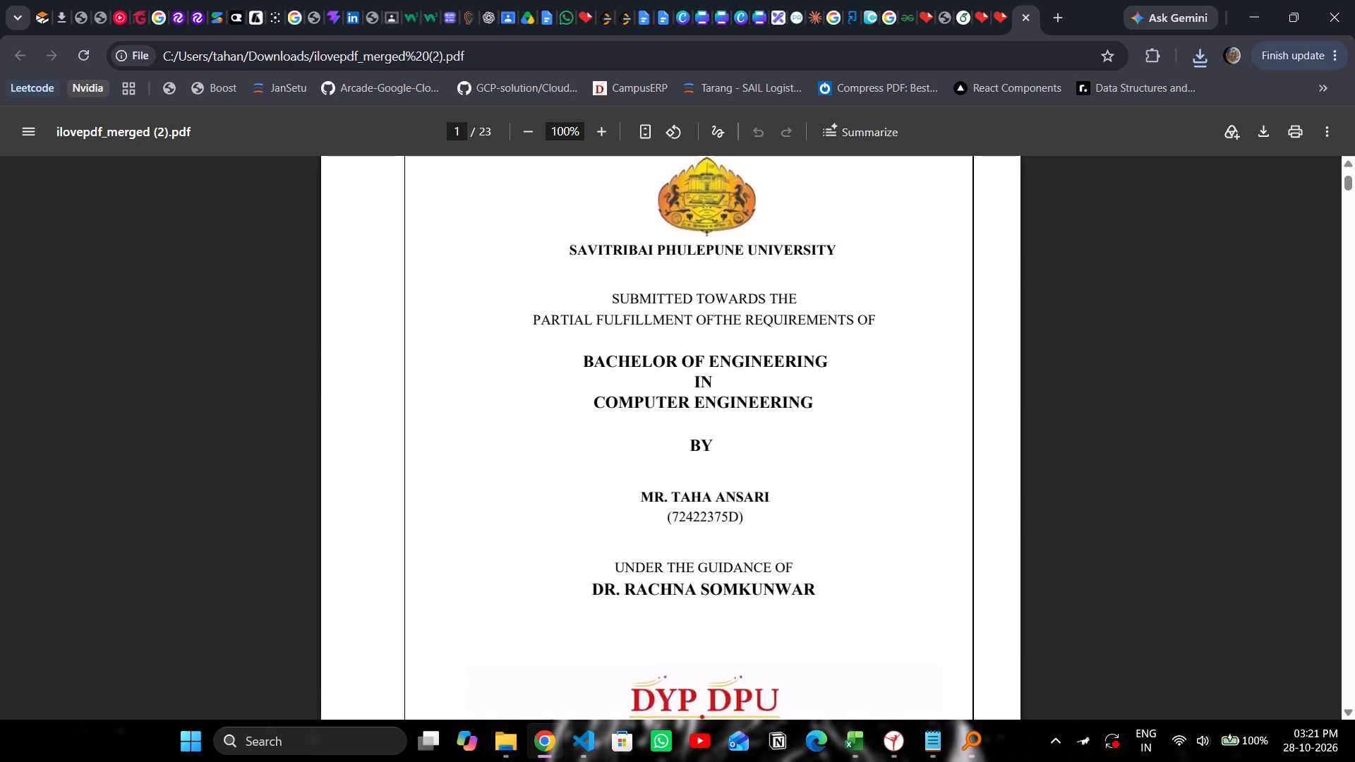
scroll(711, 303, "down", 10)
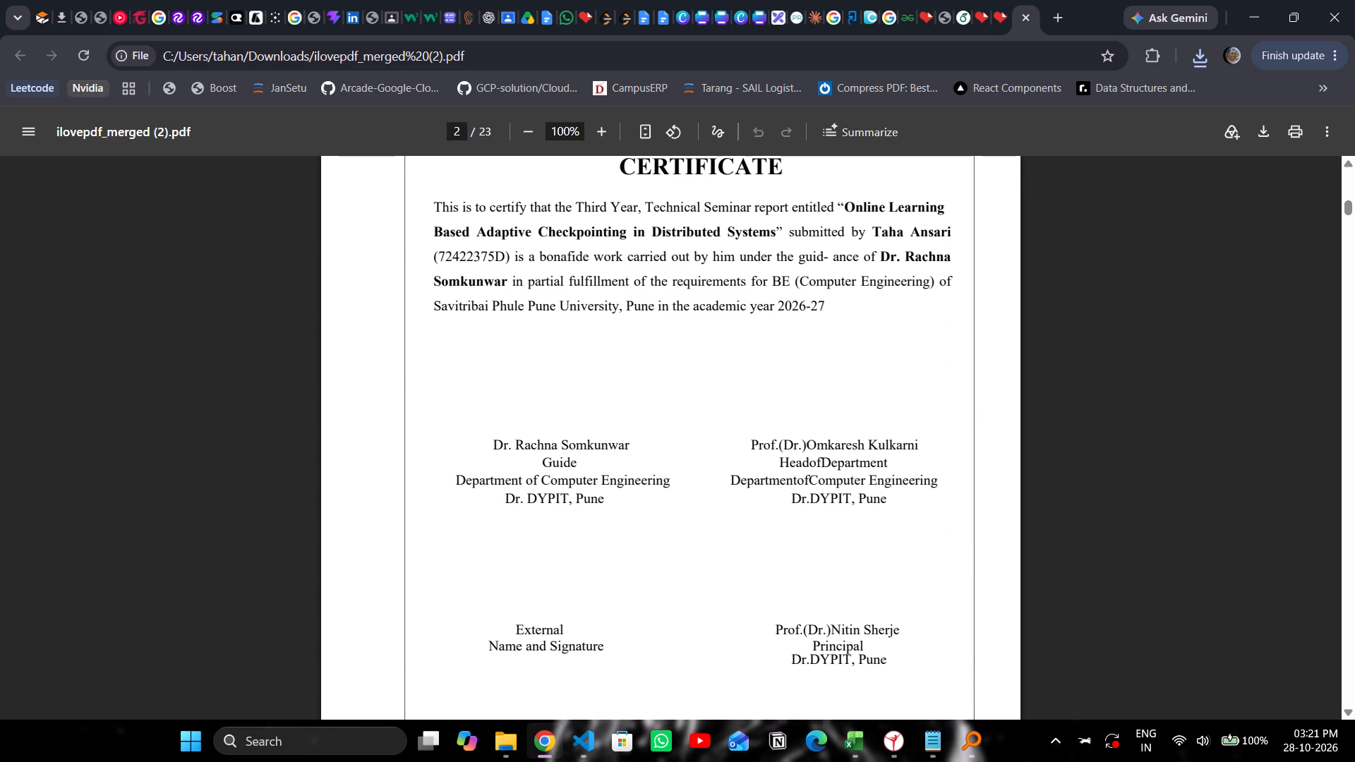
scroll(711, 303, "up", 2)
scroll(711, 303, "down", 1)
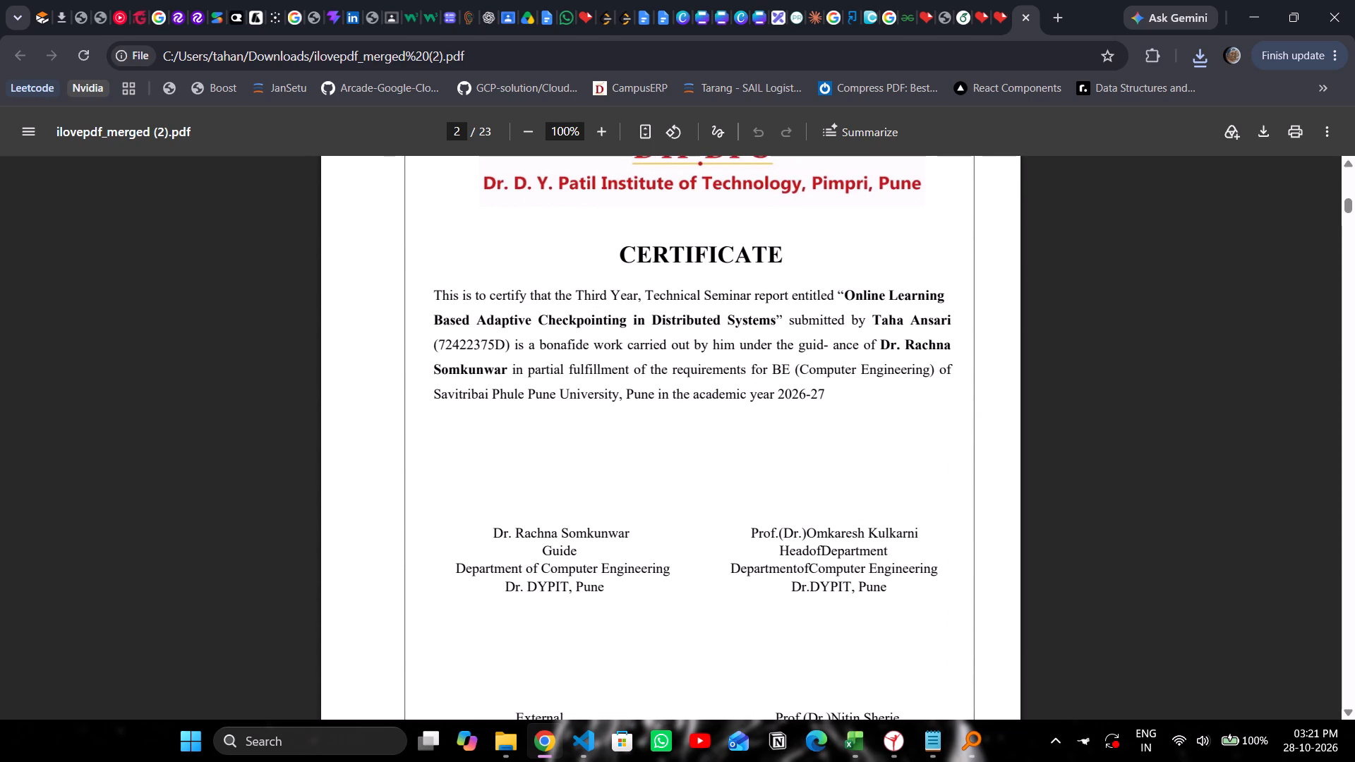
scroll(707, 306, "down", 9)
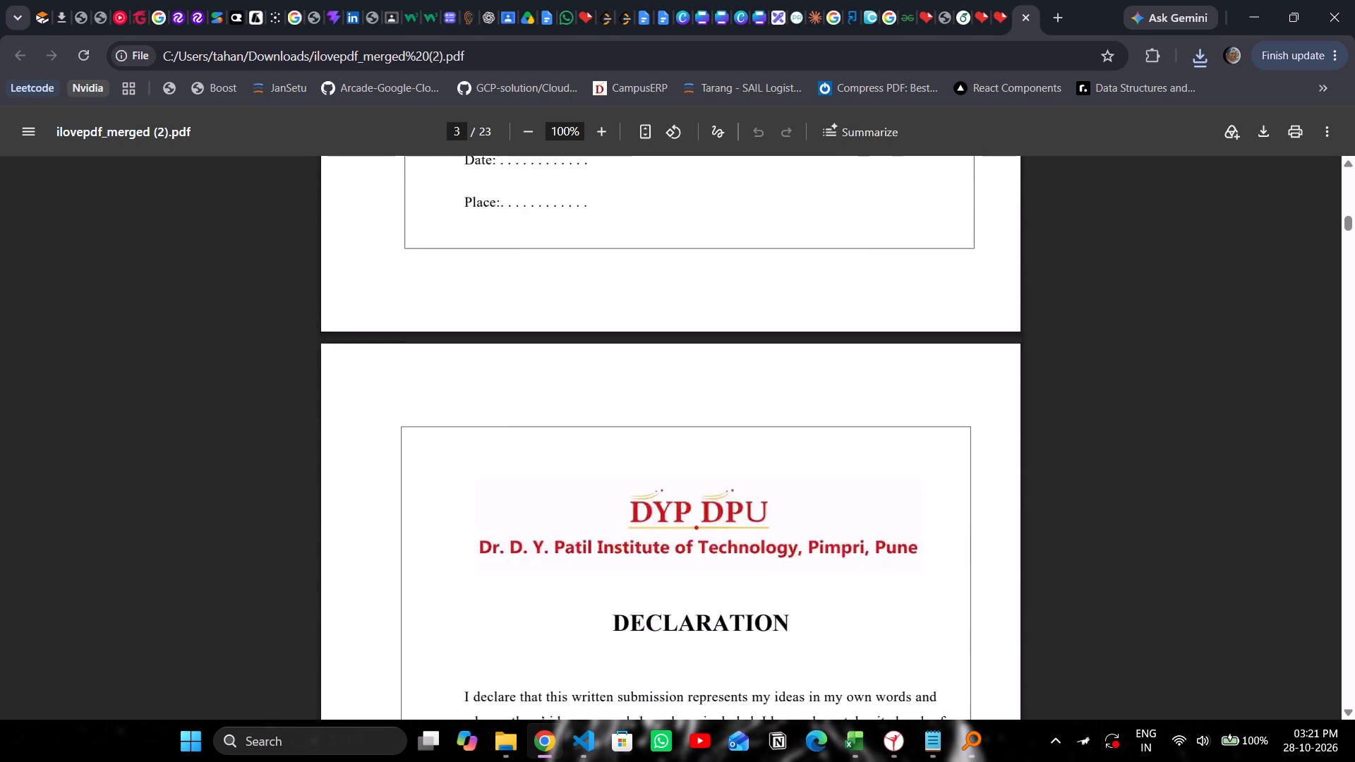
scroll(707, 306, "down", 15)
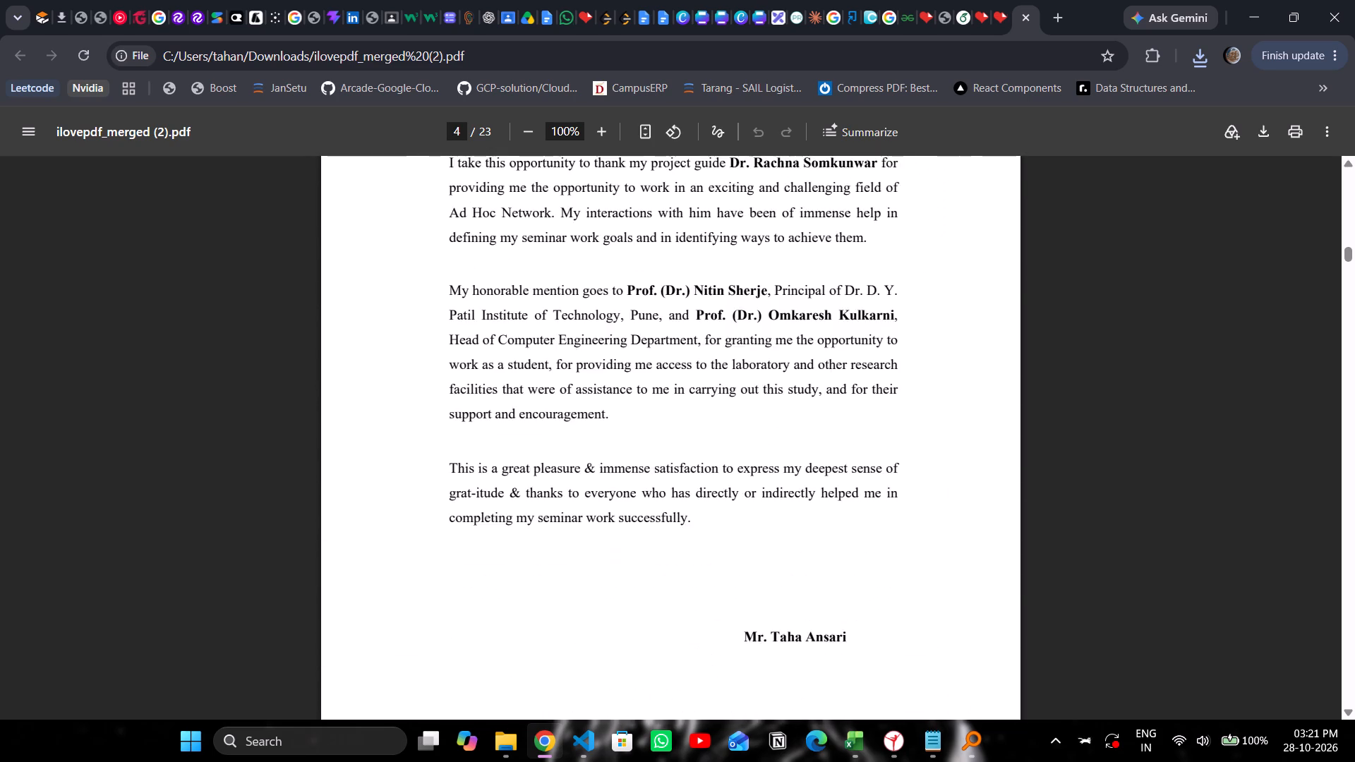
scroll(707, 306, "down", 6)
scroll(707, 306, "up", 7)
scroll(707, 306, "down", 12)
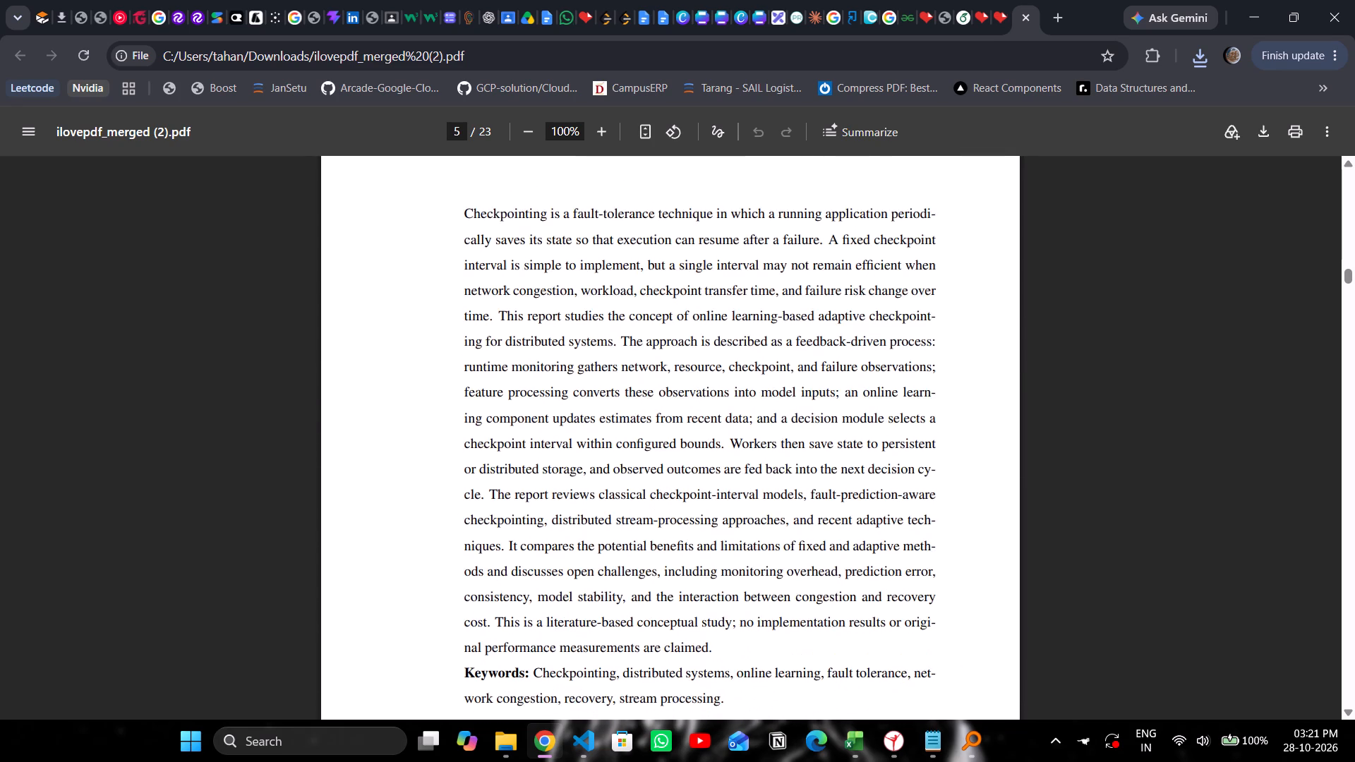
Jump from the table of contents to Chapter 4, “Applications, Evaluation Considerations, and Discussion”, to test its link.
scroll(707, 306, "down", 18)
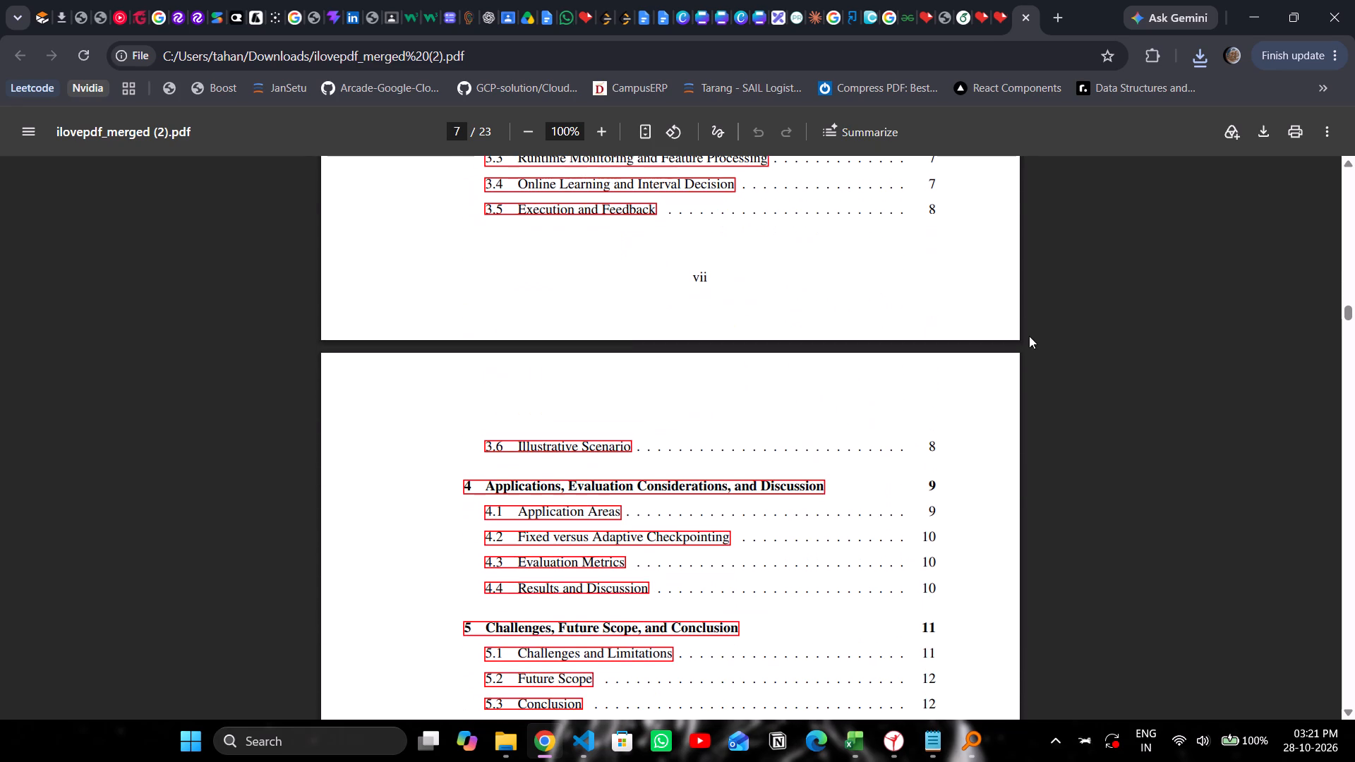
left_click(1030, 336)
left_click(1200, 356)
left_click(703, 478)
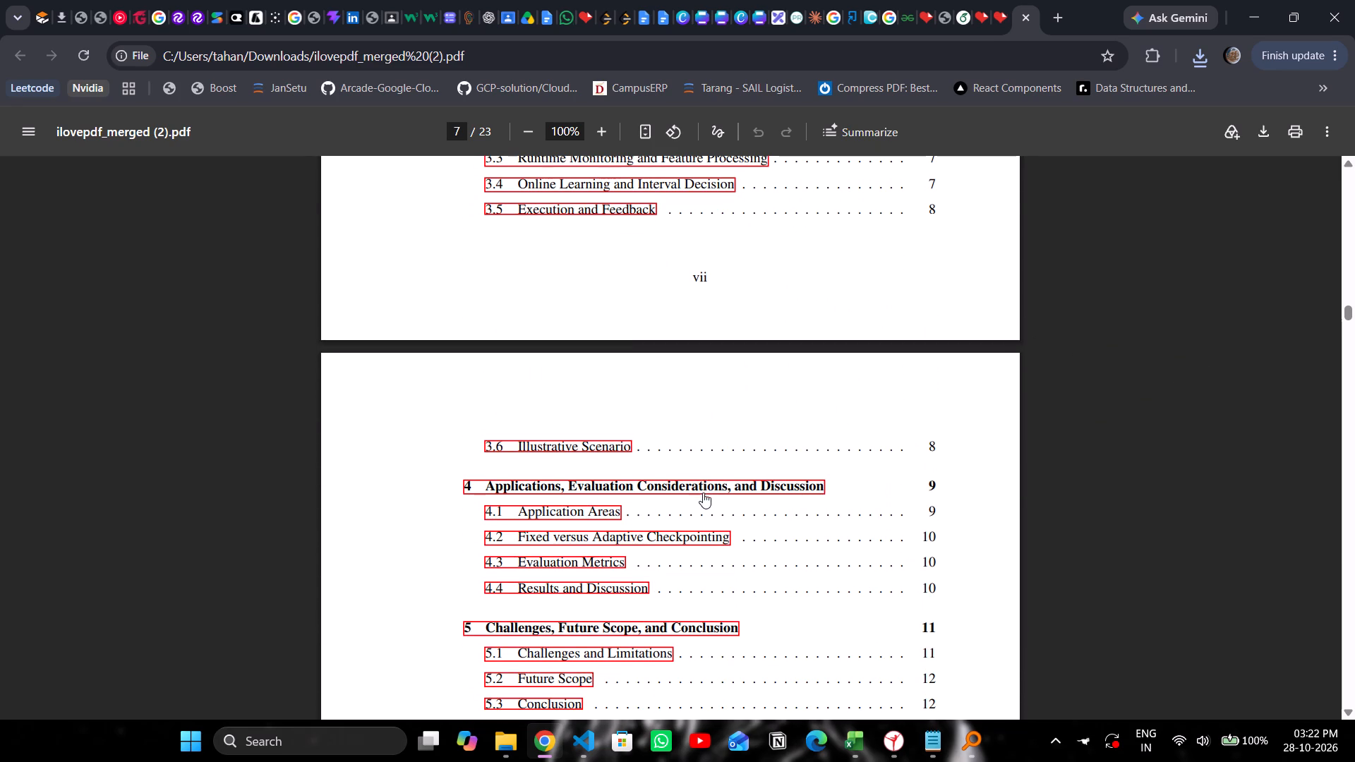
left_click(703, 492)
left_click(728, 419)
Look through the rest of the merged report from Chapter 4 to the references on the last pages.
scroll(817, 360, "up", 4)
scroll(817, 360, "down", 2)
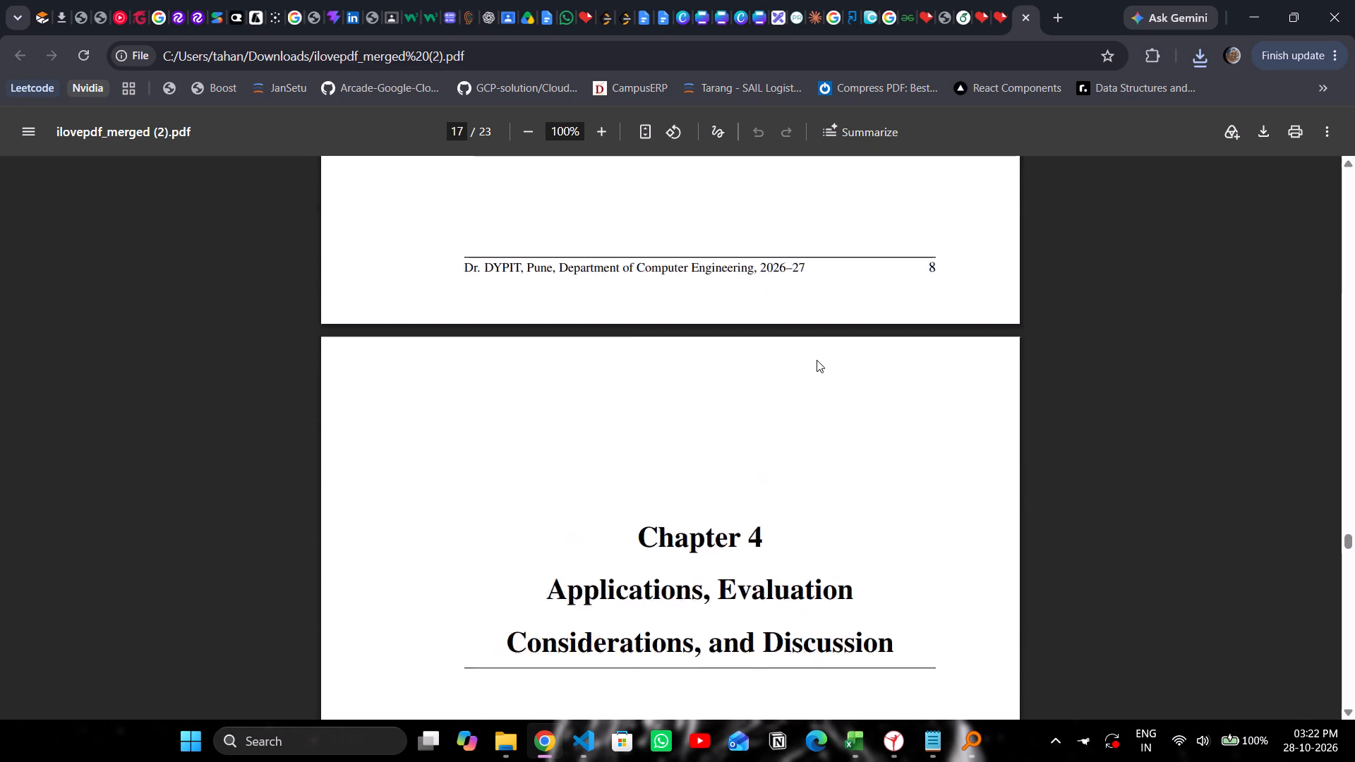
scroll(817, 360, "down", 12)
scroll(817, 360, "down", 20)
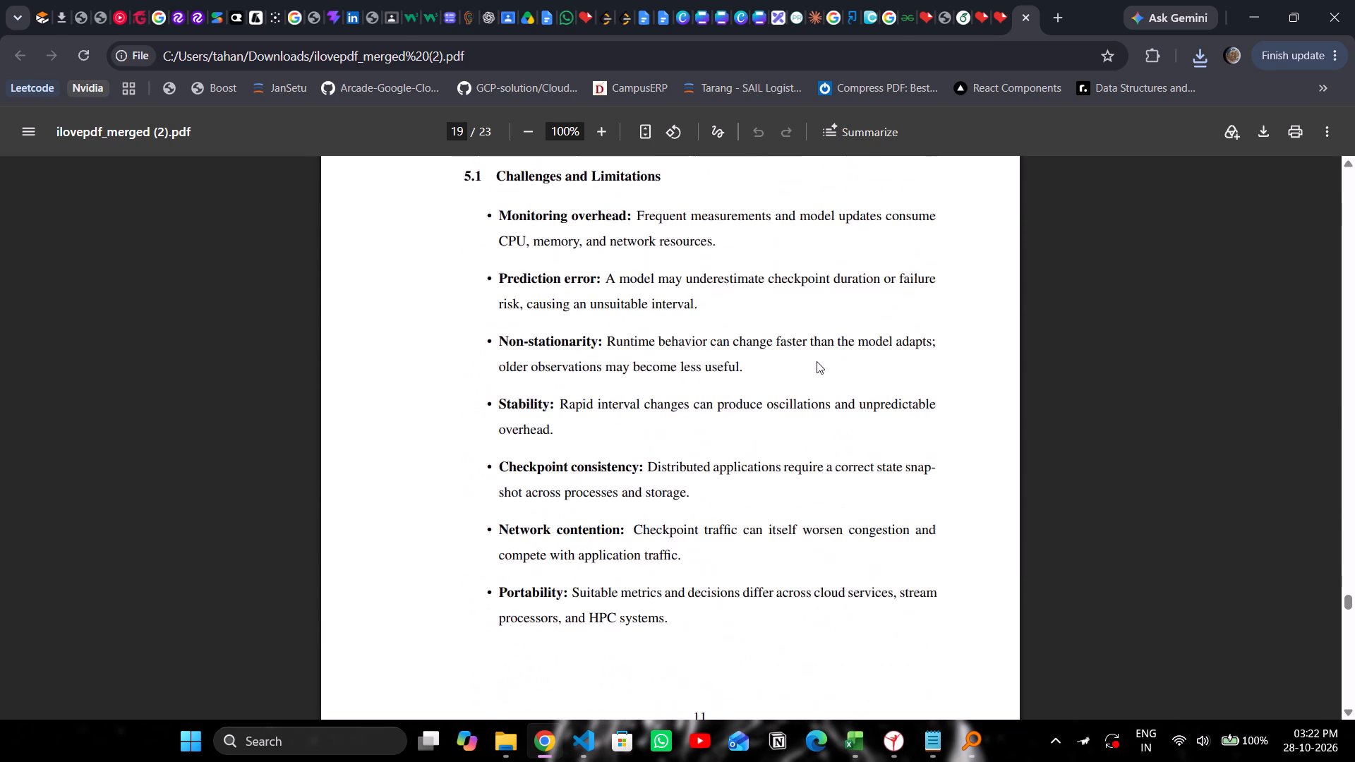
scroll(817, 361, "down", 20)
scroll(817, 361, "down", 18)
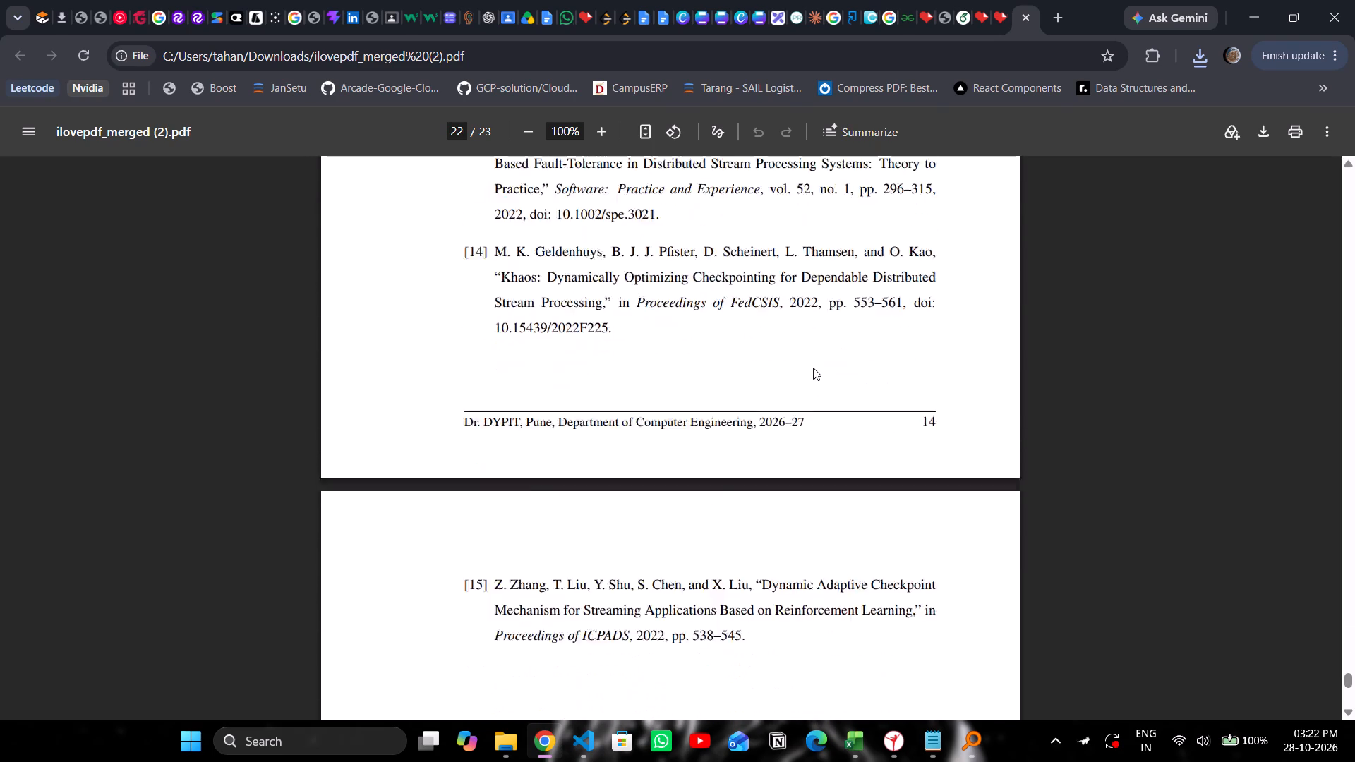
scroll(813, 368, "up", 20)
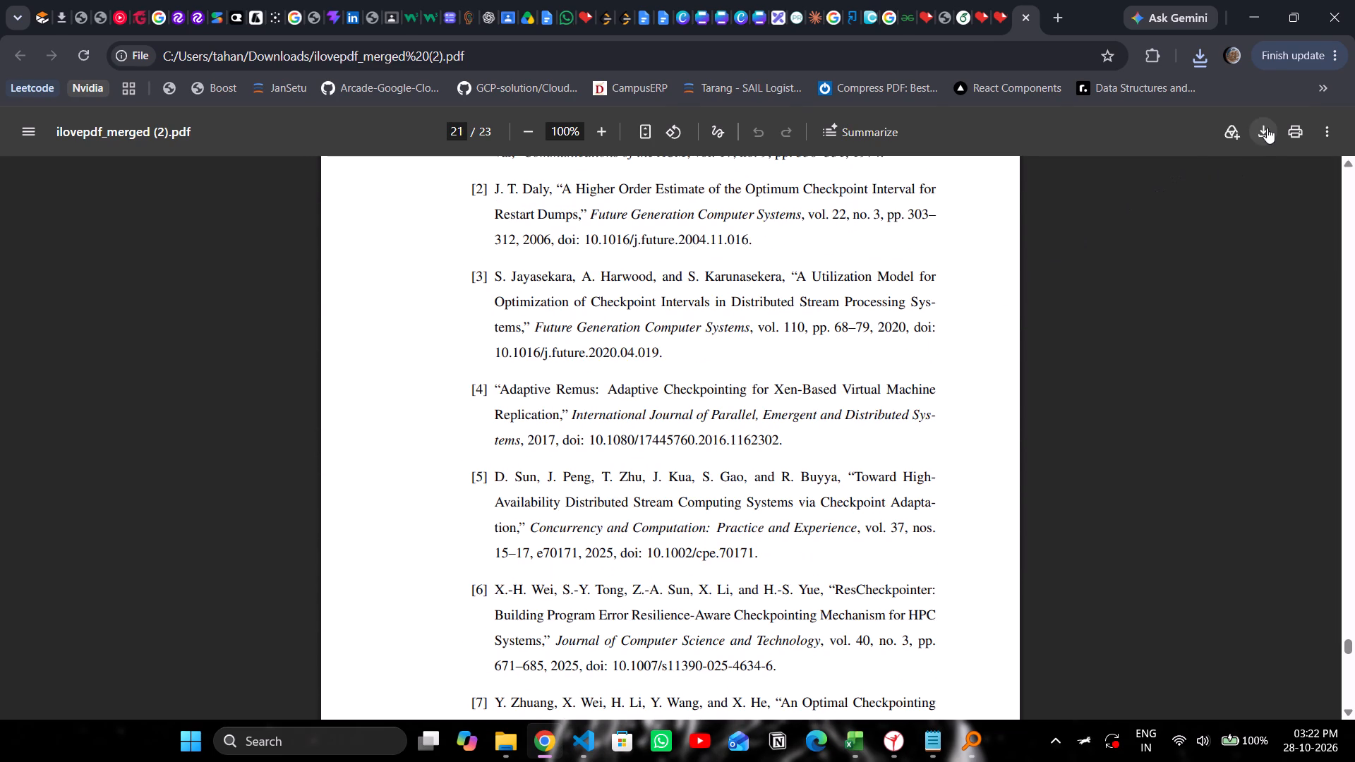
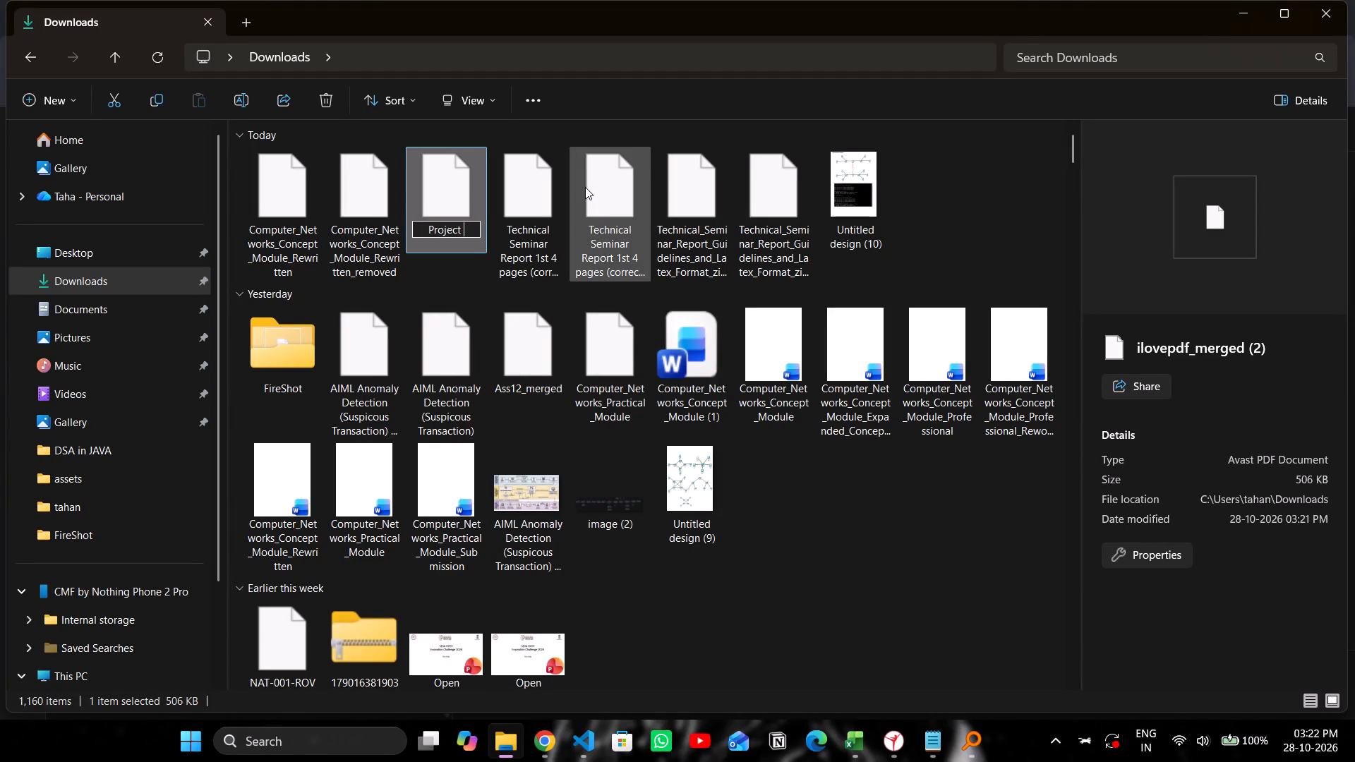
Rename the merged PDF “ilovepdf_merged (2)” in the Downloads folder as “Project Report”.
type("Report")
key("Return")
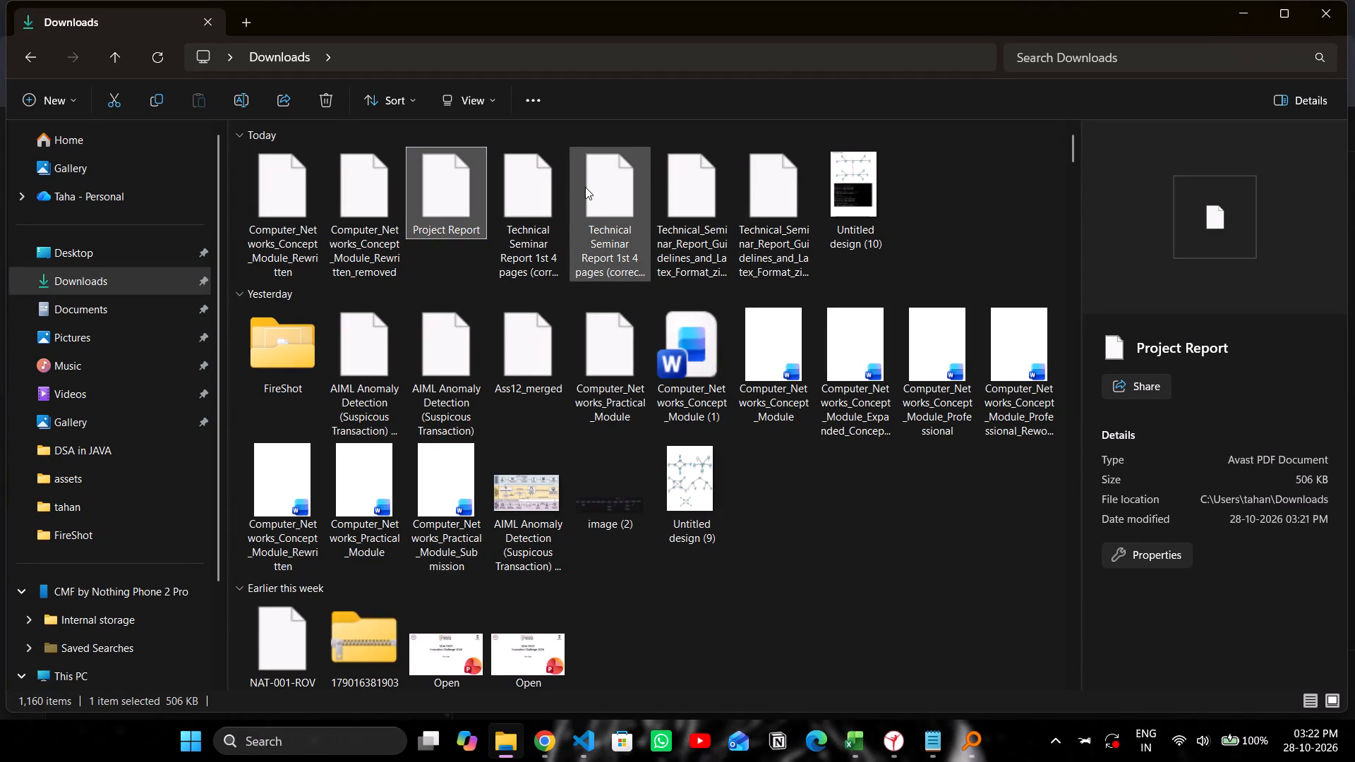